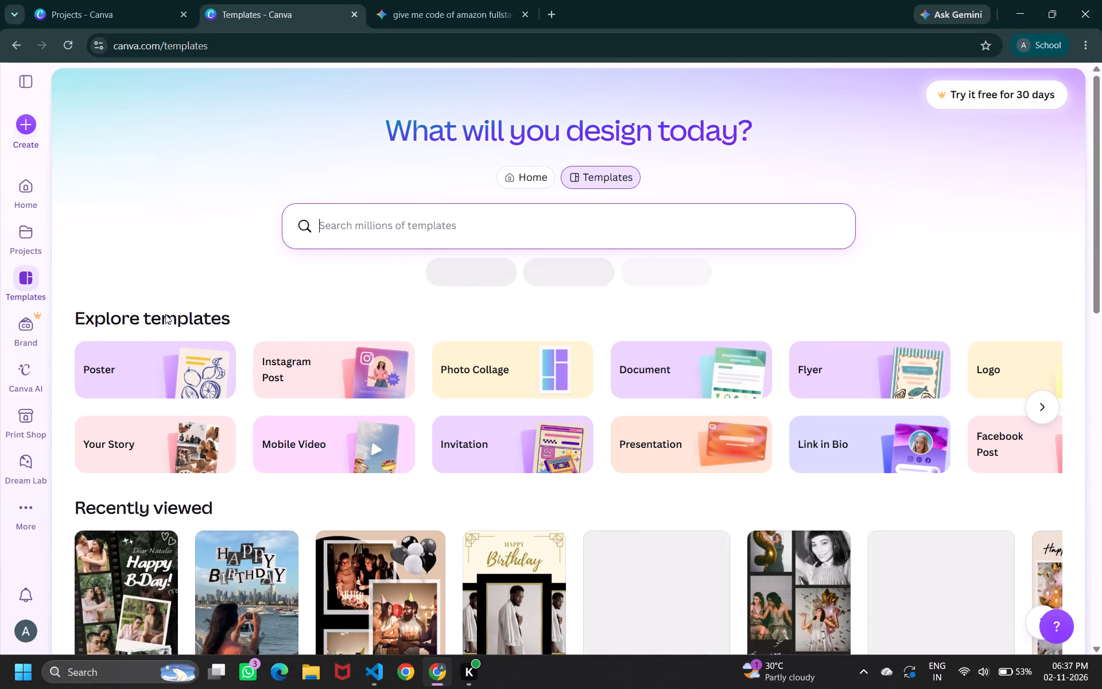
# Browse the presentation templates and open the Black and Grey 3D Shapes Tech Company Presentation for customisation.
pyautogui.click(670, 454)
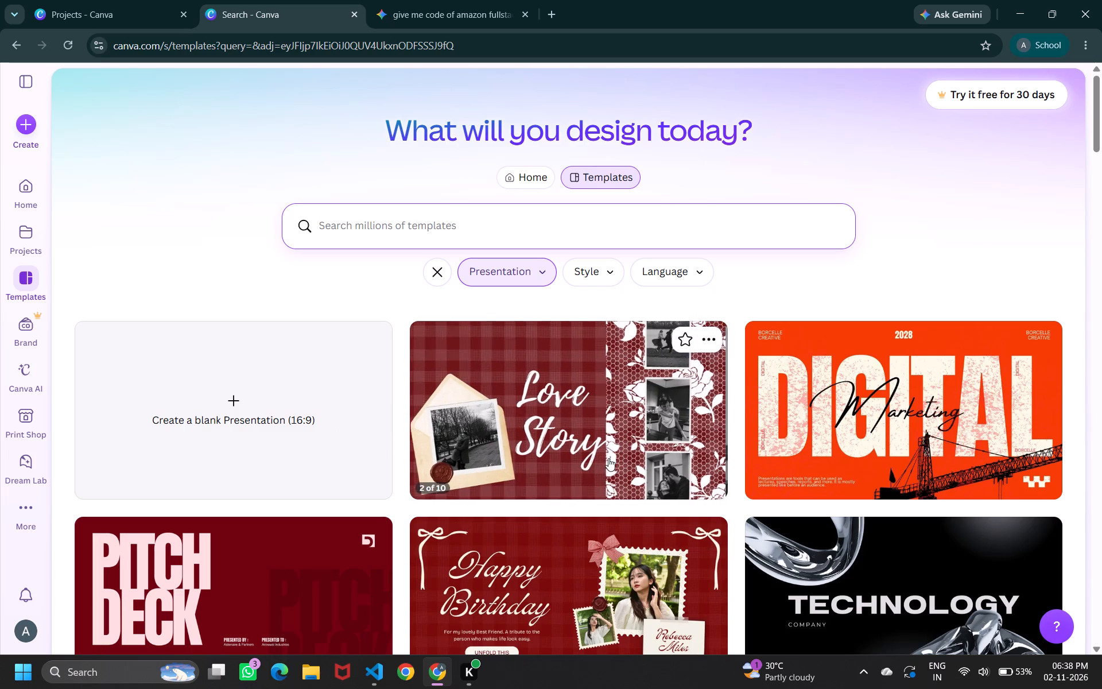
pyautogui.scroll(-3, 608, 458)
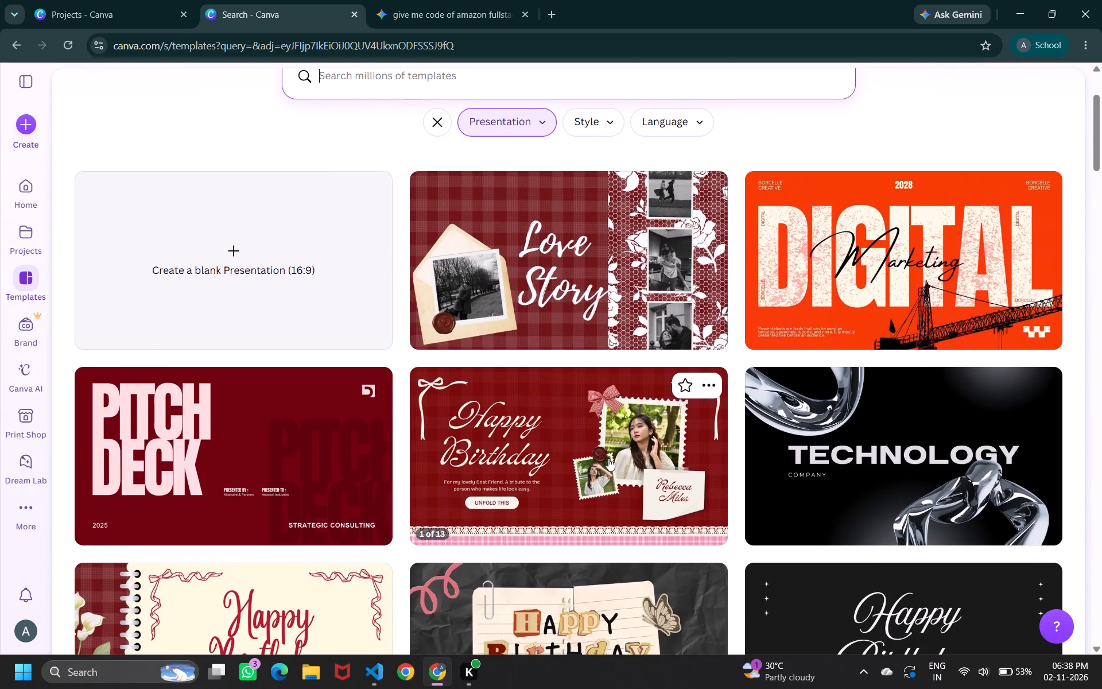
pyautogui.scroll(-1, 608, 458)
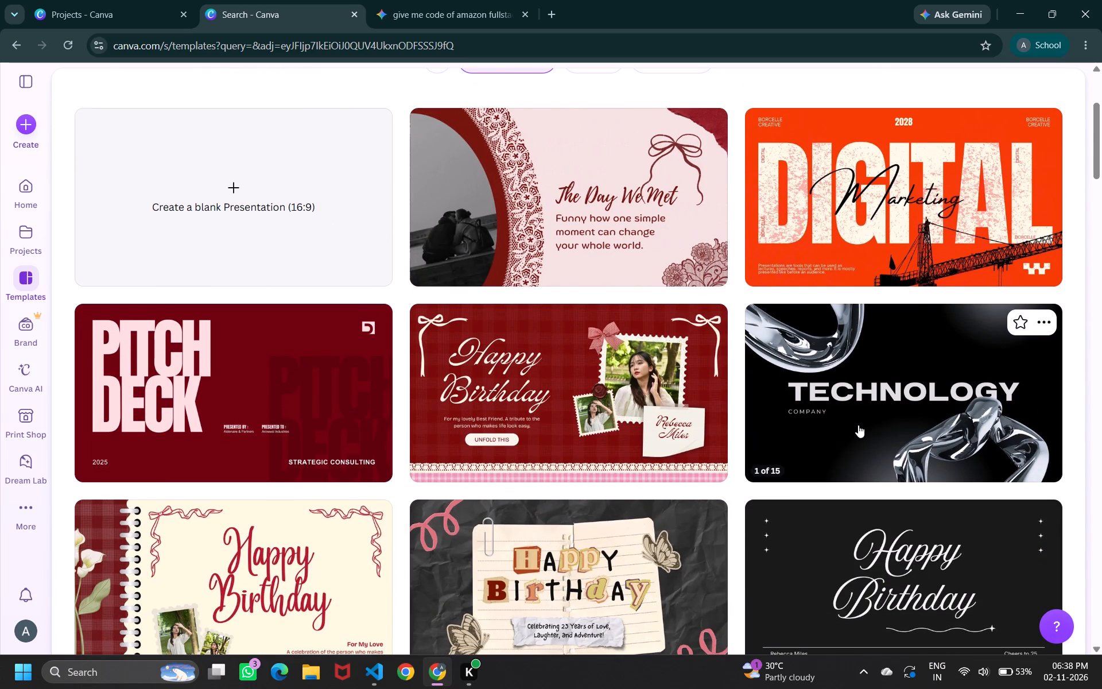
pyautogui.click(858, 425)
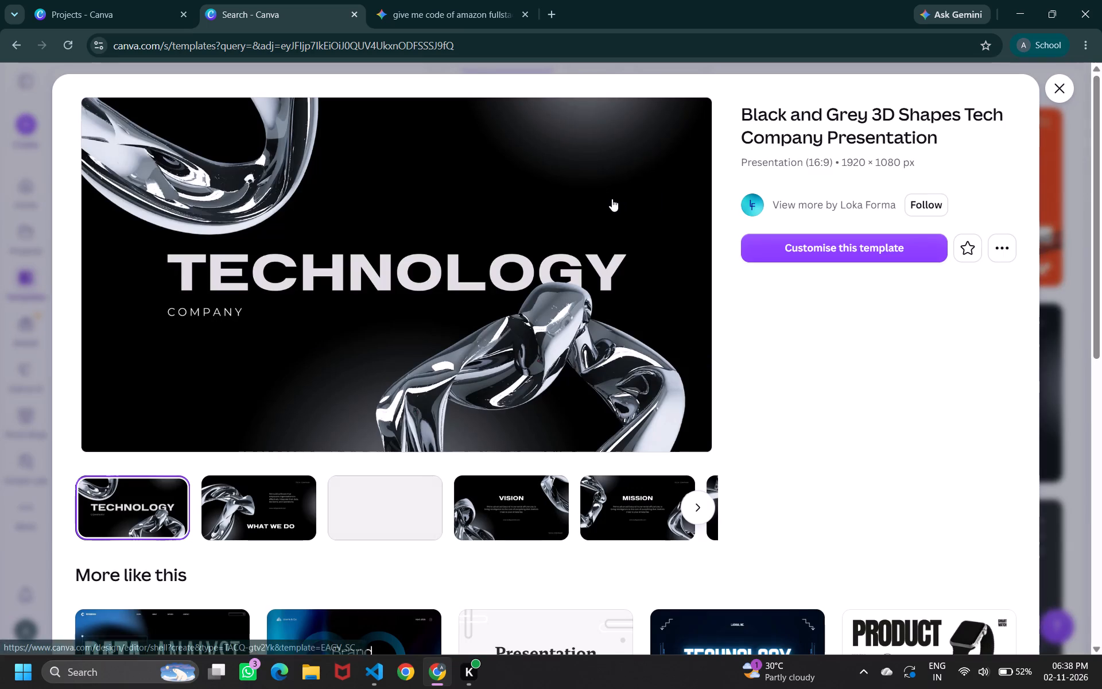
pyautogui.scroll(3, 612, 199)
pyautogui.click(507, 337)
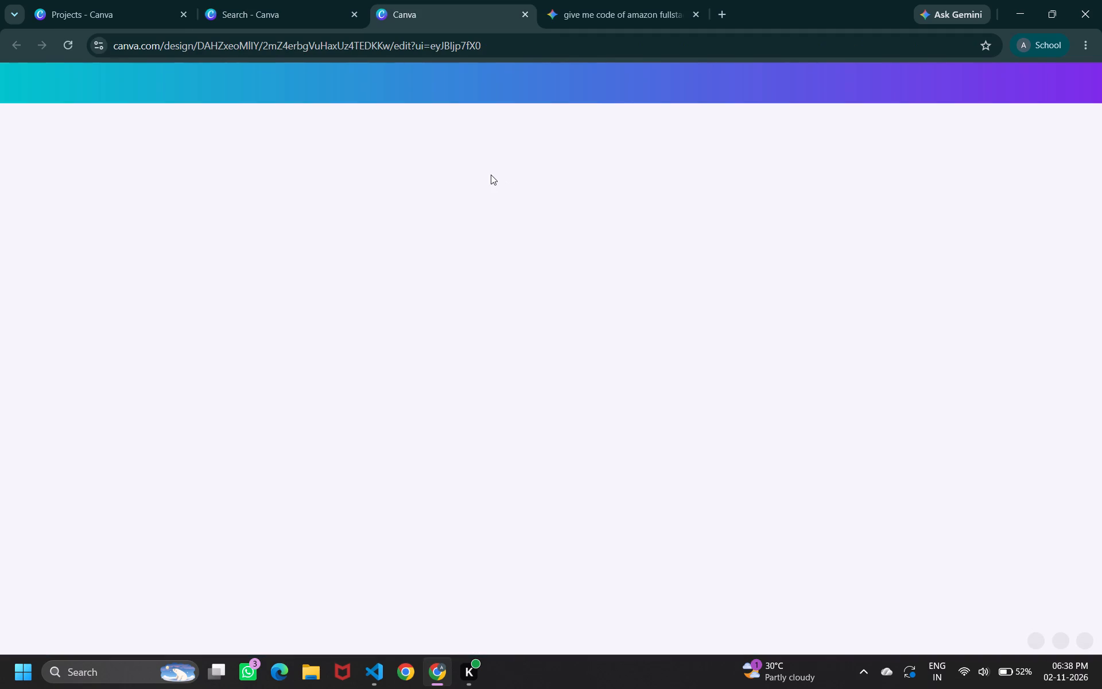
# Move the lower chrome 3D shape on the title slide down, further past the slide's bottom edge and clear of the title.
pyautogui.click(507, 346)
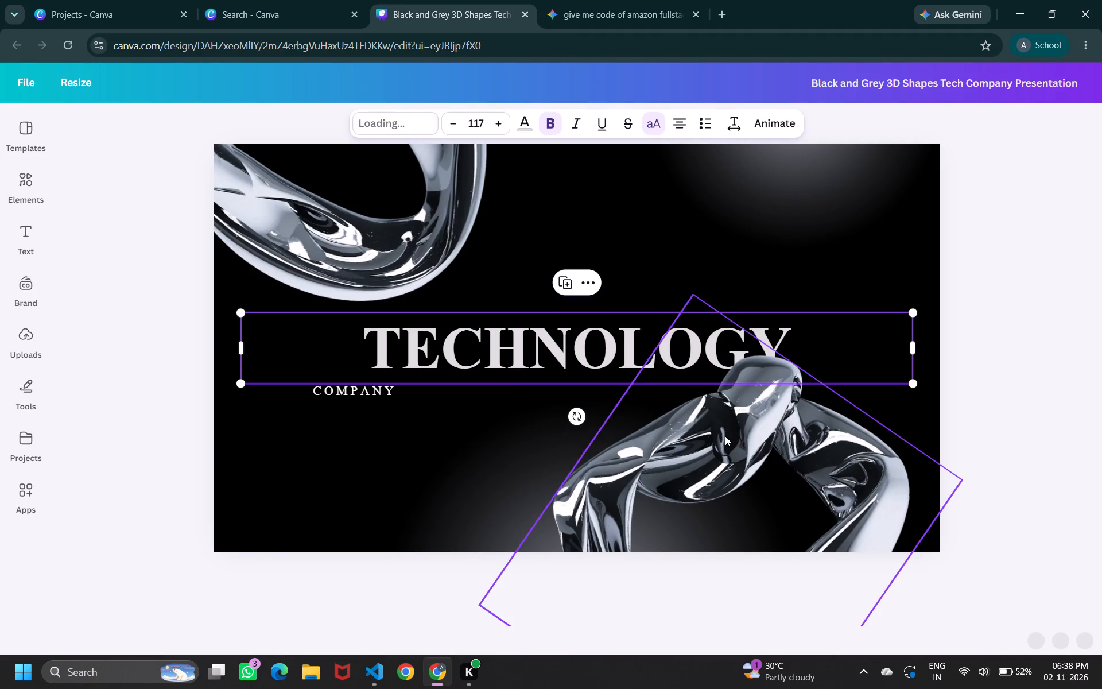
pyautogui.click(725, 436)
pyautogui.moveTo(725, 436); pyautogui.dragTo(743, 512)
# Format the TECHNOLOGY title as non-bold, underlined text at font size 121.
pyautogui.click(621, 343)
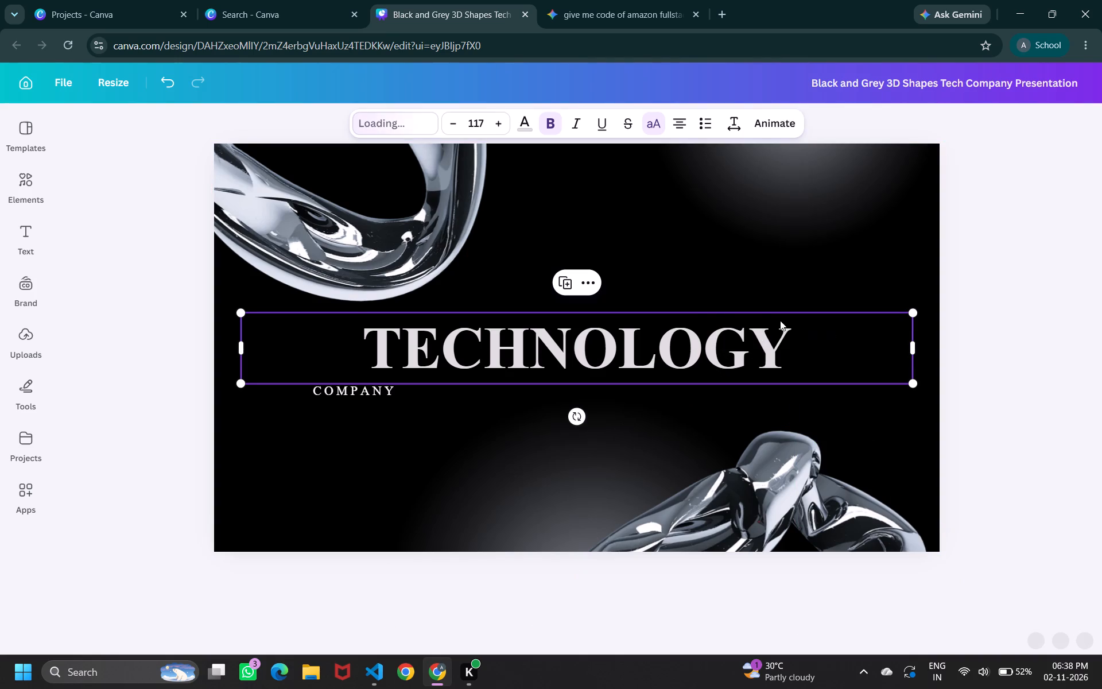
pyautogui.click(812, 339)
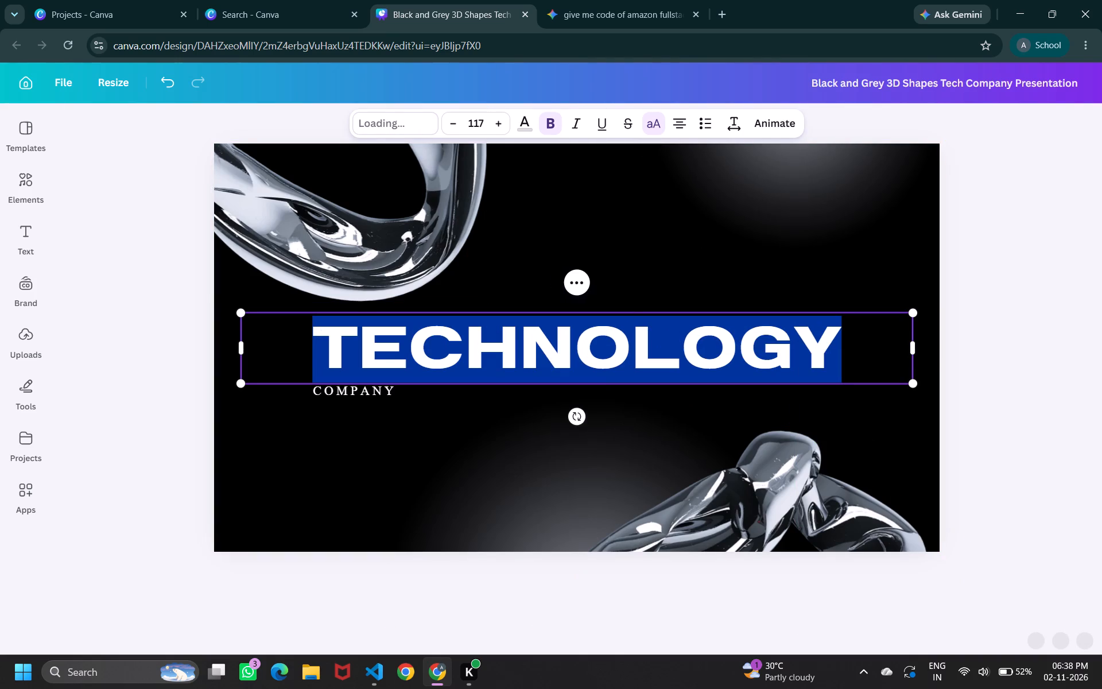
pyautogui.click(550, 125)
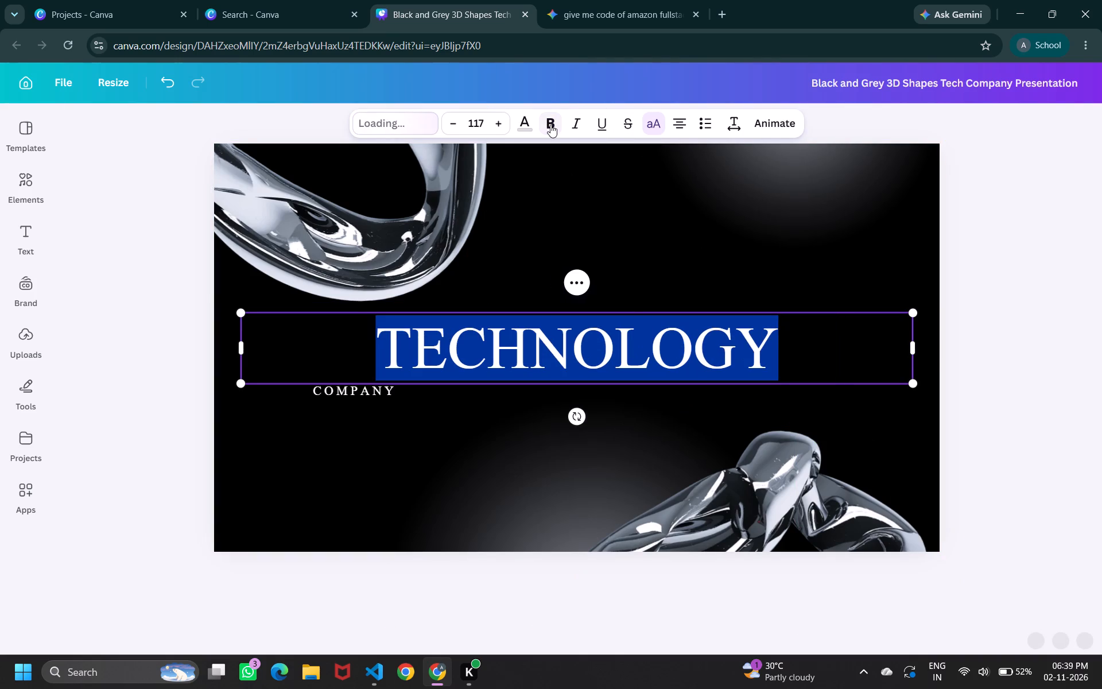
pyautogui.click(550, 125)
pyautogui.click(550, 125)
pyautogui.click(503, 123)
pyautogui.tripleClick(503, 123)
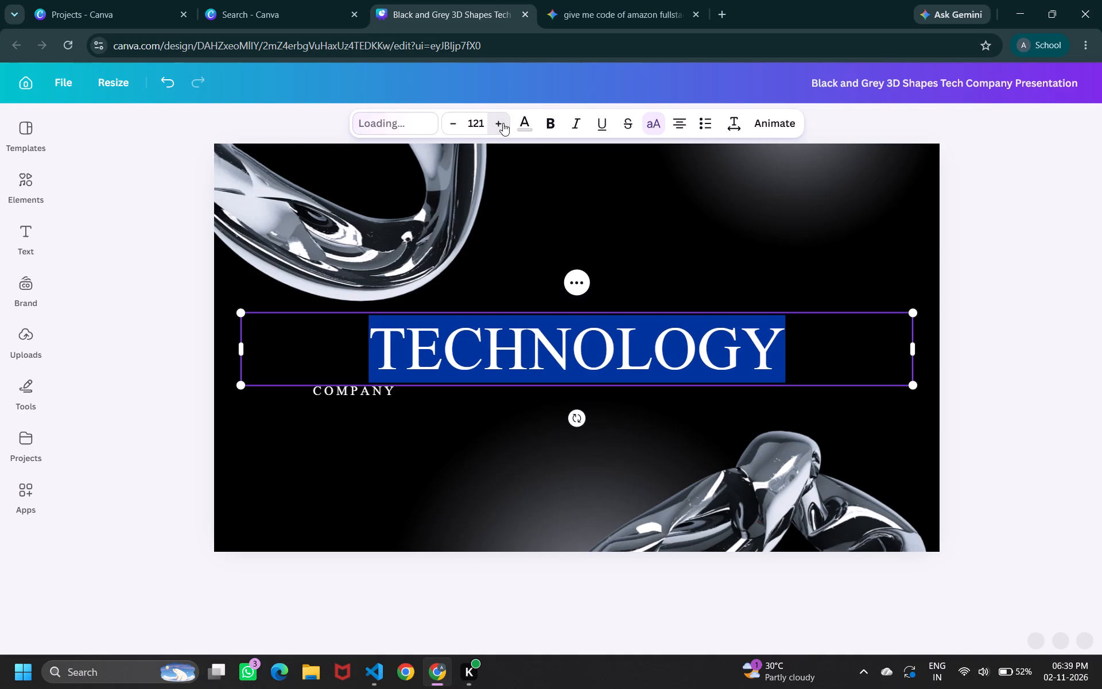
pyautogui.click(603, 129)
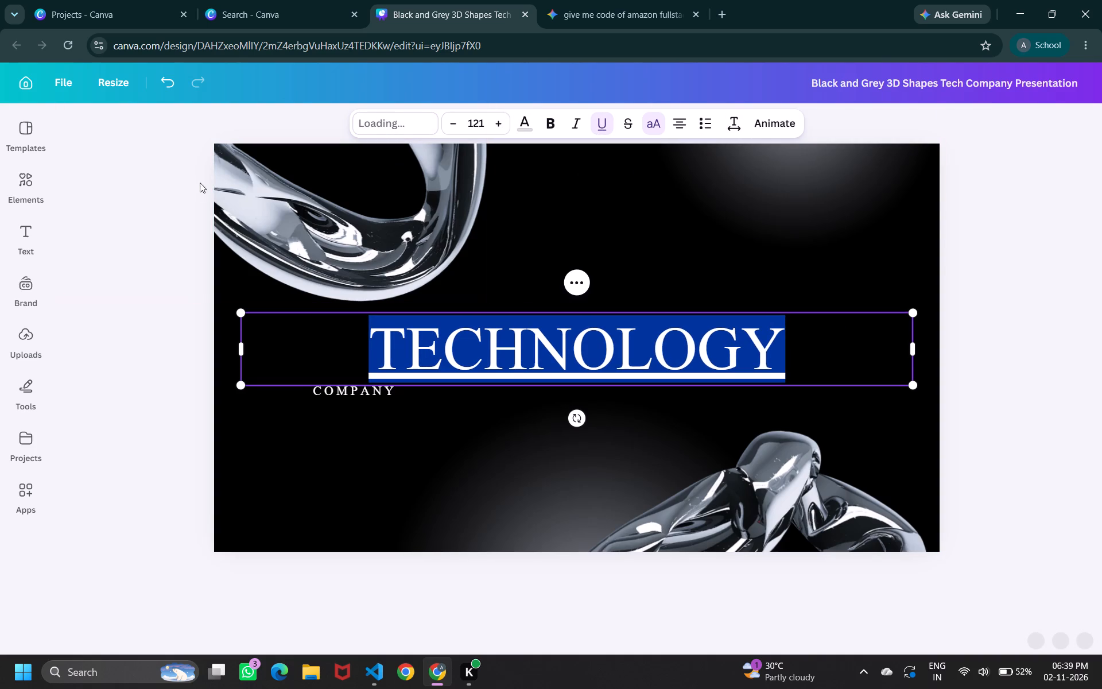
# Underline the COMPANY subtitle and centre-align it within its text box.
pyautogui.click(354, 395)
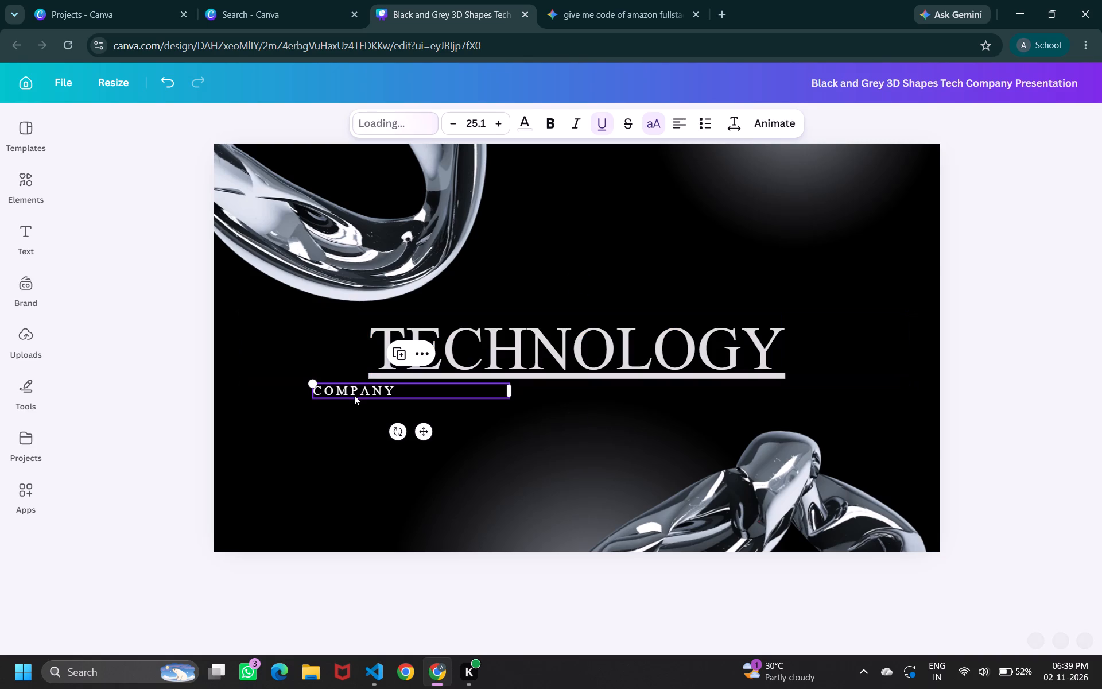
pyautogui.click(548, 127)
pyautogui.click(548, 127)
pyautogui.click(609, 125)
pyautogui.click(676, 127)
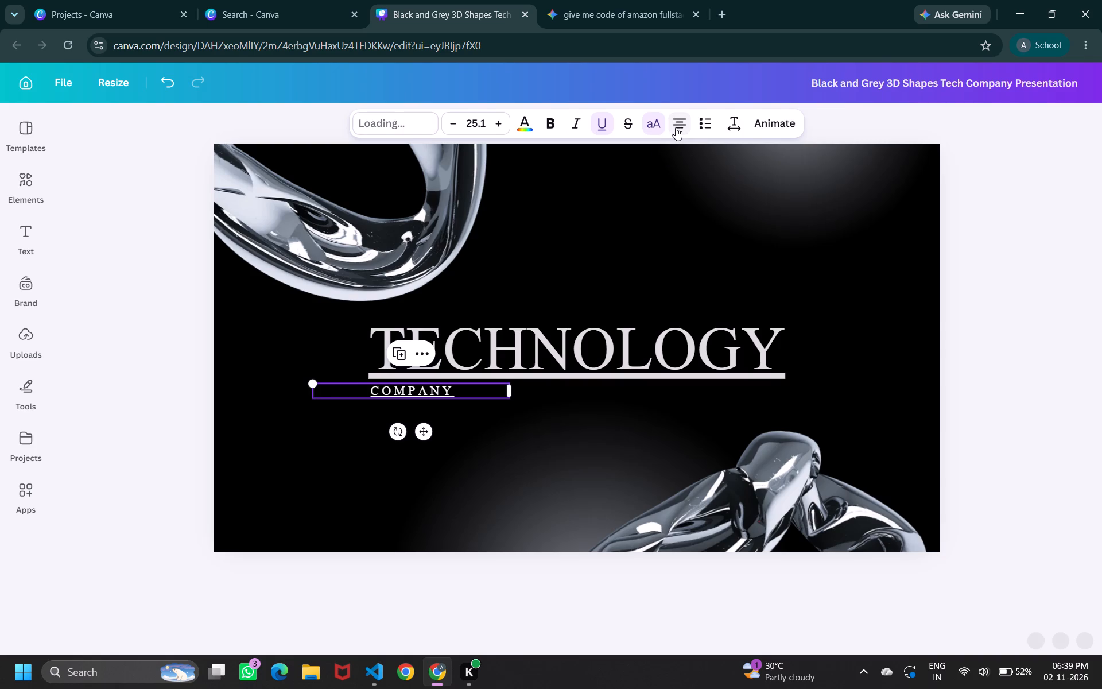
pyautogui.click(676, 127)
pyautogui.click(676, 127)
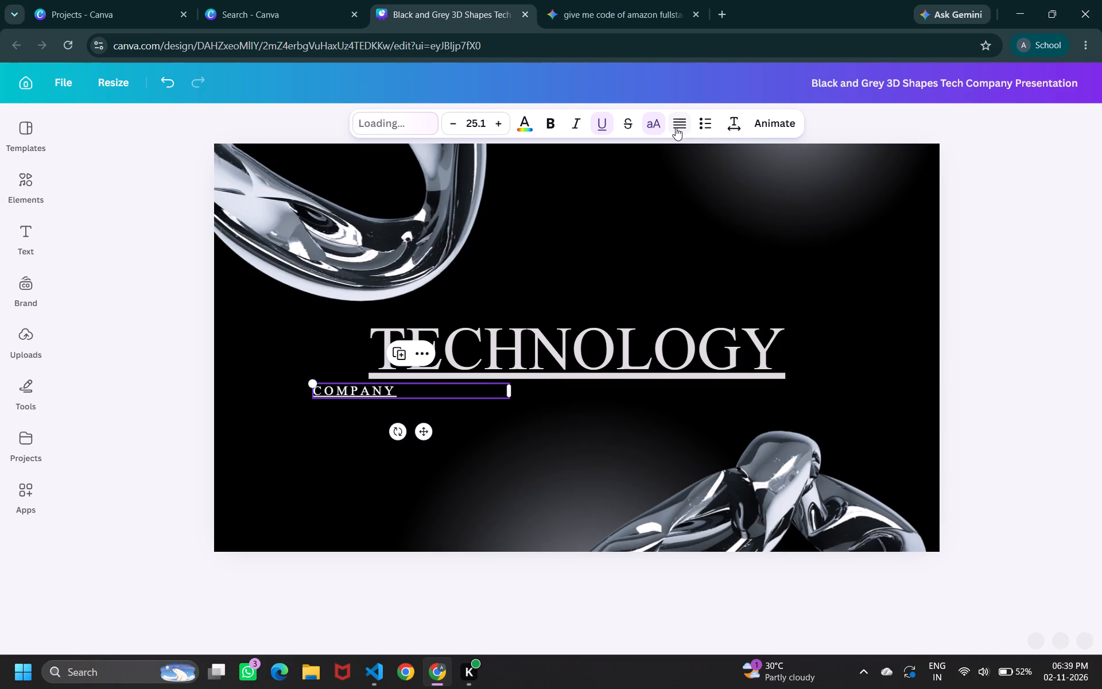
pyautogui.click(676, 127)
pyautogui.click(676, 127)
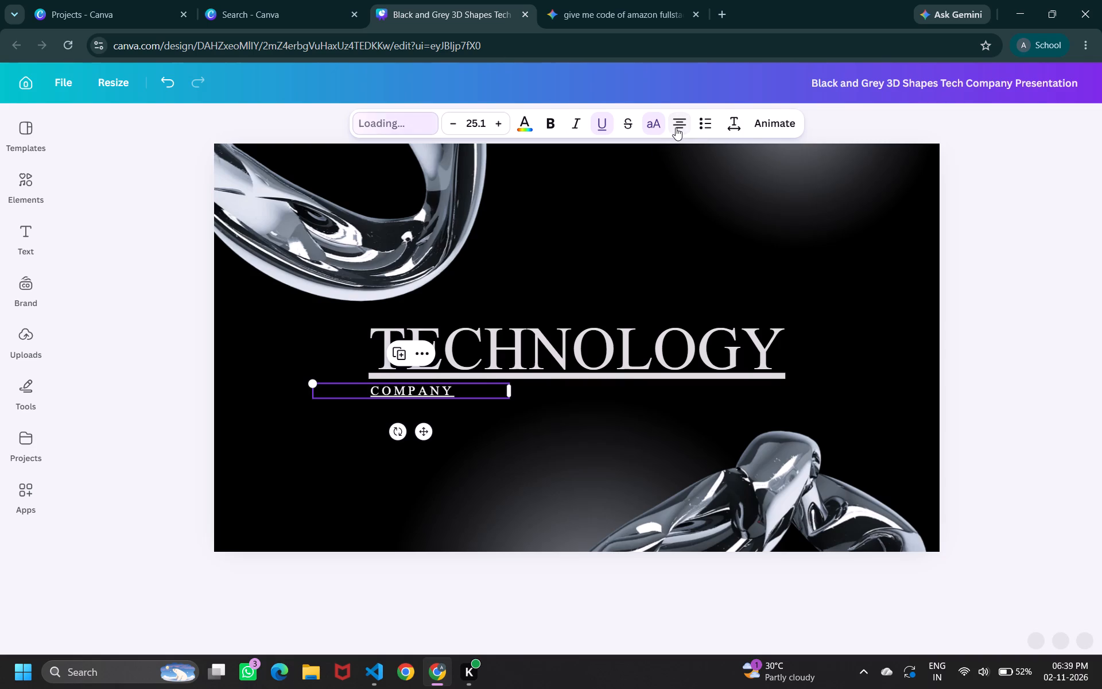
# Move the upper chrome 3D shape on the title slide further into the slide's upper-left corner.
pyautogui.click(562, 489)
pyautogui.click(697, 504)
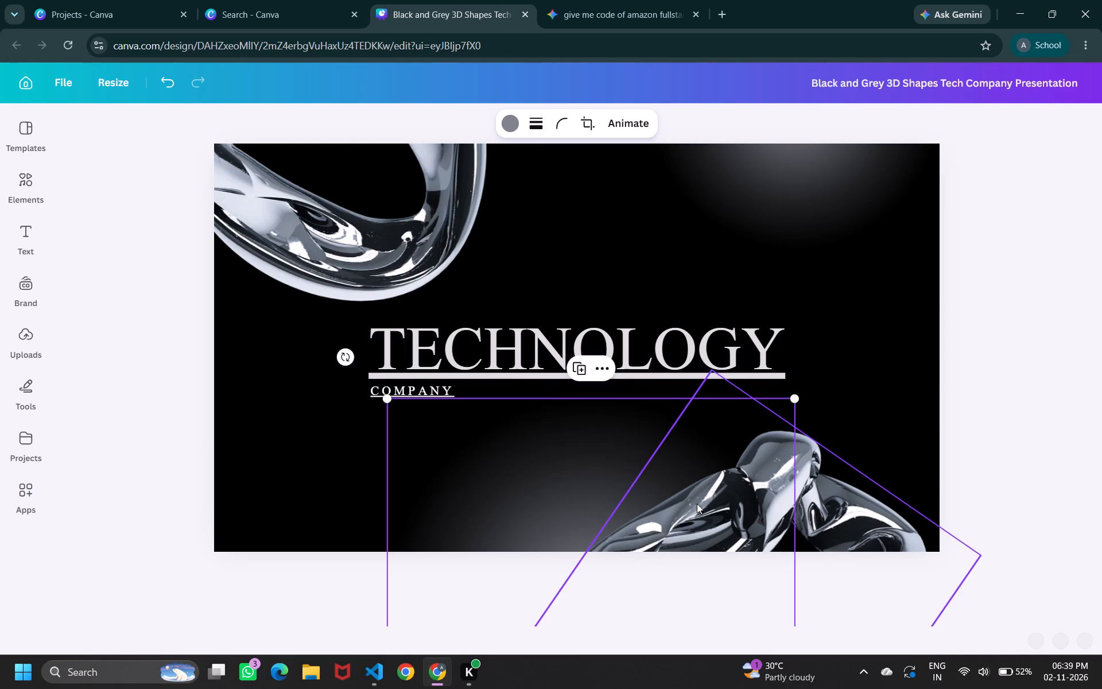
pyautogui.click(422, 254)
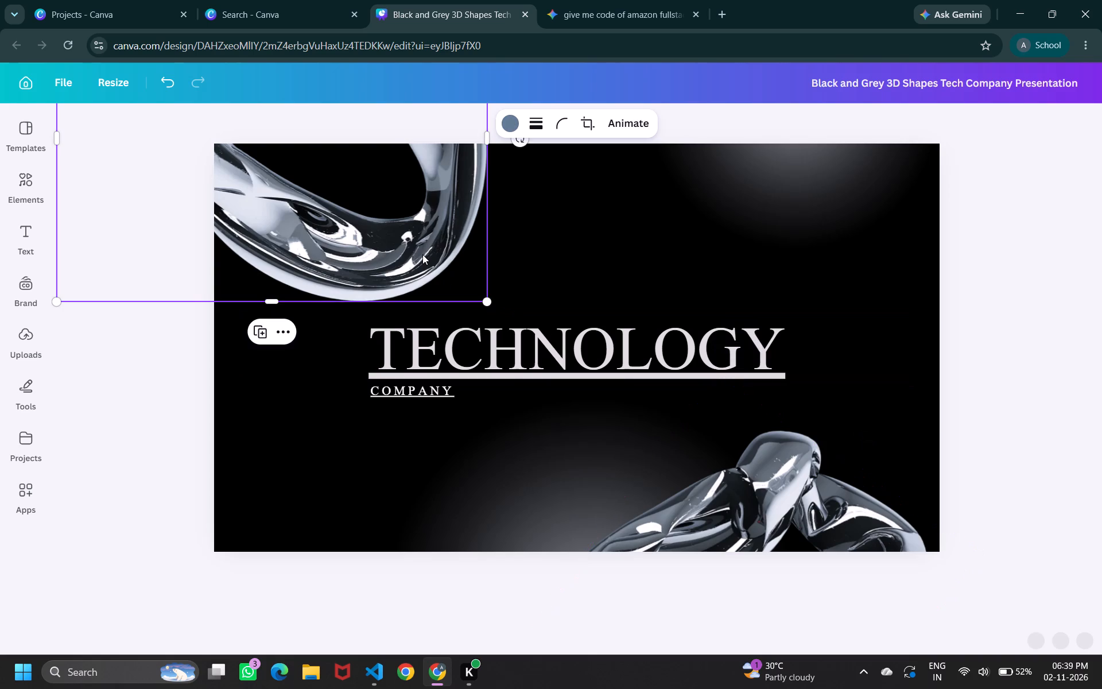
pyautogui.moveTo(422, 254); pyautogui.dragTo(374, 209)
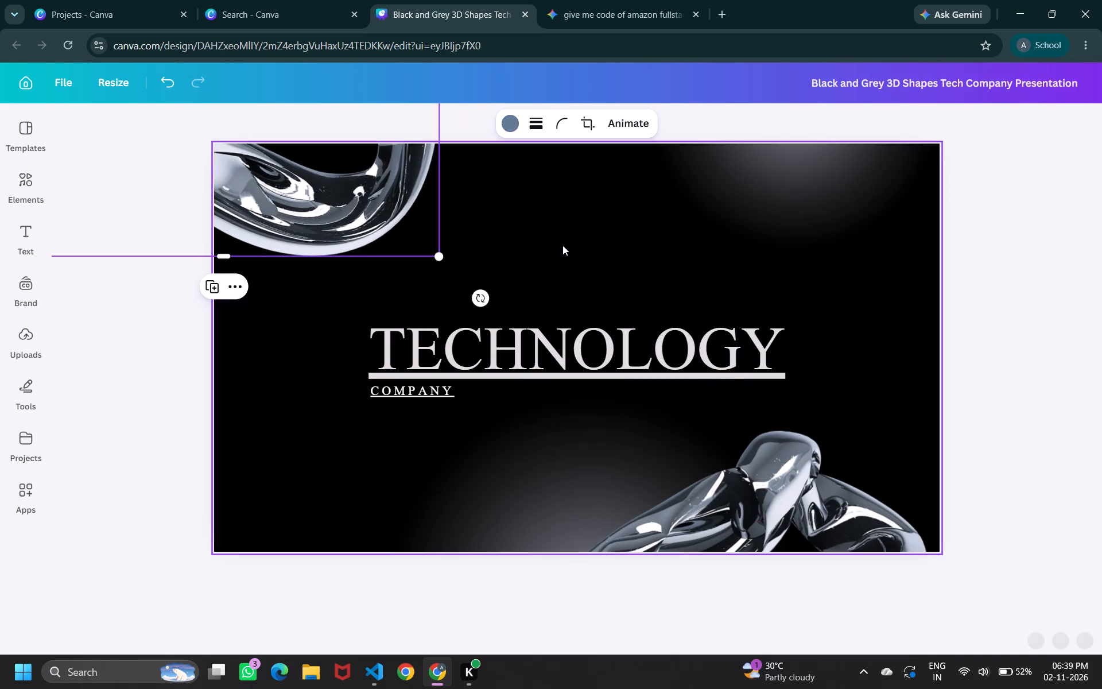
# Change the title slide's background colour to Greyblue #404850 from the photo colours.
pyautogui.click(562, 245)
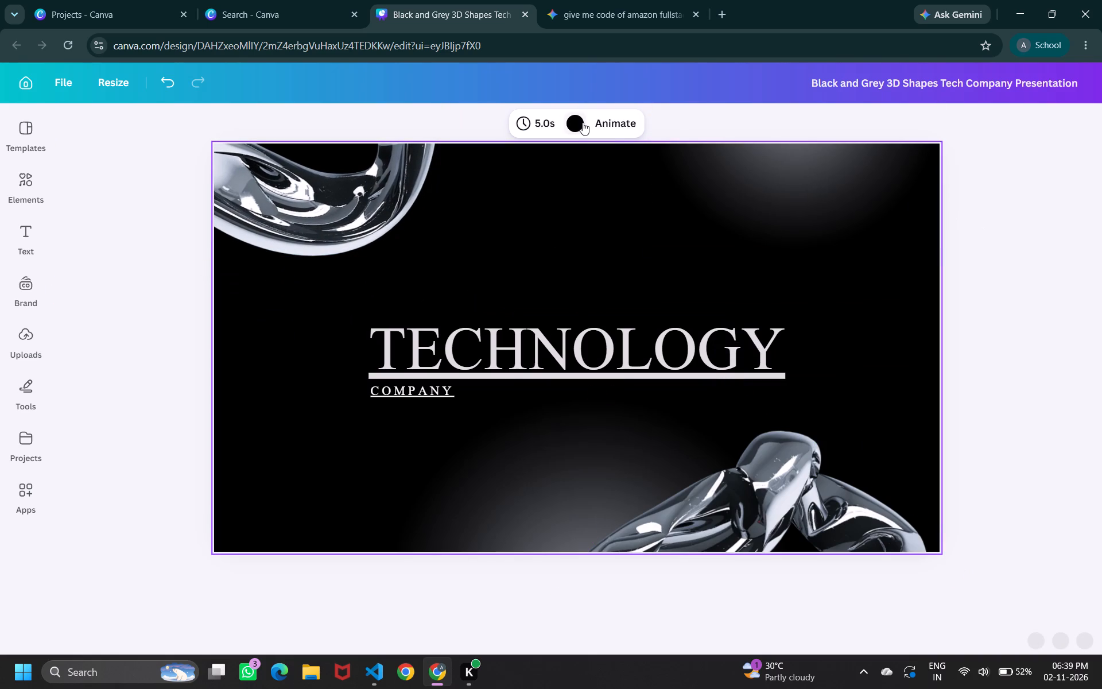
pyautogui.click(583, 123)
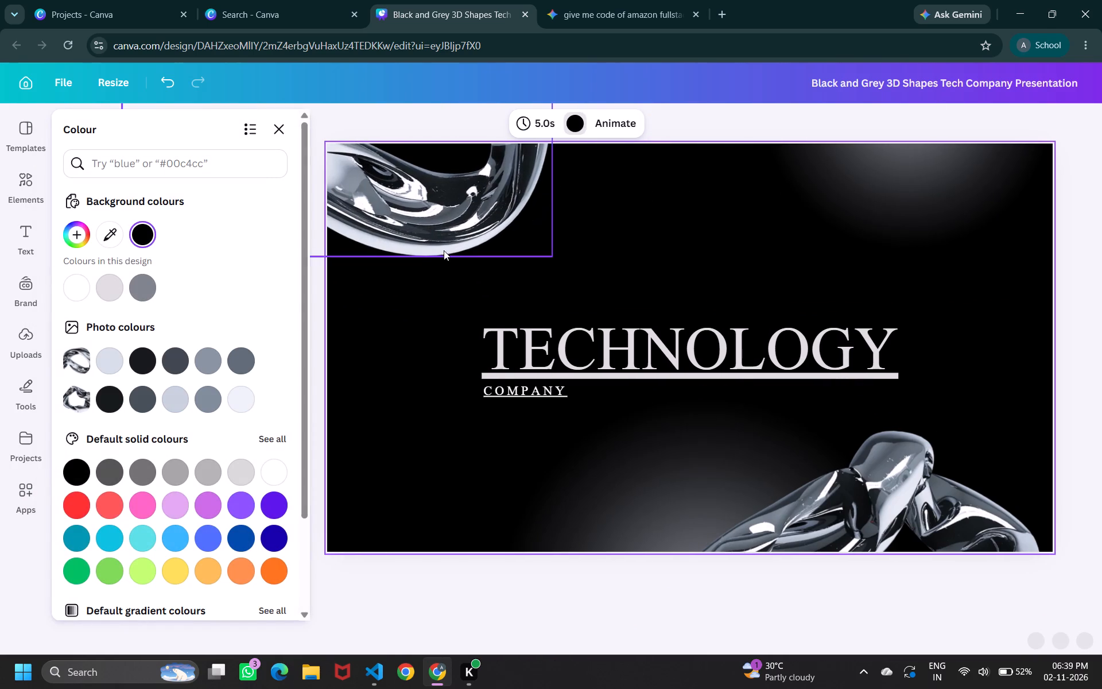
pyautogui.click(107, 365)
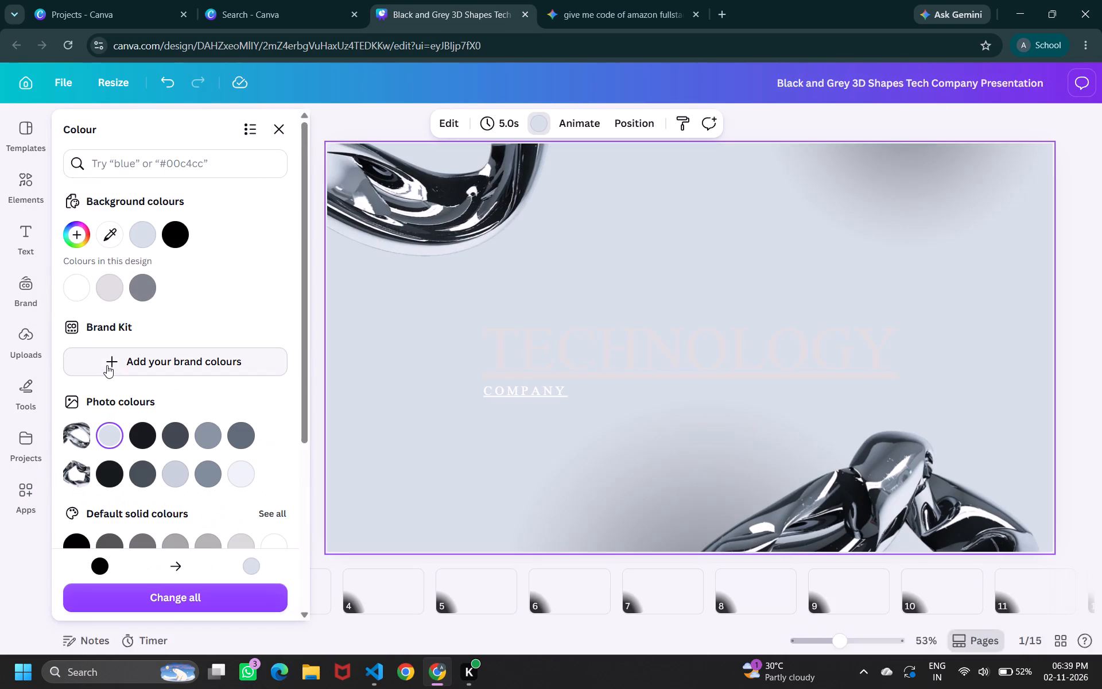
pyautogui.click(167, 436)
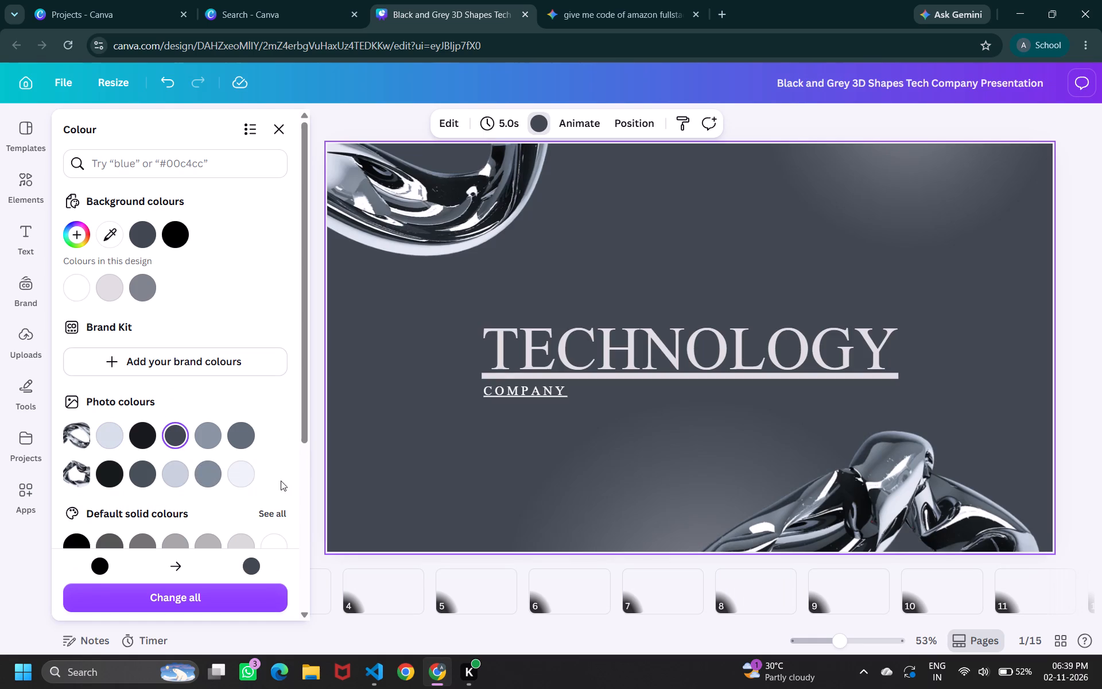
# On page 2, move the large chrome 3D shape further towards the slide's left edge, away from the WHAT WE DO heading.
pyautogui.hscroll(8, 380, 595)
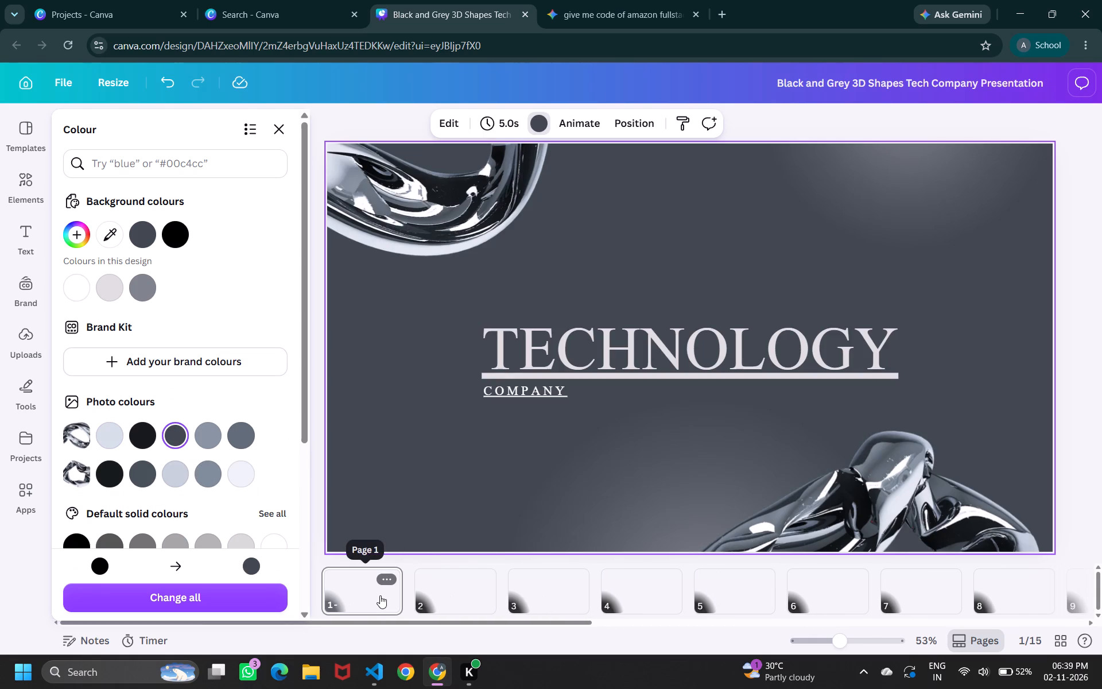
pyautogui.click(474, 591)
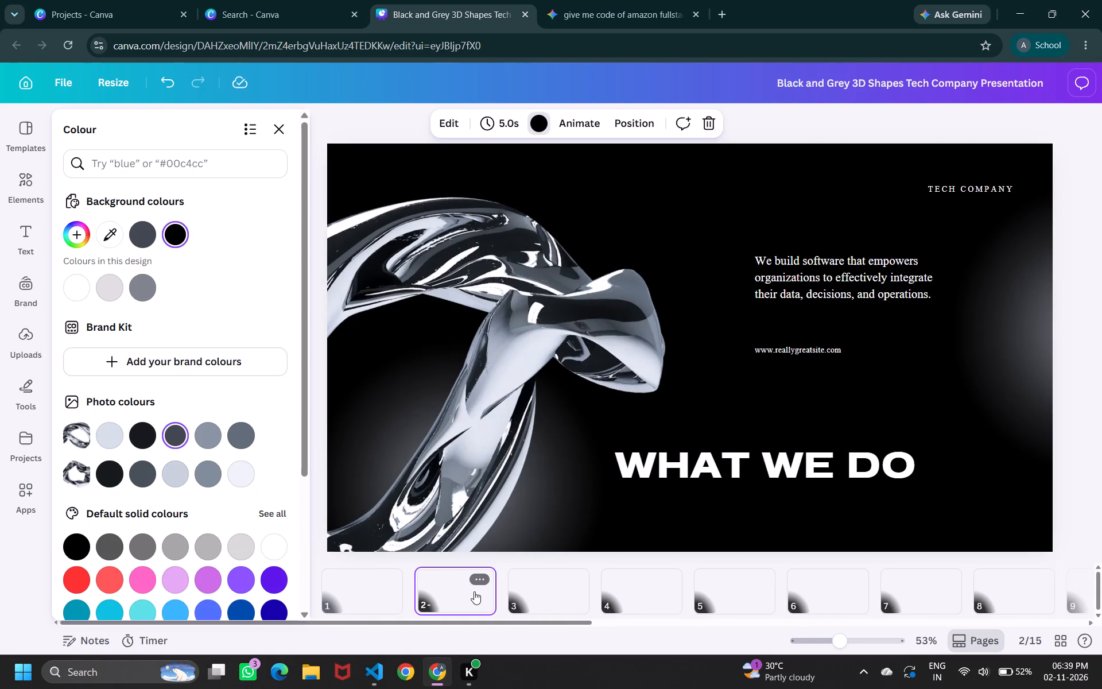
pyautogui.click(584, 326)
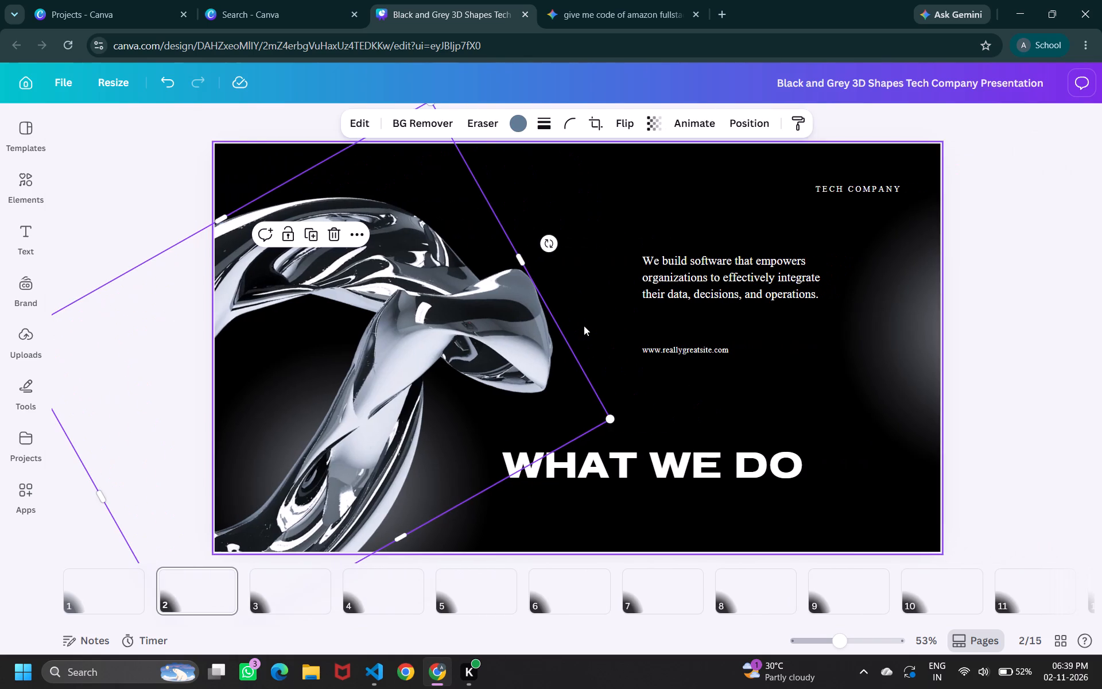
pyautogui.moveTo(584, 326); pyautogui.dragTo(477, 309)
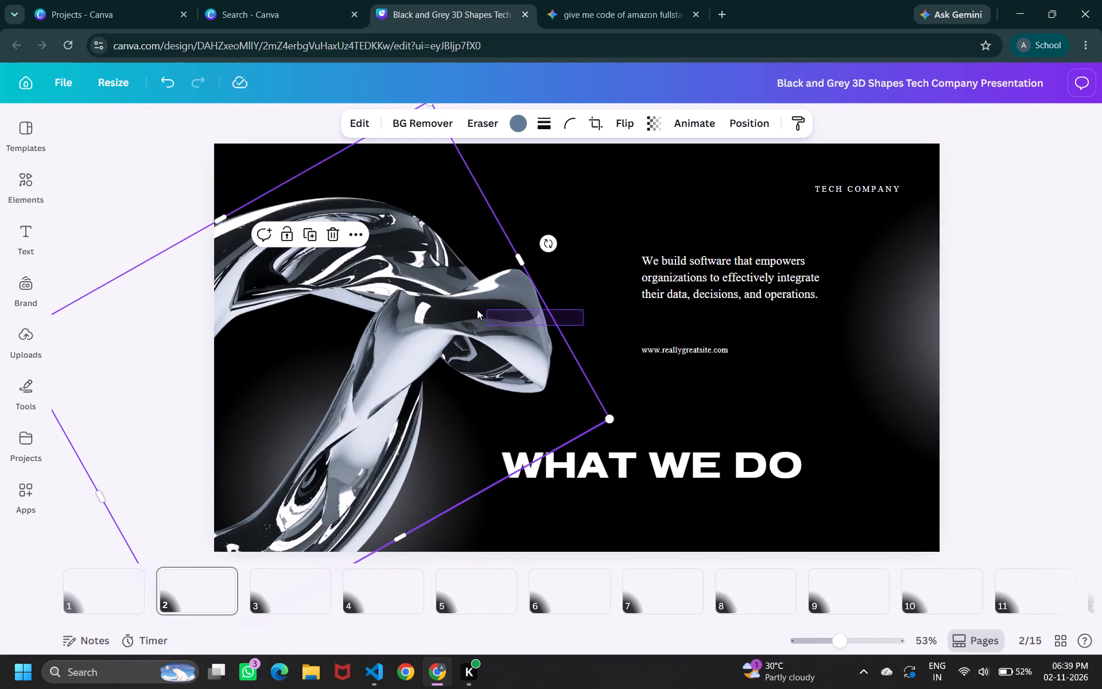
pyautogui.moveTo(477, 309); pyautogui.dragTo(471, 309)
pyautogui.click(471, 309)
pyautogui.moveTo(471, 309); pyautogui.dragTo(409, 335)
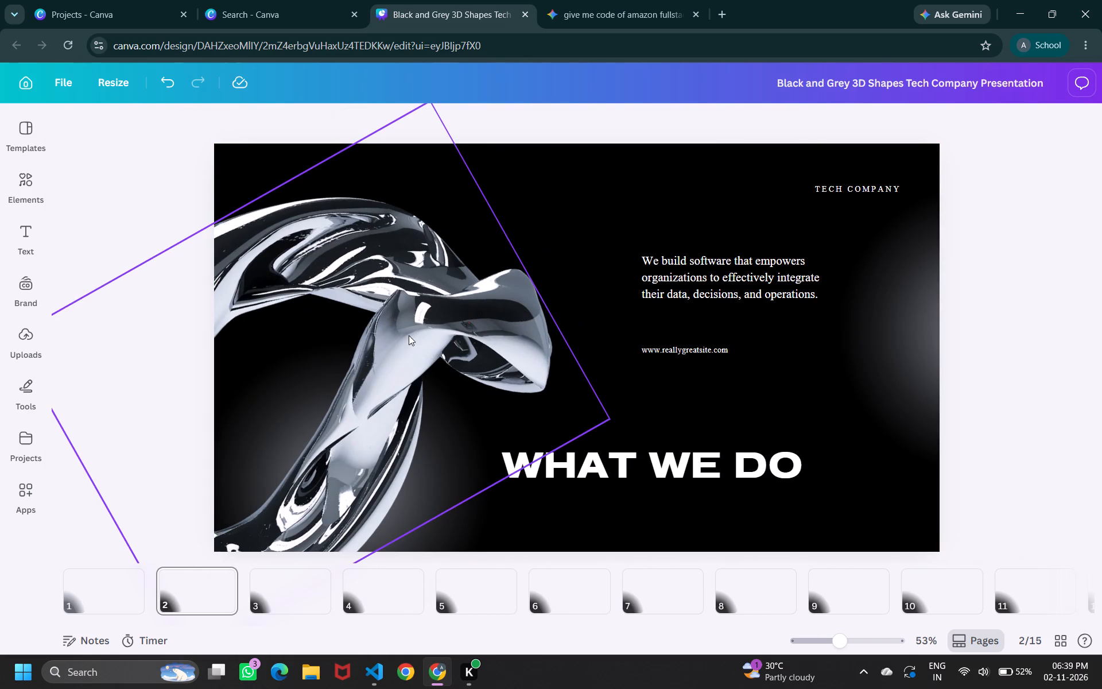
pyautogui.moveTo(409, 343); pyautogui.dragTo(305, 349)
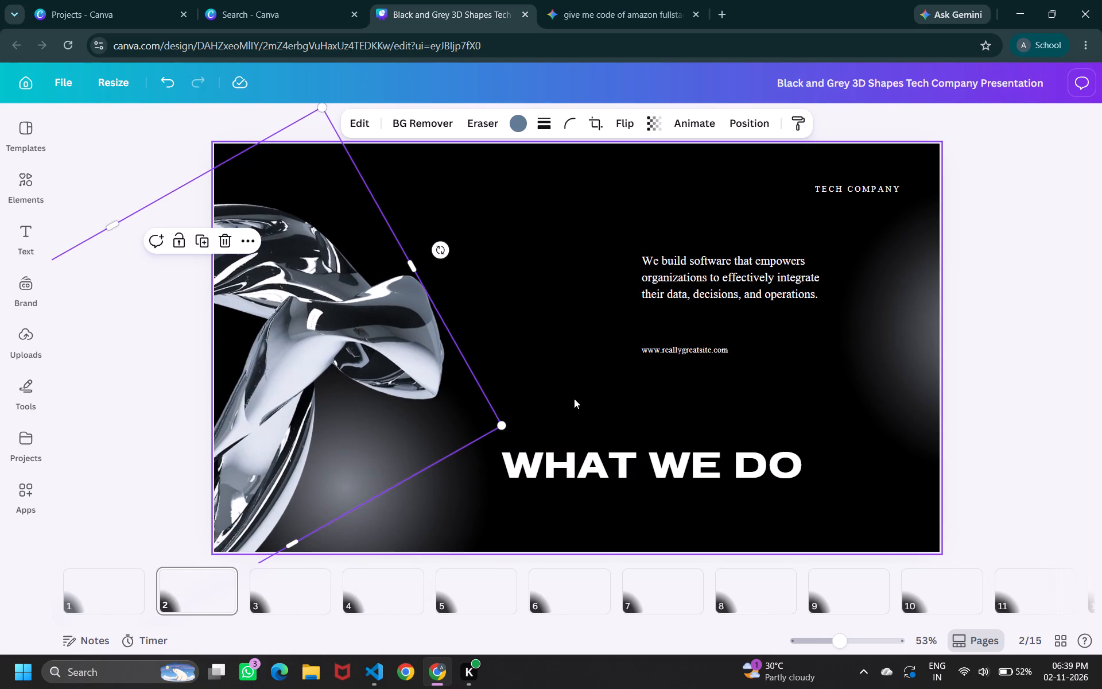
# Move page 2's description paragraph up and slightly left, to just below the level of the TECH COMPANY label.
pyautogui.click(619, 459)
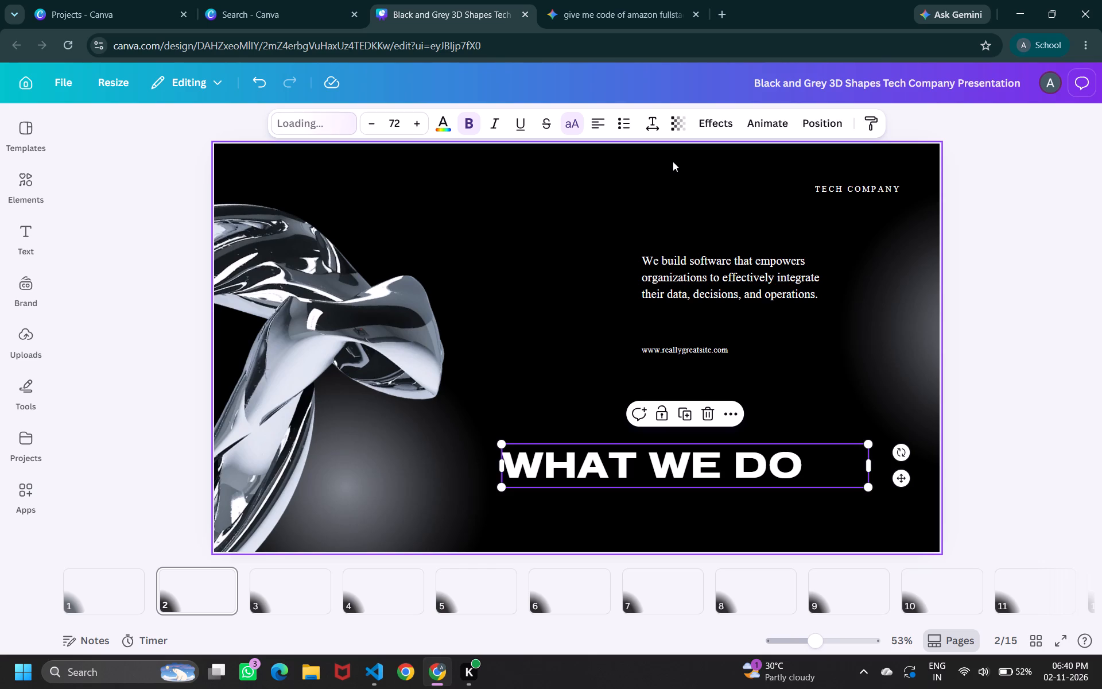
pyautogui.click(675, 299)
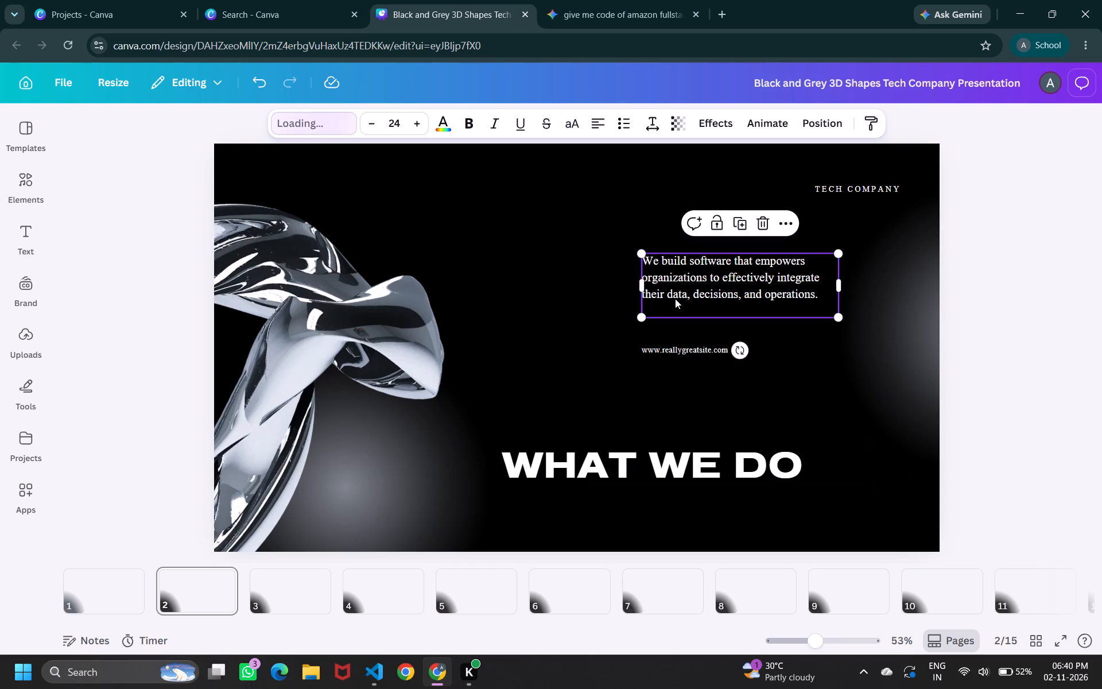
pyautogui.moveTo(675, 299); pyautogui.dragTo(657, 249)
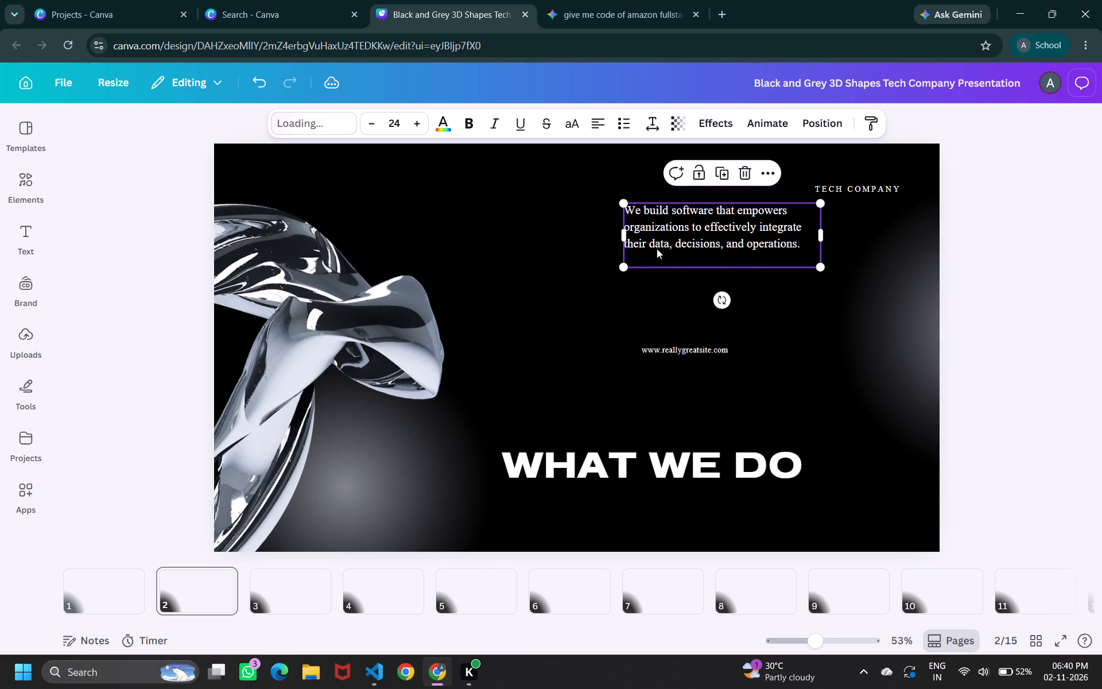
# Move page 2's website address up and slightly right, so it sits closer beneath the description paragraph.
pyautogui.click(684, 349)
pyautogui.moveTo(684, 349); pyautogui.dragTo(698, 294)
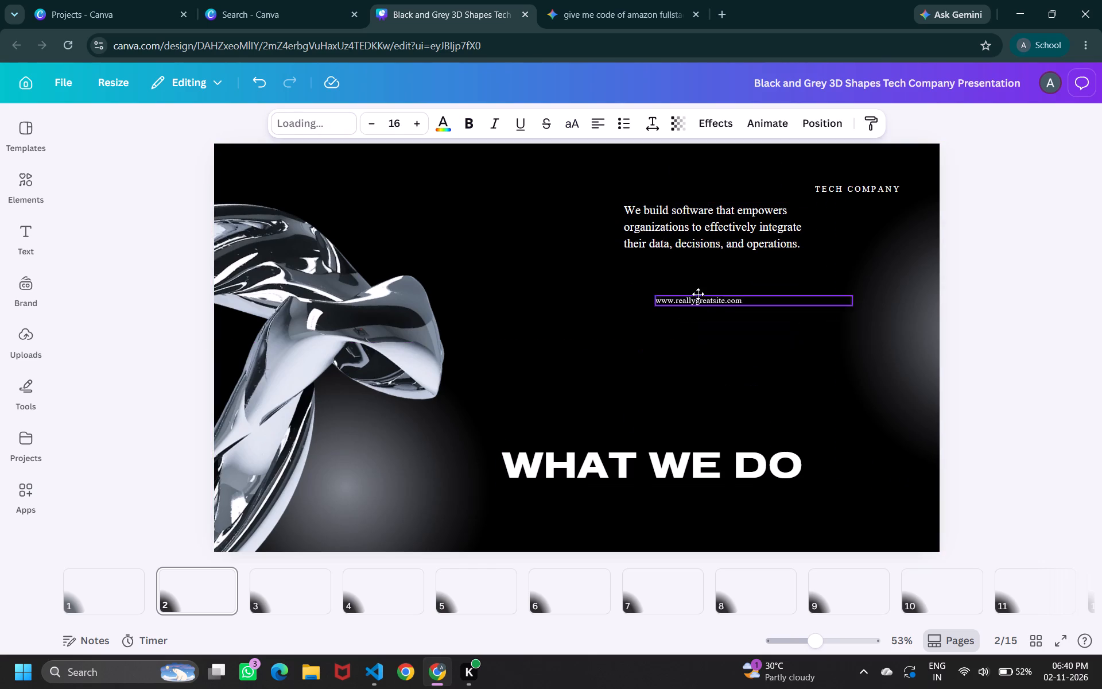
# Move page 2's website address further up and slightly right, directly beneath the description paragraph.
pyautogui.moveTo(698, 294); pyautogui.dragTo(711, 265)
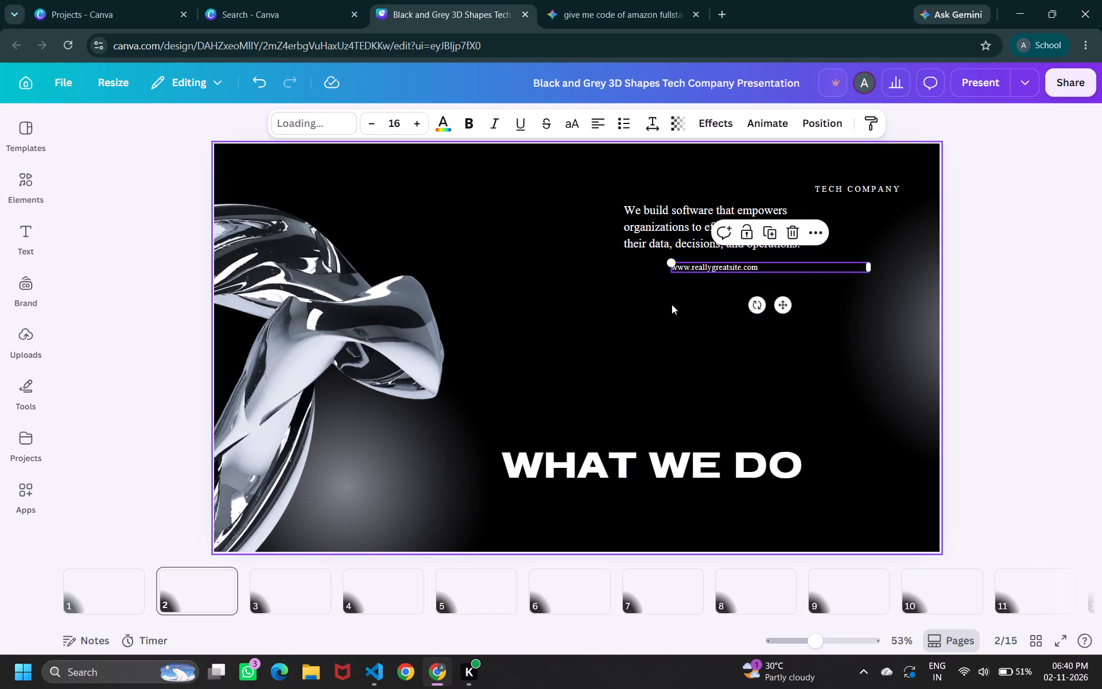
pyautogui.click(672, 304)
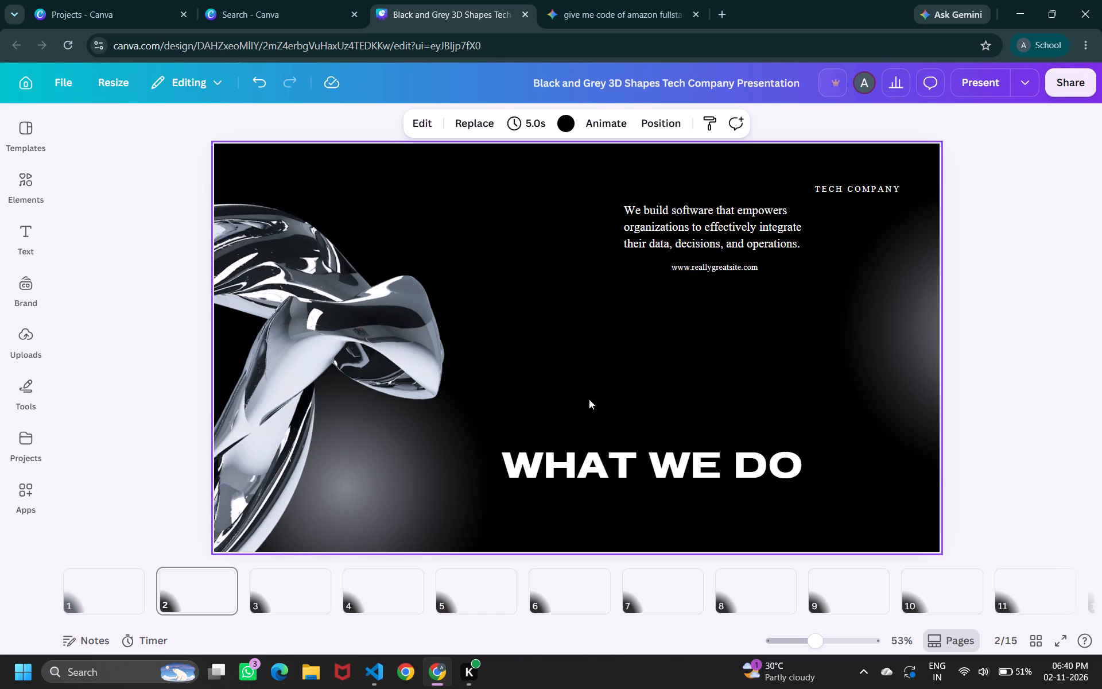
# Move page 2's WHAT WE DO heading up and slightly right, to about the vertical middle of the slide.
pyautogui.click(123, 597)
pyautogui.hscroll(2, 123, 597)
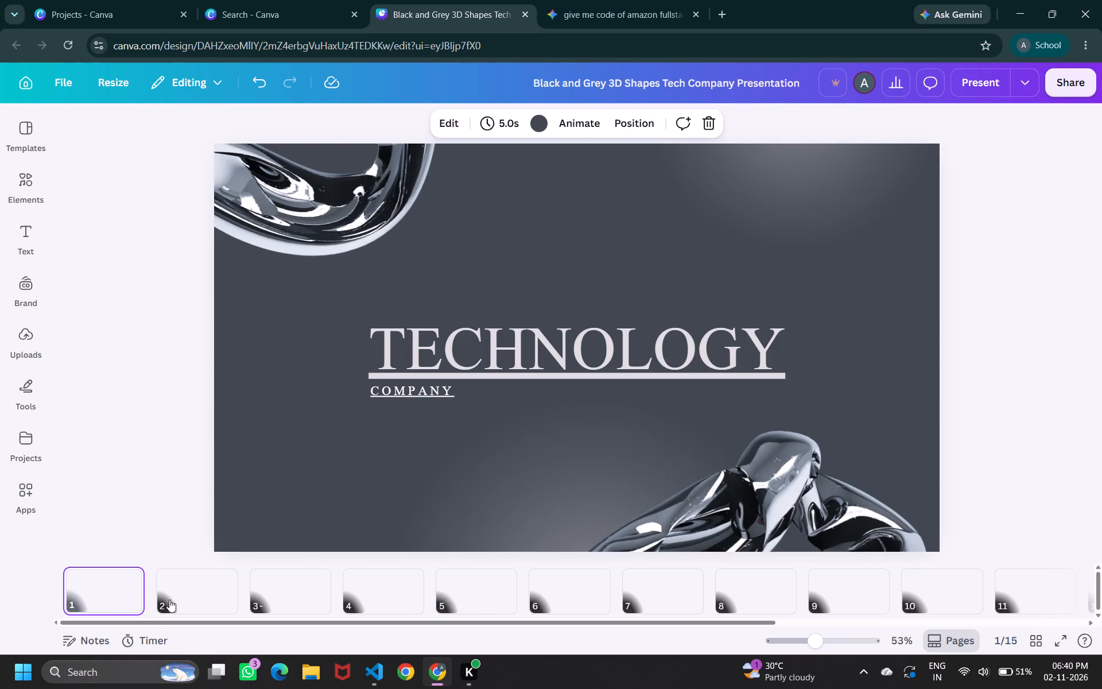
pyautogui.click(229, 586)
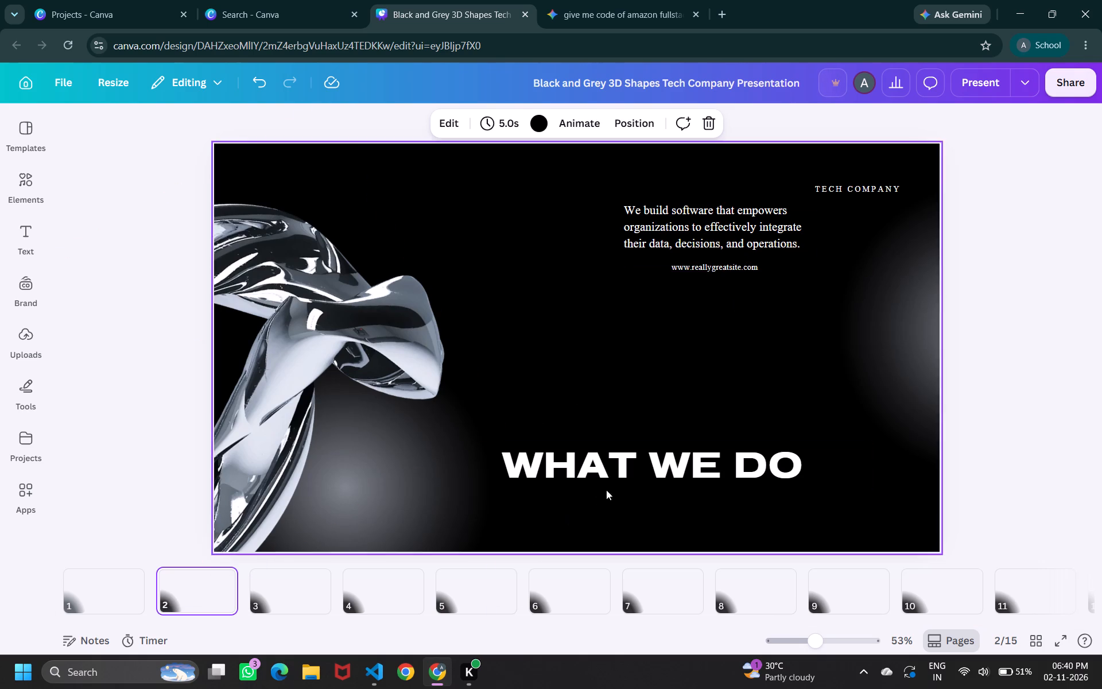
pyautogui.moveTo(635, 457); pyautogui.dragTo(683, 367)
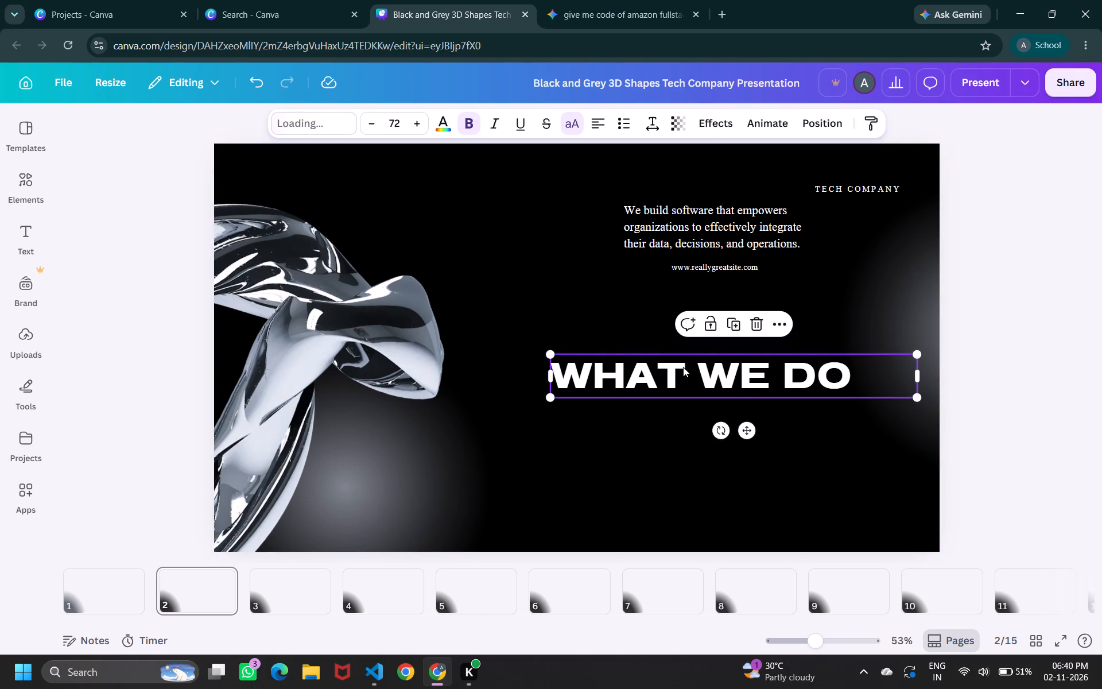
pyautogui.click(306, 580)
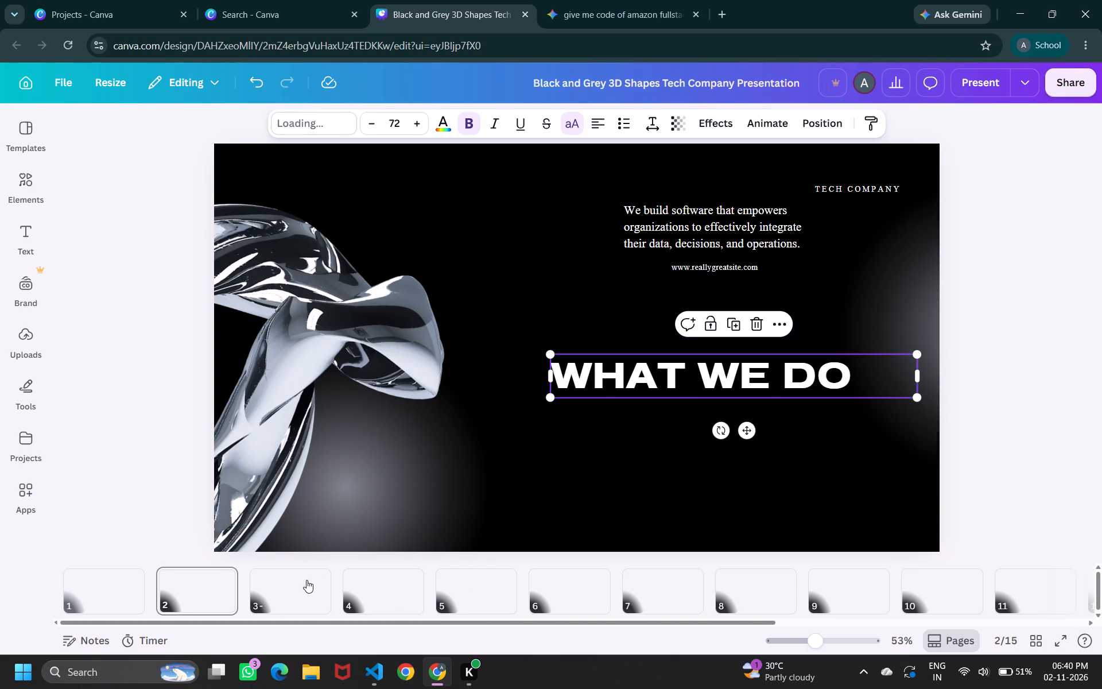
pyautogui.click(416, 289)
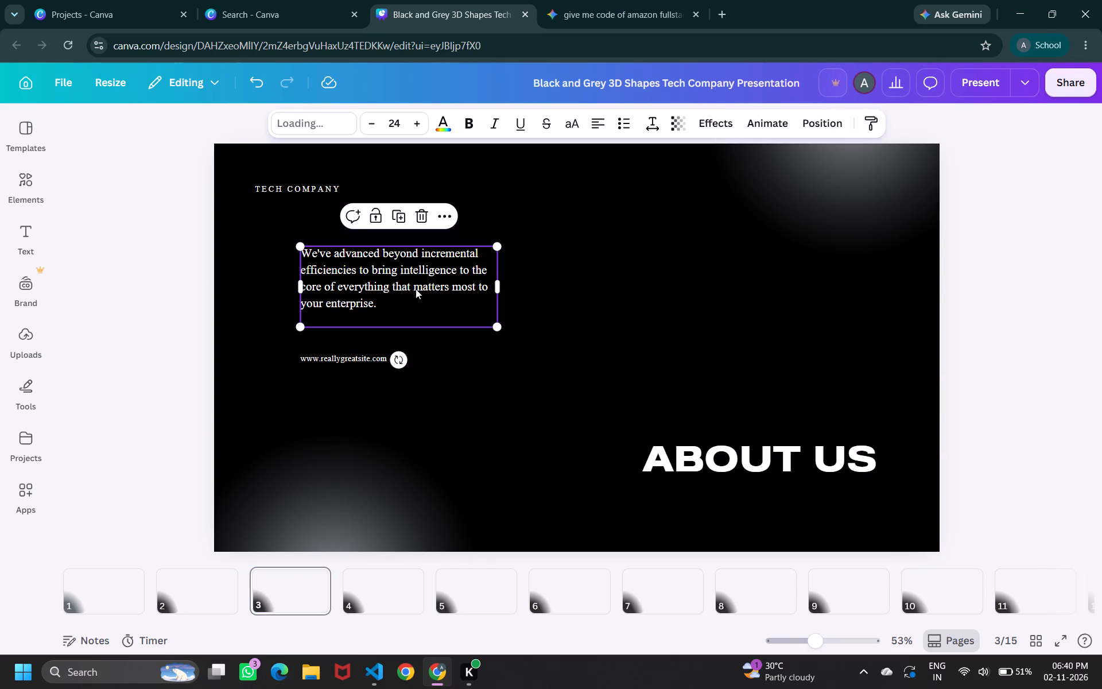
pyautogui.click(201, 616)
# On page 4, move the VISION heading up near the slide's top edge.
pyautogui.click(386, 589)
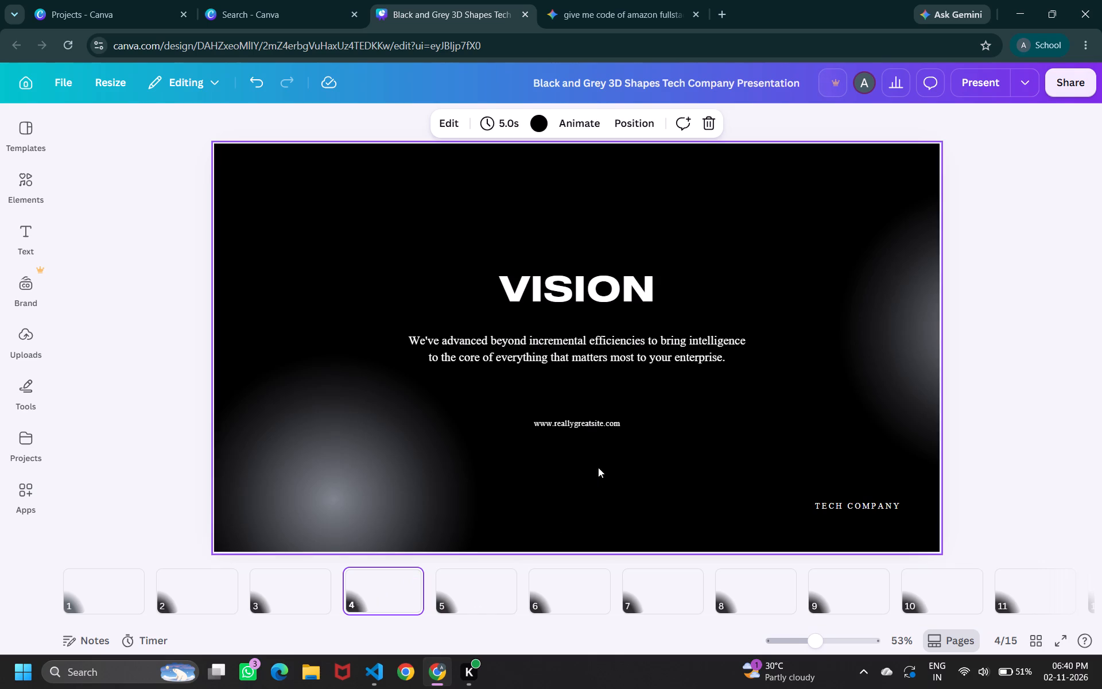
pyautogui.click(571, 293)
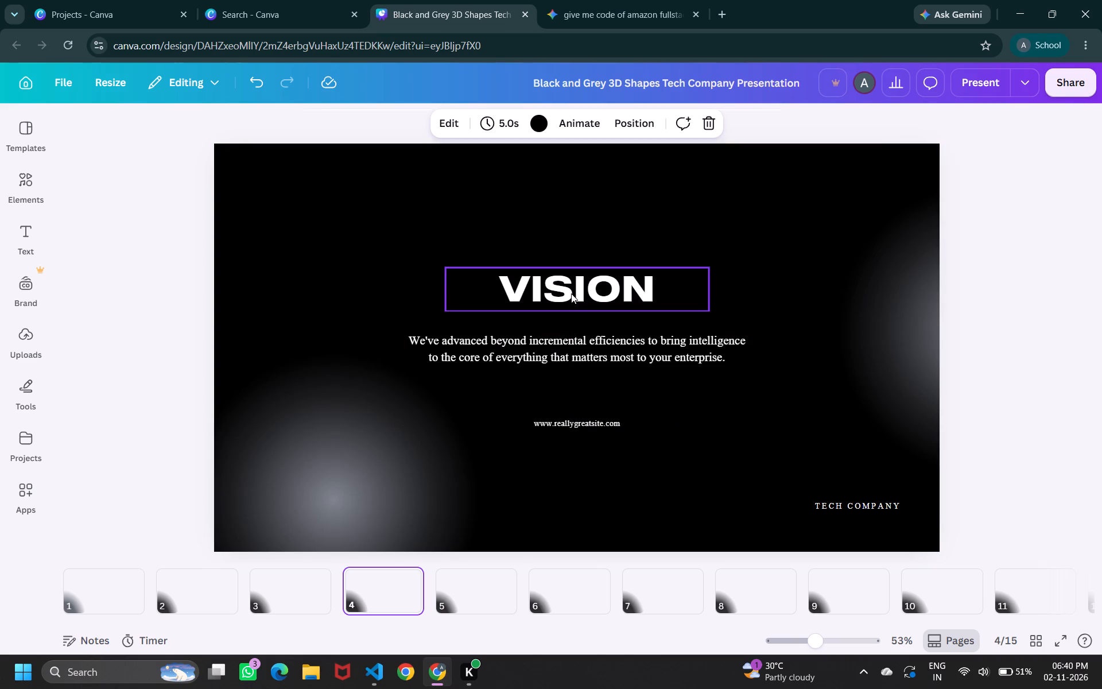
pyautogui.moveTo(571, 293); pyautogui.dragTo(560, 185)
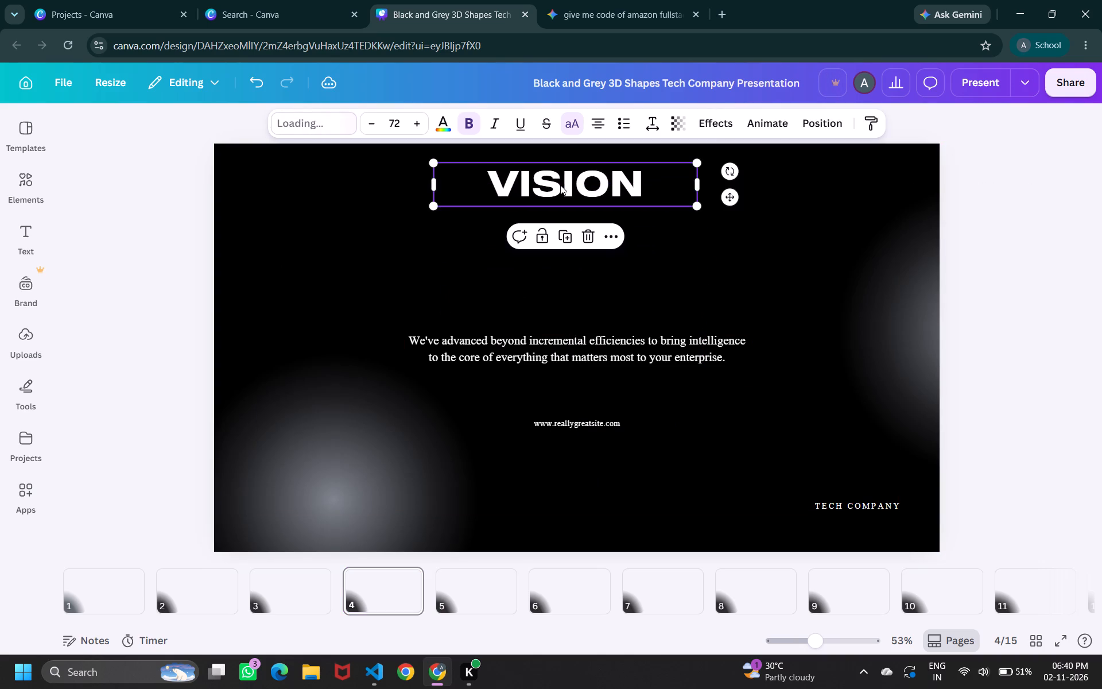
# Add two default-style body text boxes to page 4.
pyautogui.click(487, 341)
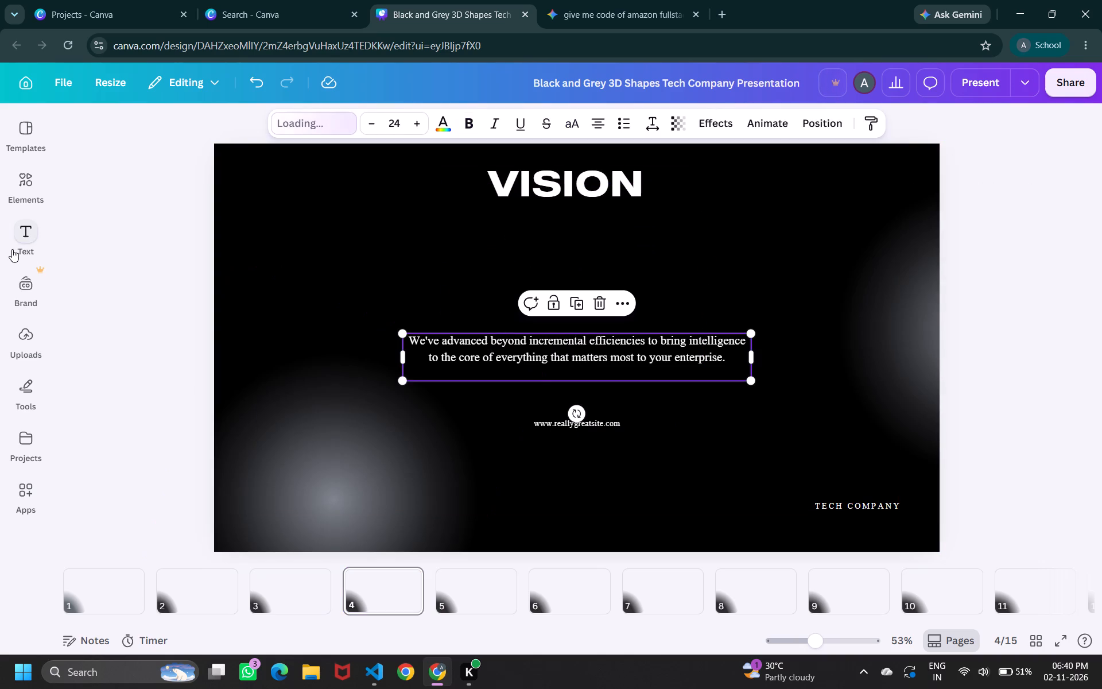
pyautogui.click(24, 240)
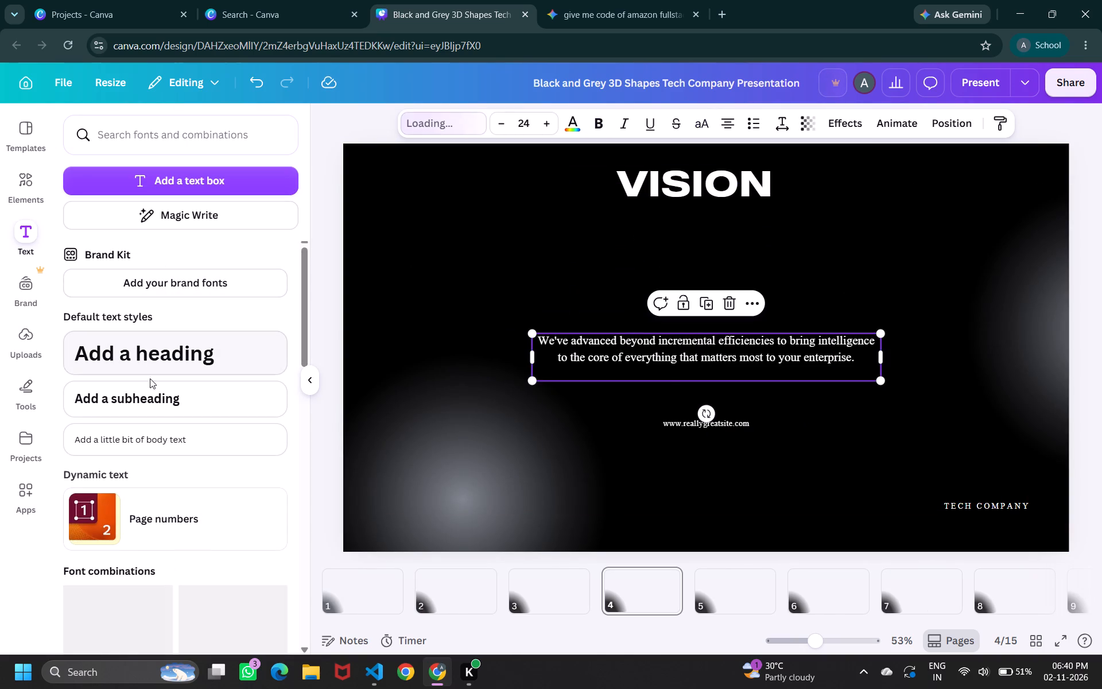
pyautogui.click(184, 179)
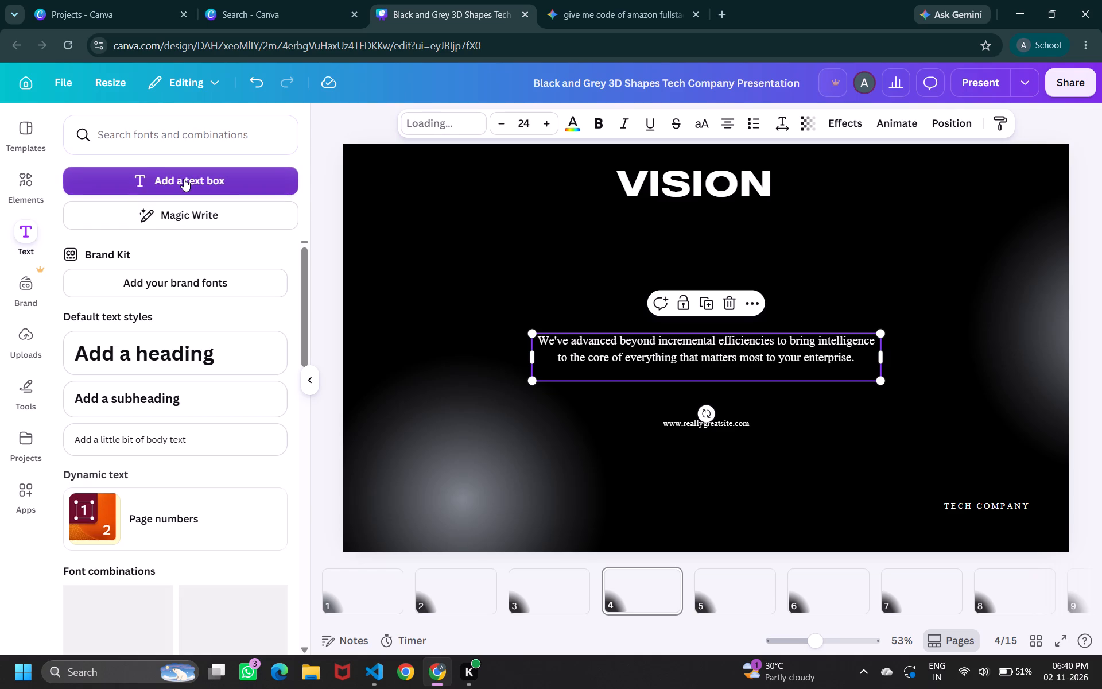
pyautogui.click(490, 221)
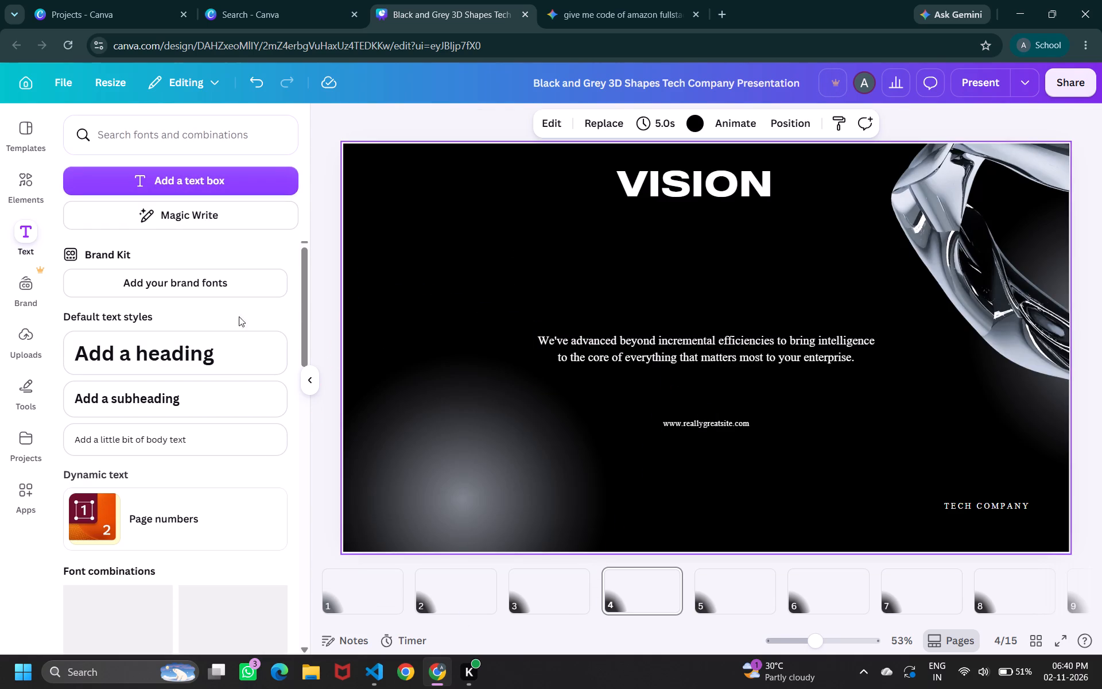
pyautogui.click(172, 430)
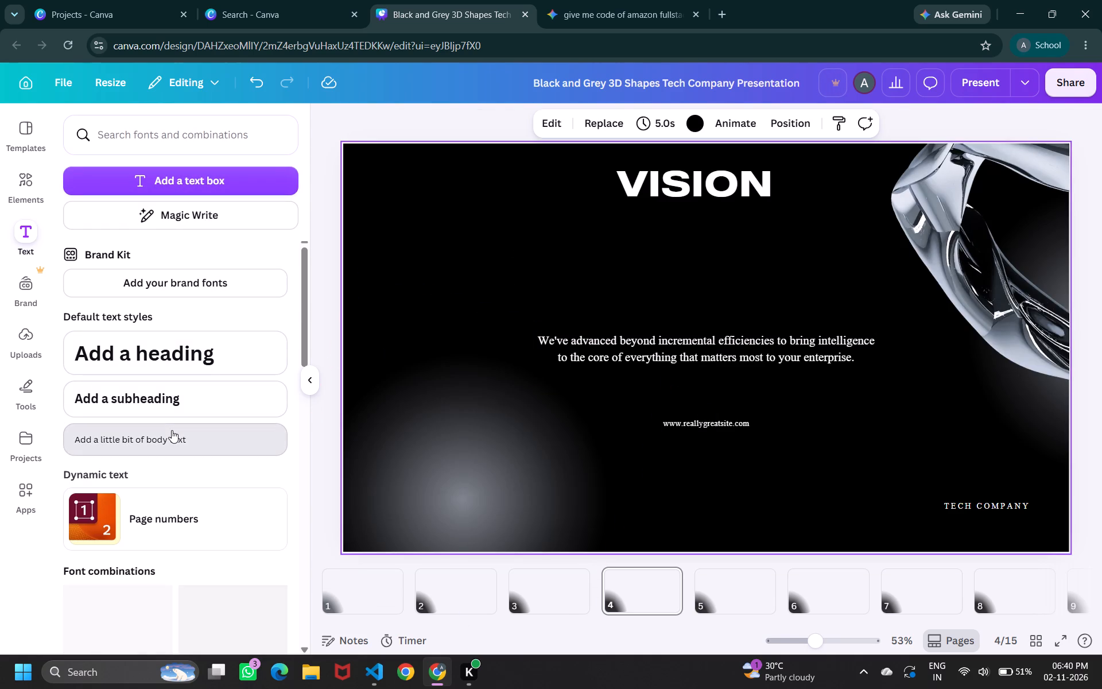
pyautogui.click(172, 430)
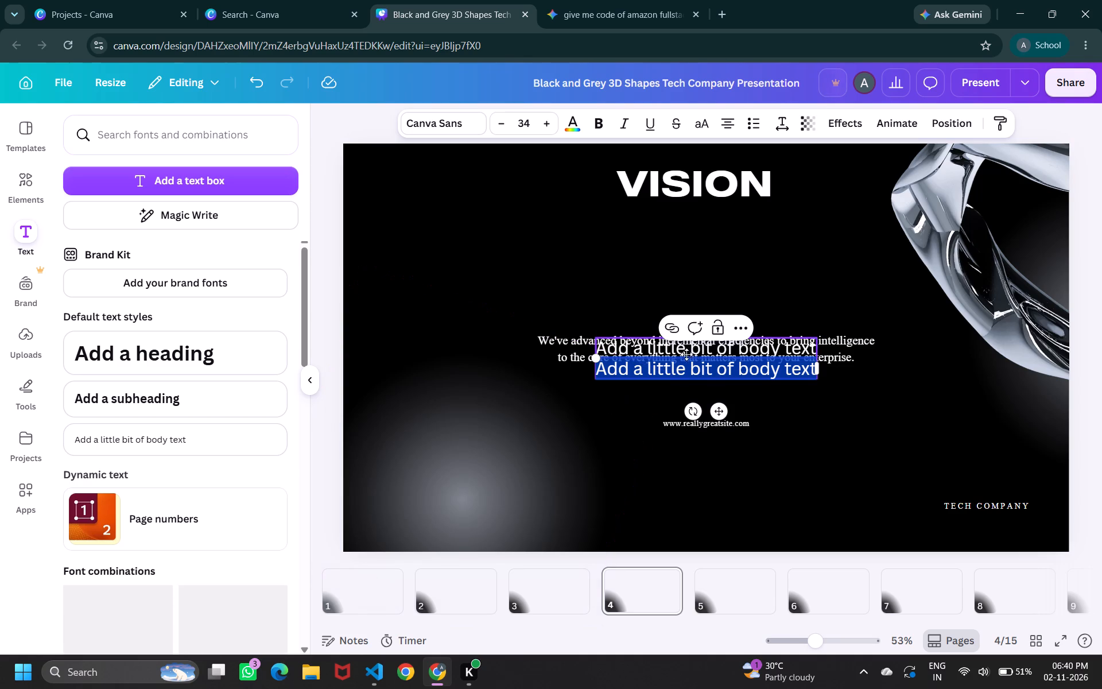
# Move one of page 4's new body text boxes up to just beneath the VISION heading.
pyautogui.moveTo(694, 372); pyautogui.dragTo(665, 261)
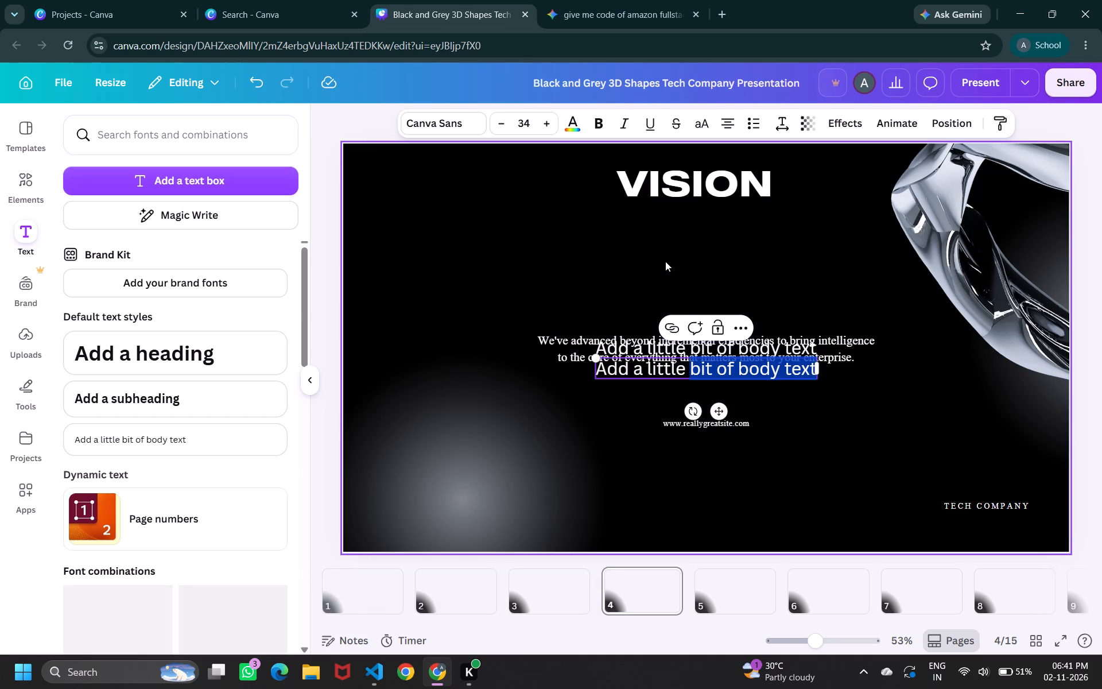
pyautogui.moveTo(665, 261); pyautogui.dragTo(665, 260)
pyautogui.click(749, 355)
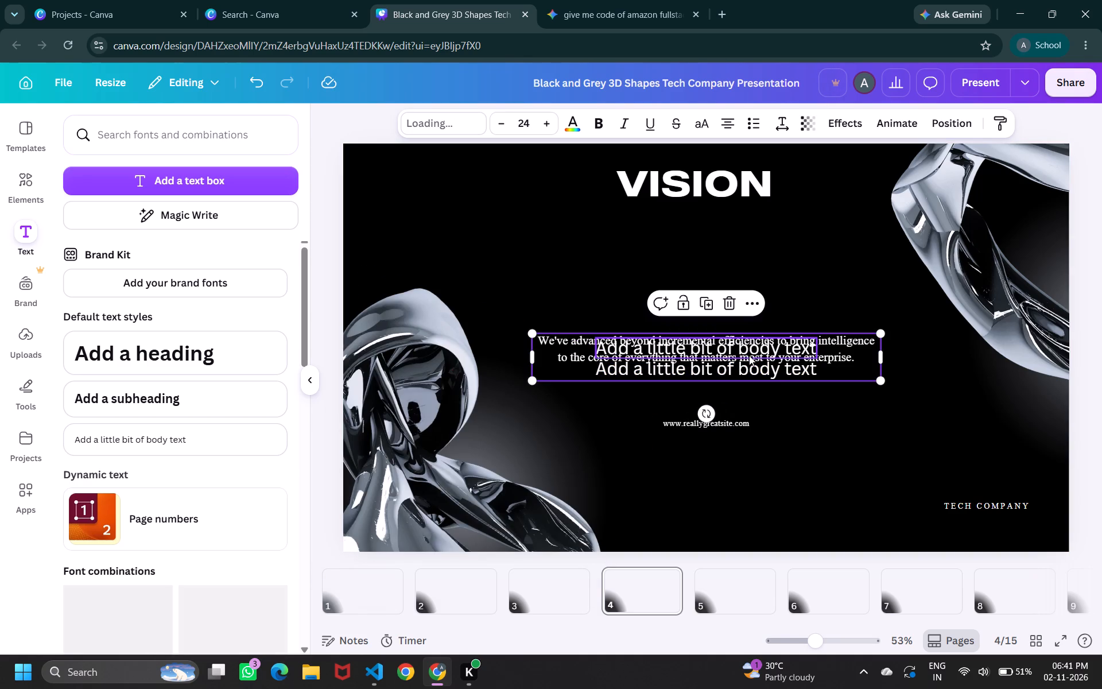
pyautogui.moveTo(747, 355); pyautogui.dragTo(728, 245)
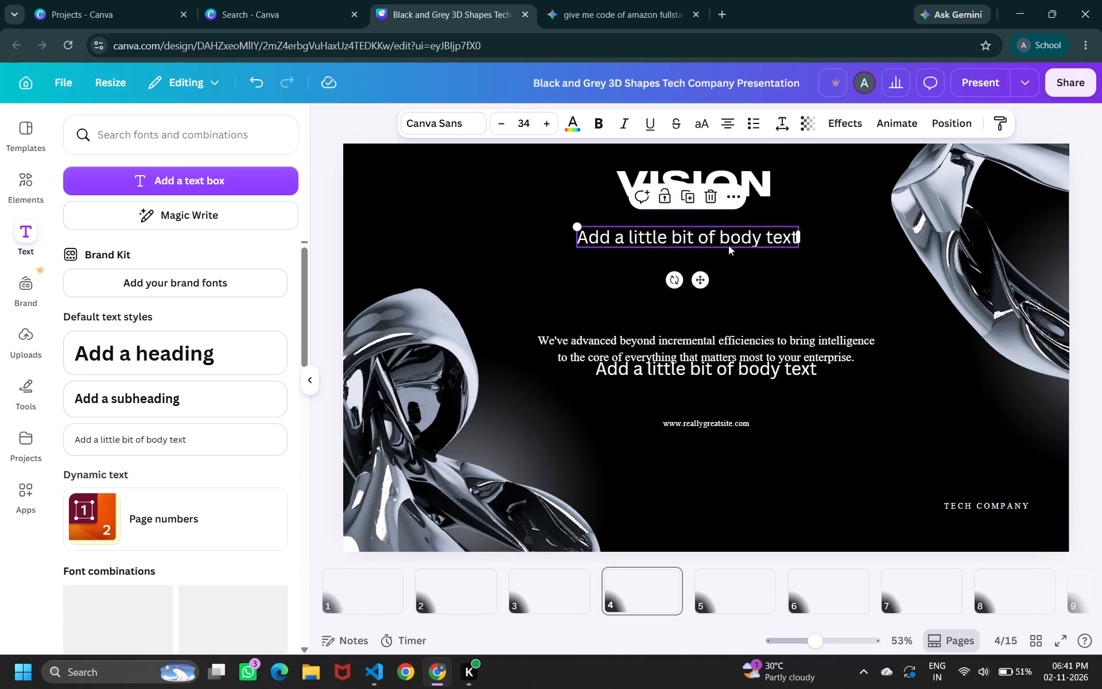
pyautogui.click(657, 459)
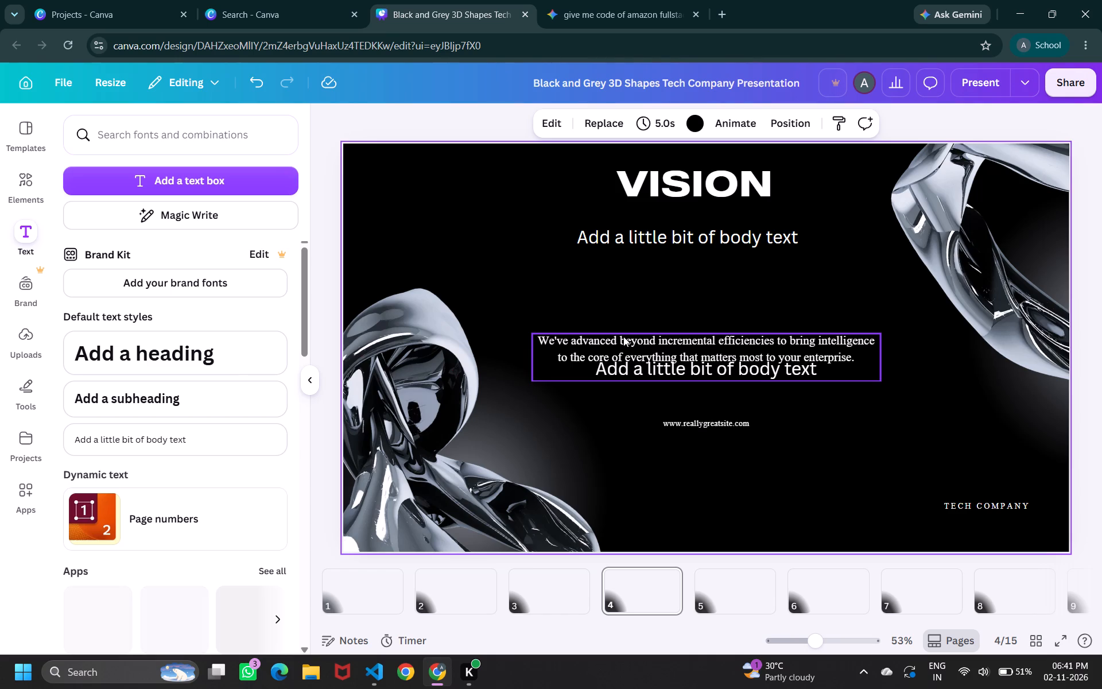
# Move page 4's description paragraph up and slightly left, to just below the upper body text box.
pyautogui.click(623, 336)
pyautogui.moveTo(623, 336); pyautogui.dragTo(610, 275)
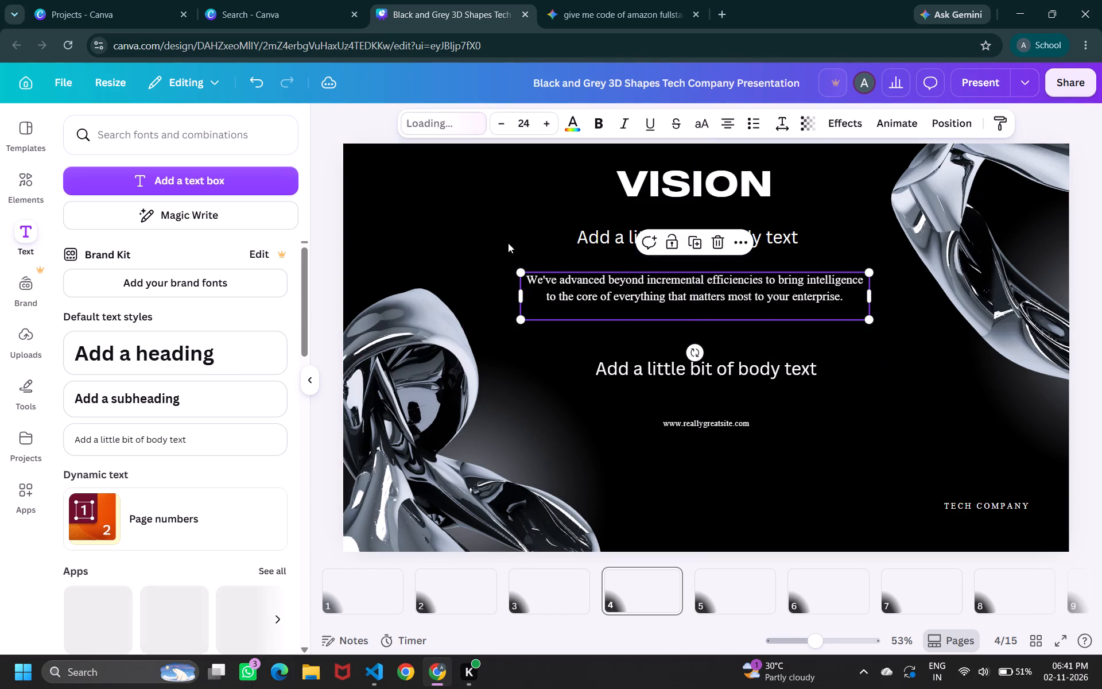
pyautogui.click(455, 219)
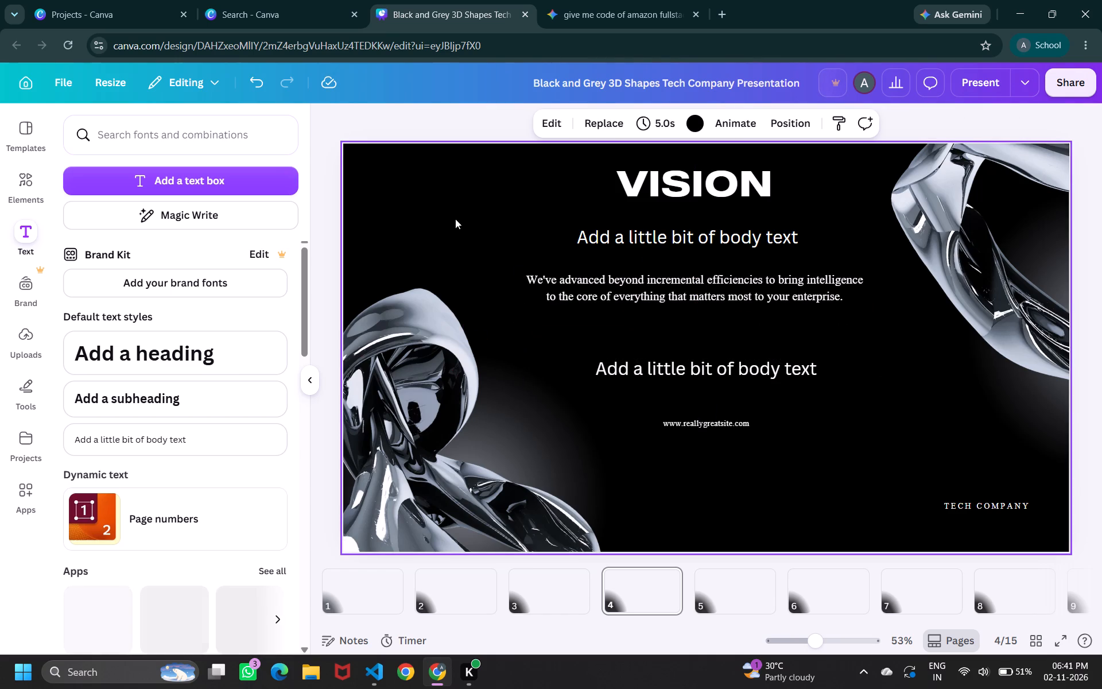
# Move page 4's lower body text box up and slightly left, closer beneath the description paragraph.
pyautogui.click(742, 362)
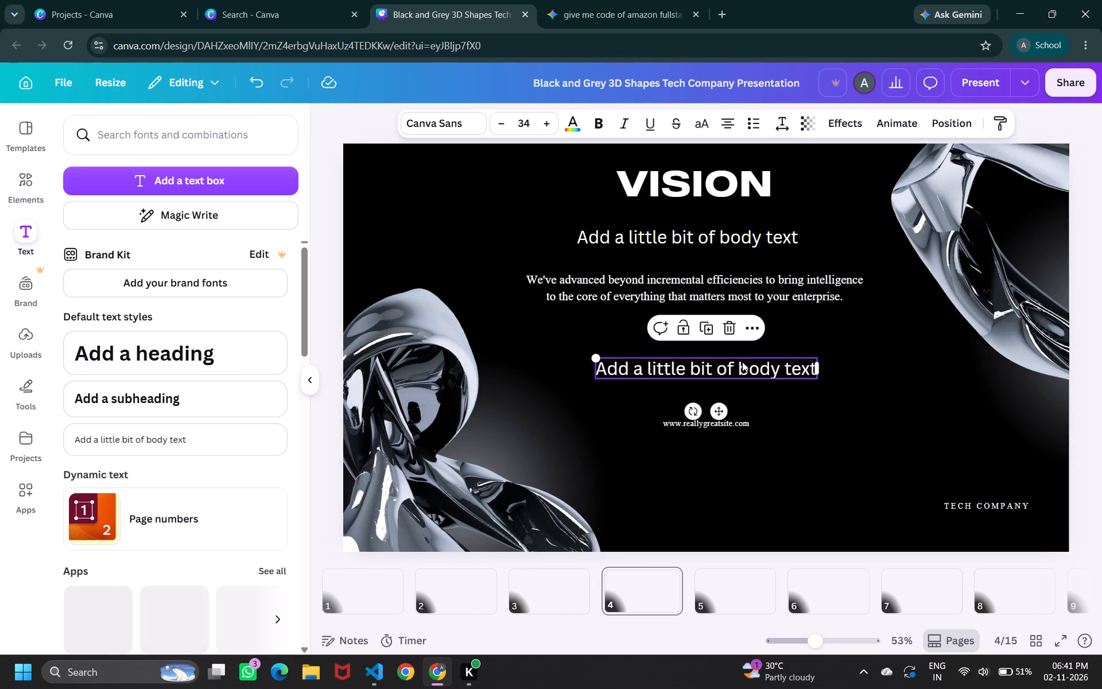
pyautogui.moveTo(742, 362); pyautogui.dragTo(731, 339)
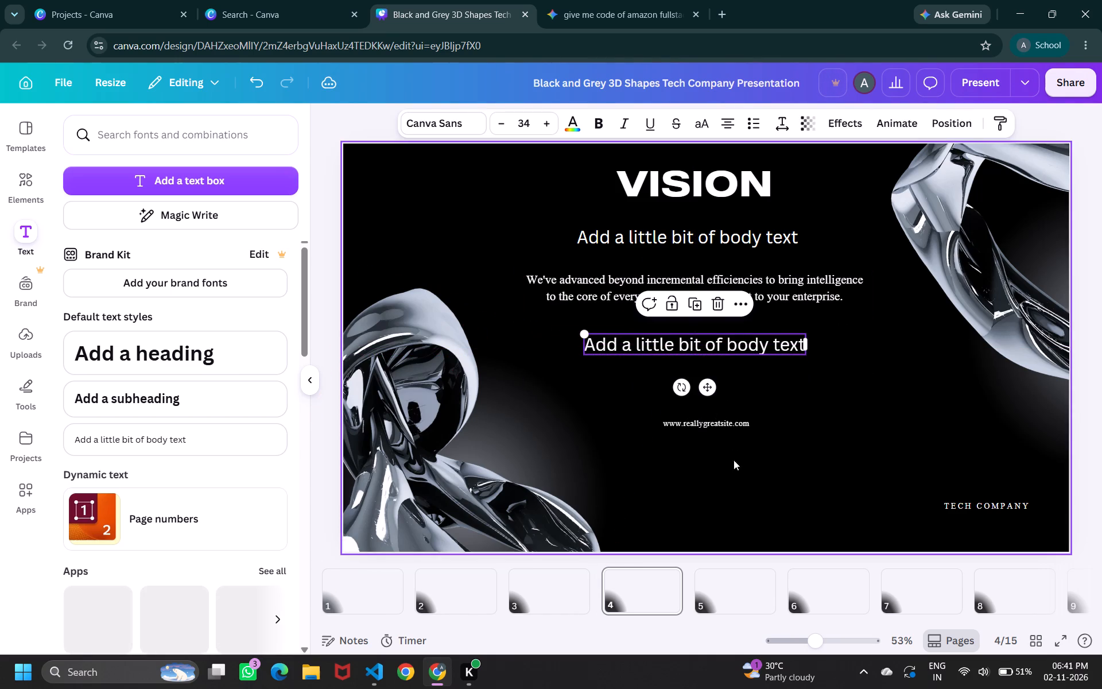
pyautogui.click(736, 470)
# Try red, purple, dark blue, black and grey text colours on page 4's website address, finishing with the black-to-gold default gradient.
pyautogui.click(720, 421)
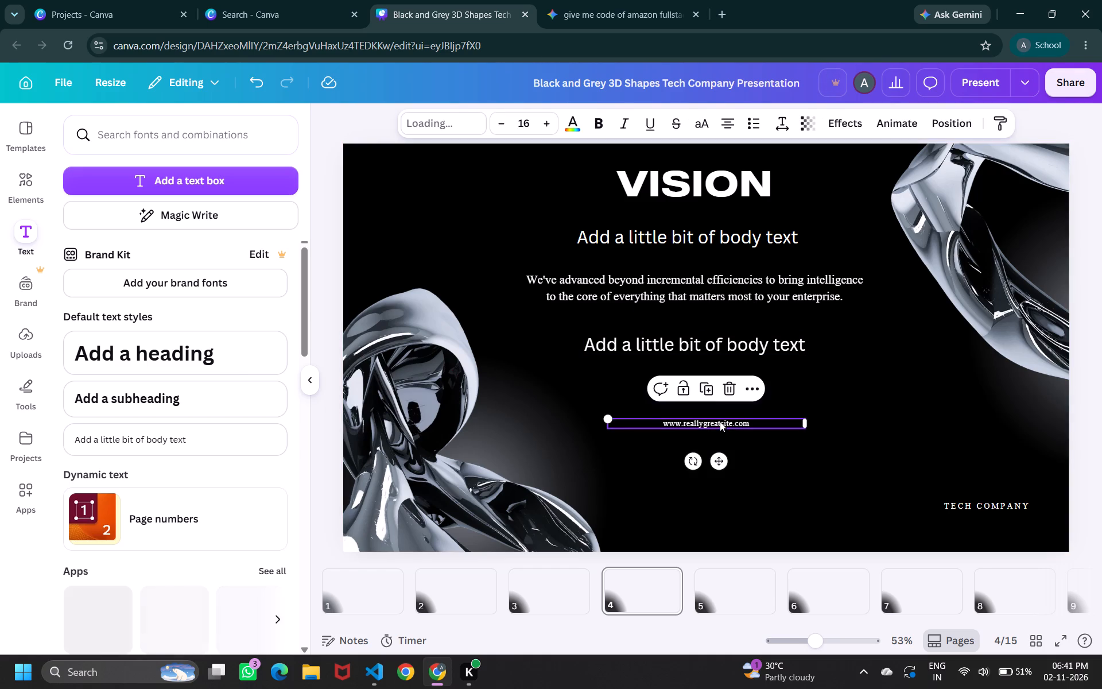
pyautogui.click(579, 123)
pyautogui.click(576, 128)
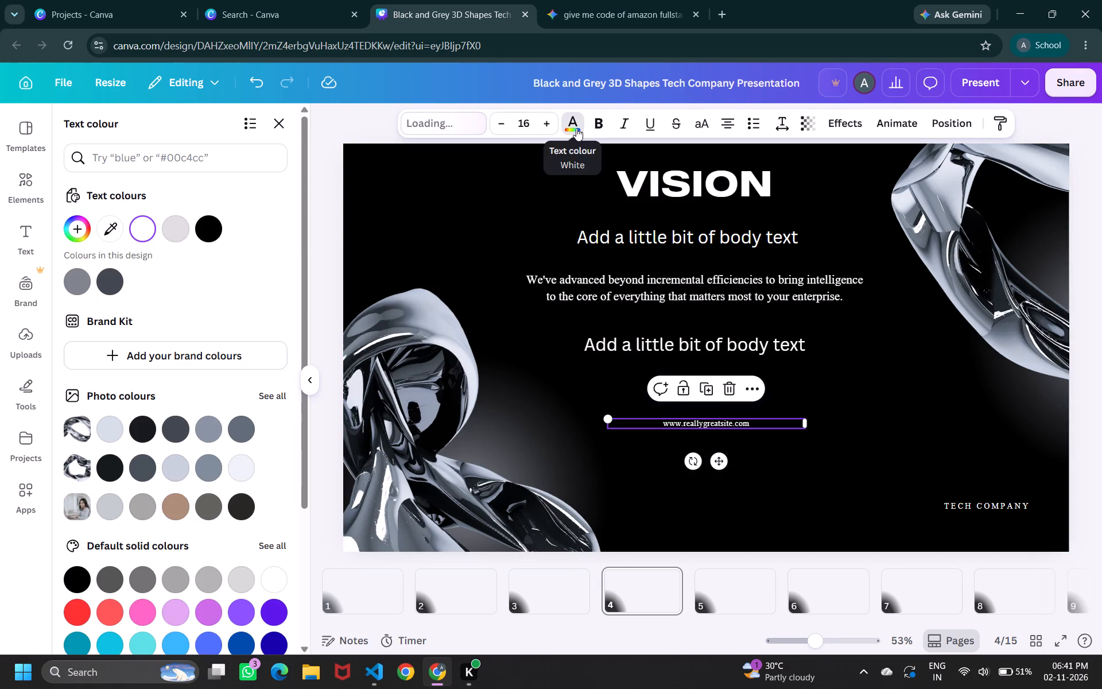
pyautogui.click(576, 128)
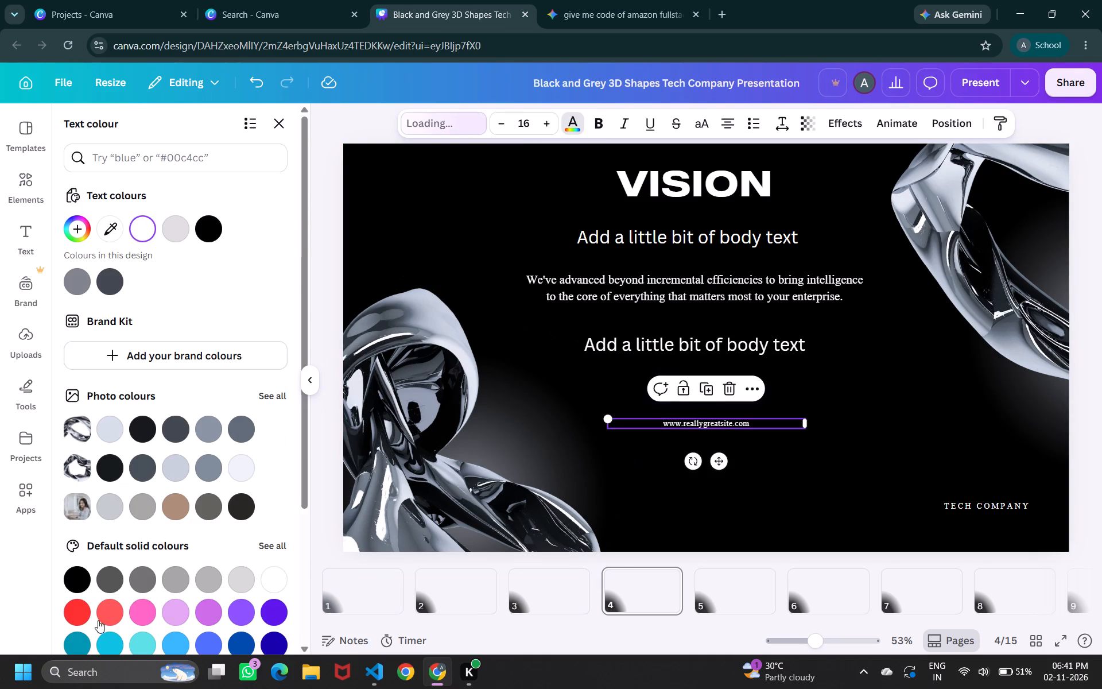
pyautogui.click(117, 609)
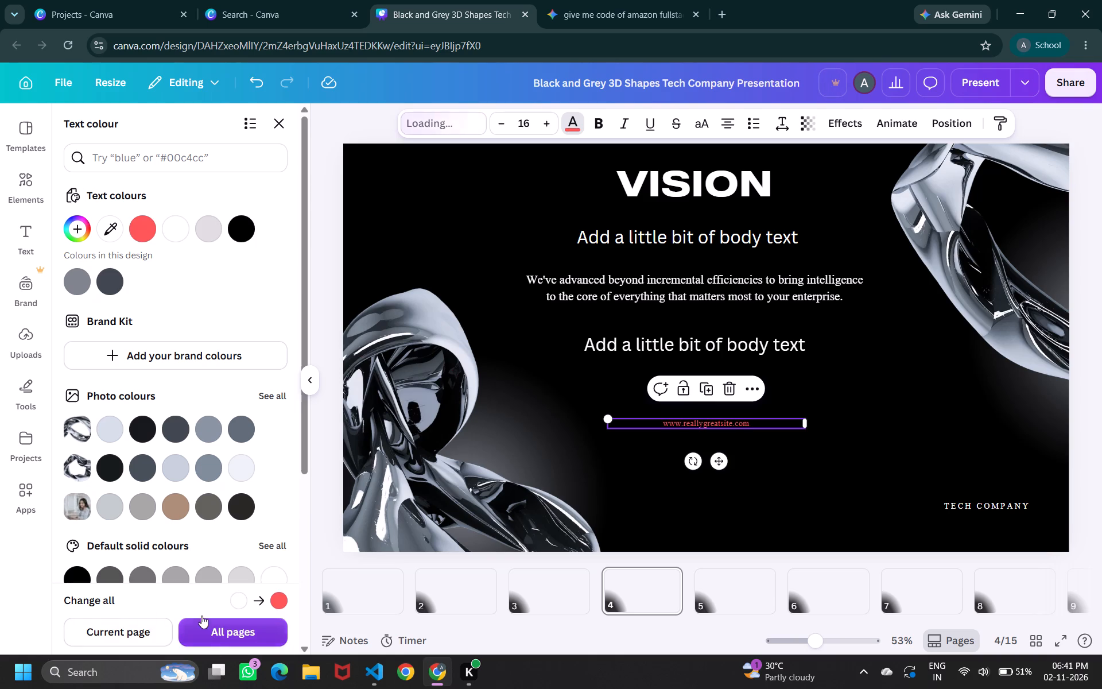
pyautogui.scroll(-2, 203, 513)
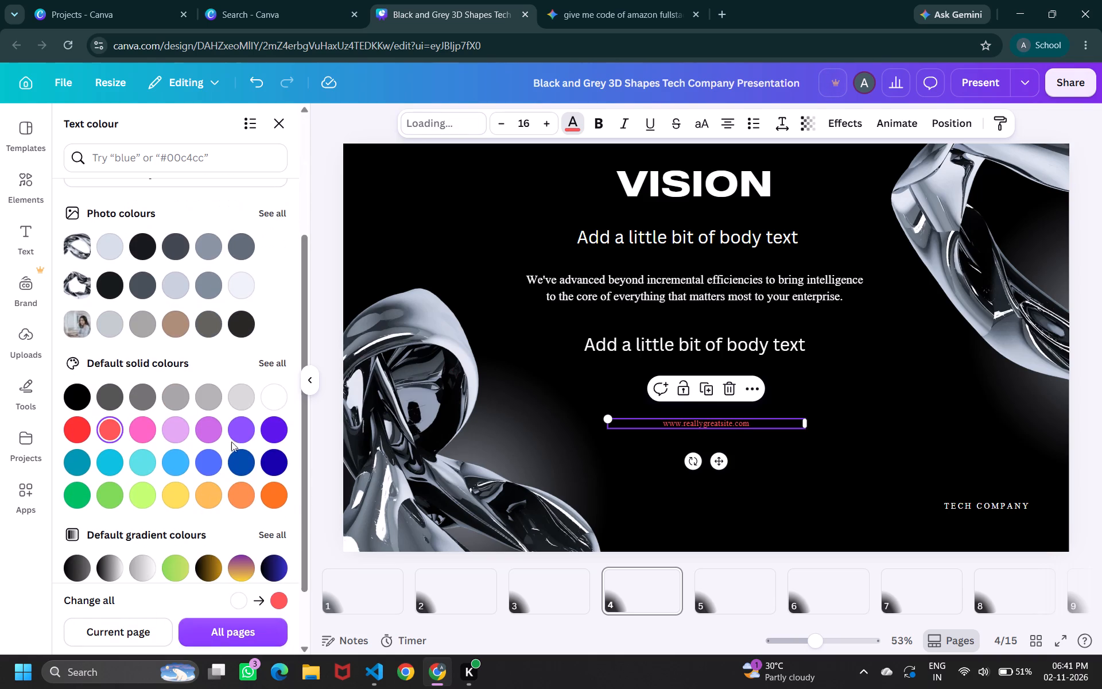
pyautogui.click(239, 426)
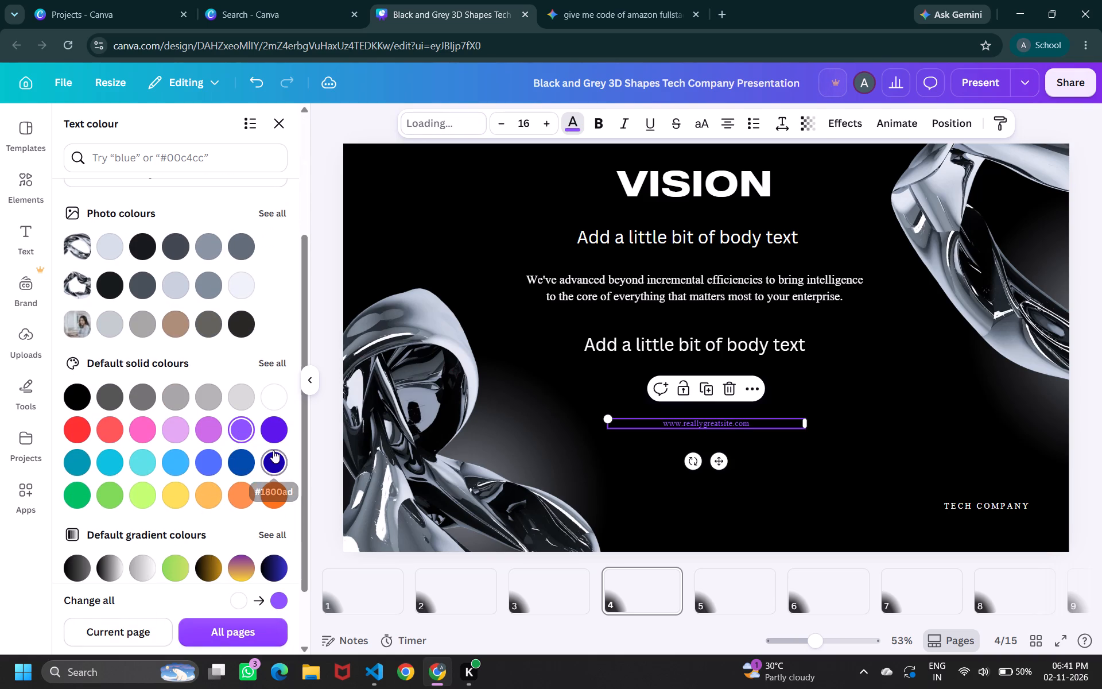
pyautogui.click(268, 464)
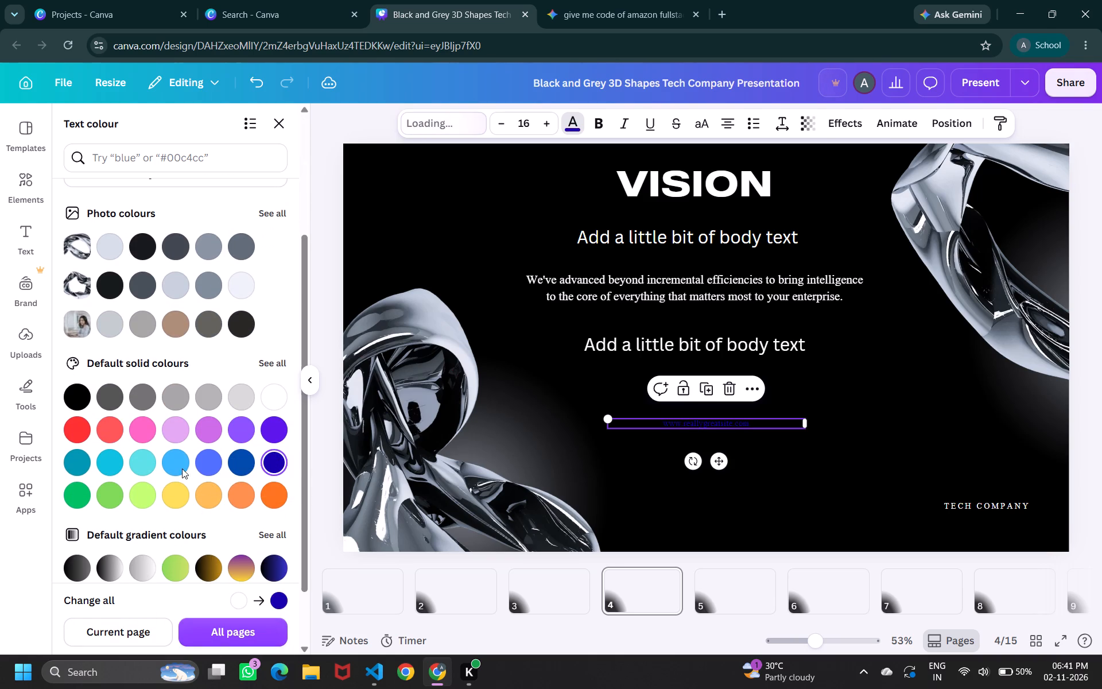
pyautogui.click(67, 405)
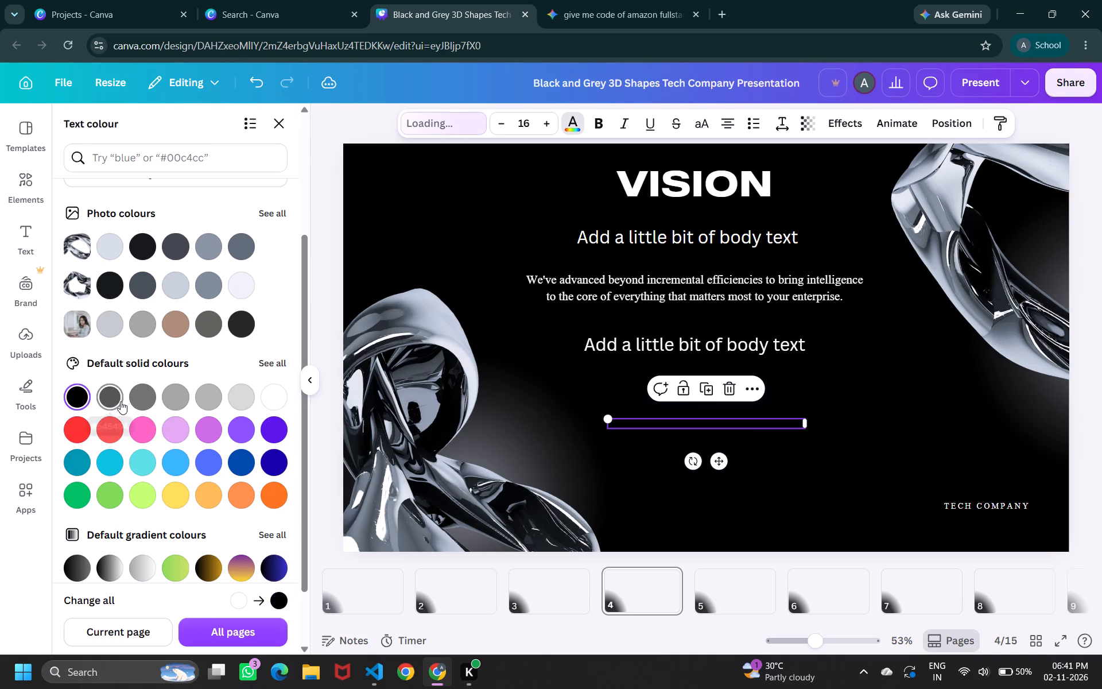
pyautogui.click(142, 397)
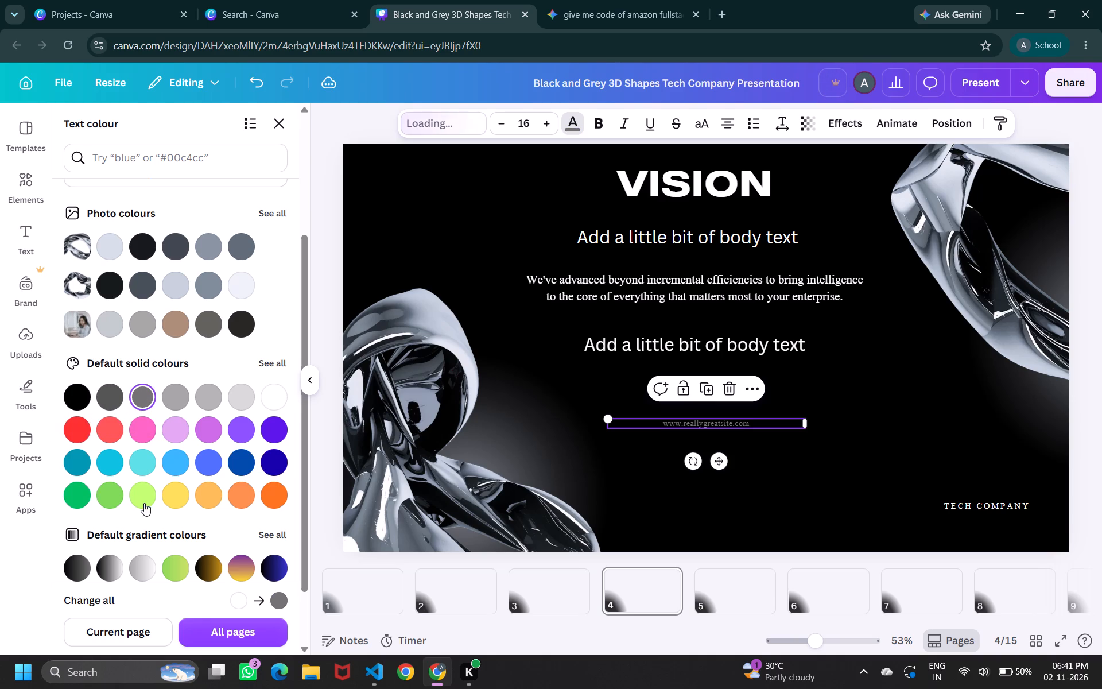
pyautogui.click(220, 564)
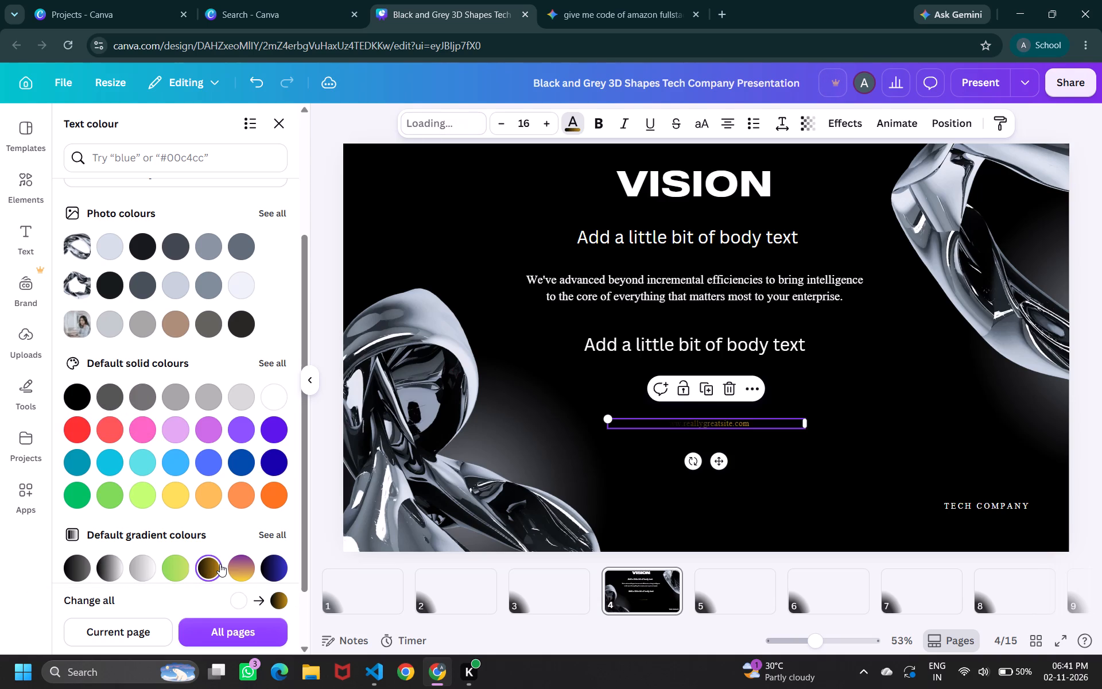
# Try dark blue and light orange text colours on page 4's website address, finishing with the default solid bright orange.
pyautogui.click(245, 458)
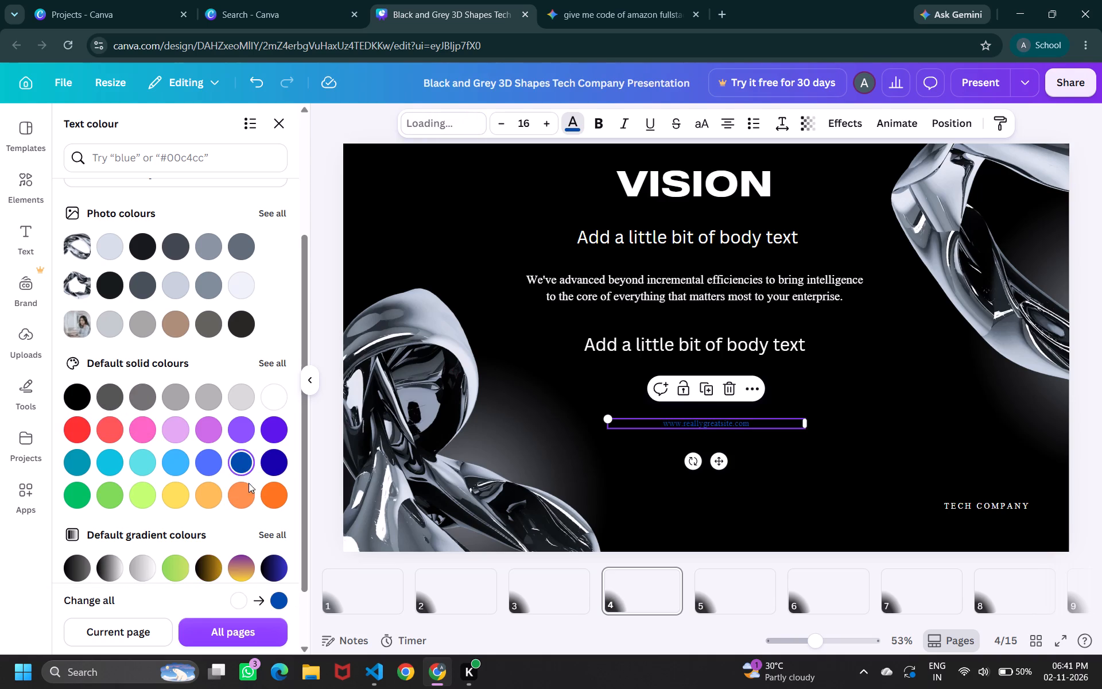
pyautogui.click(247, 493)
pyautogui.click(279, 500)
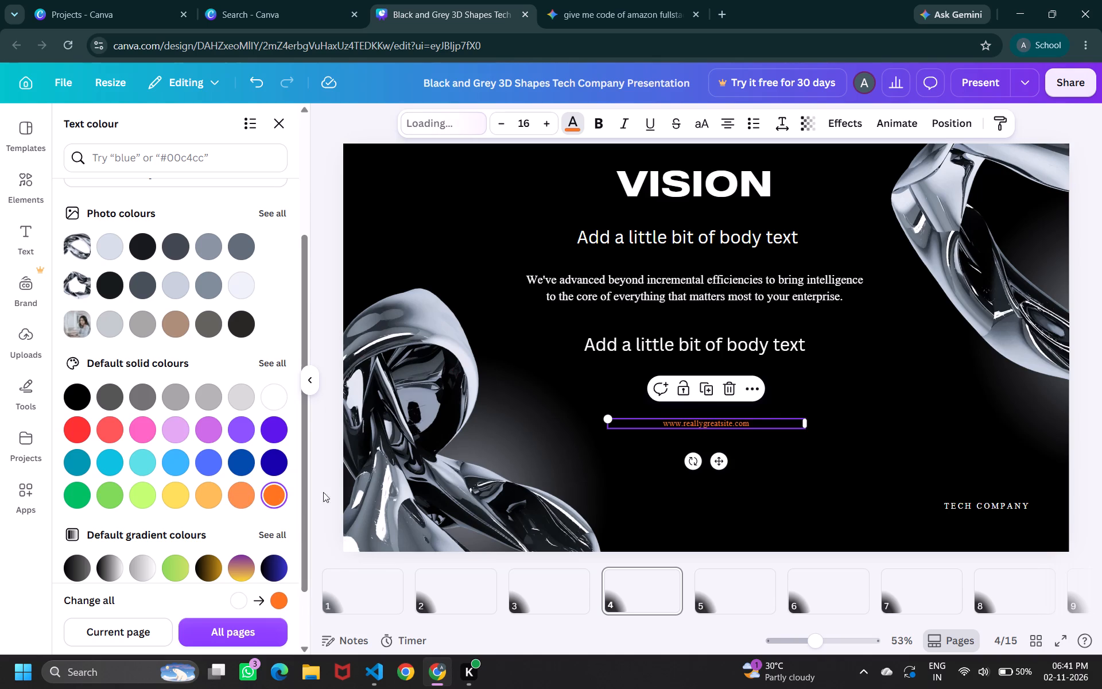
pyautogui.click(845, 389)
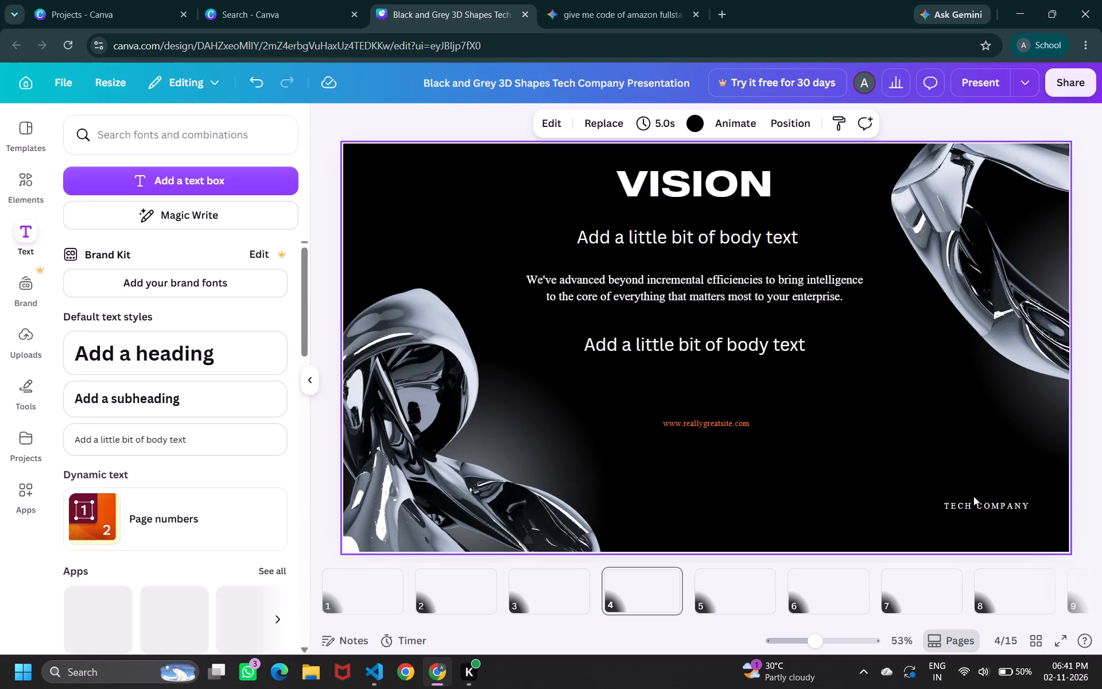
# Replace the TECH COMPANY label on page 4 with TATA.
pyautogui.click(973, 497)
pyautogui.click(973, 510)
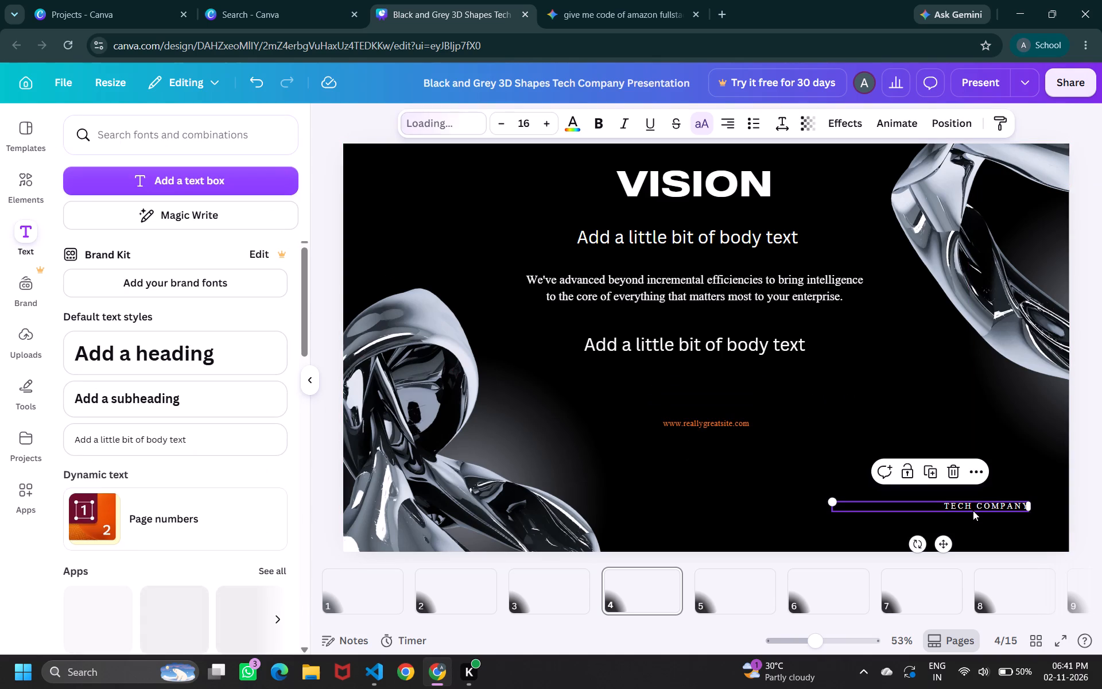
pyautogui.doubleClick(973, 510)
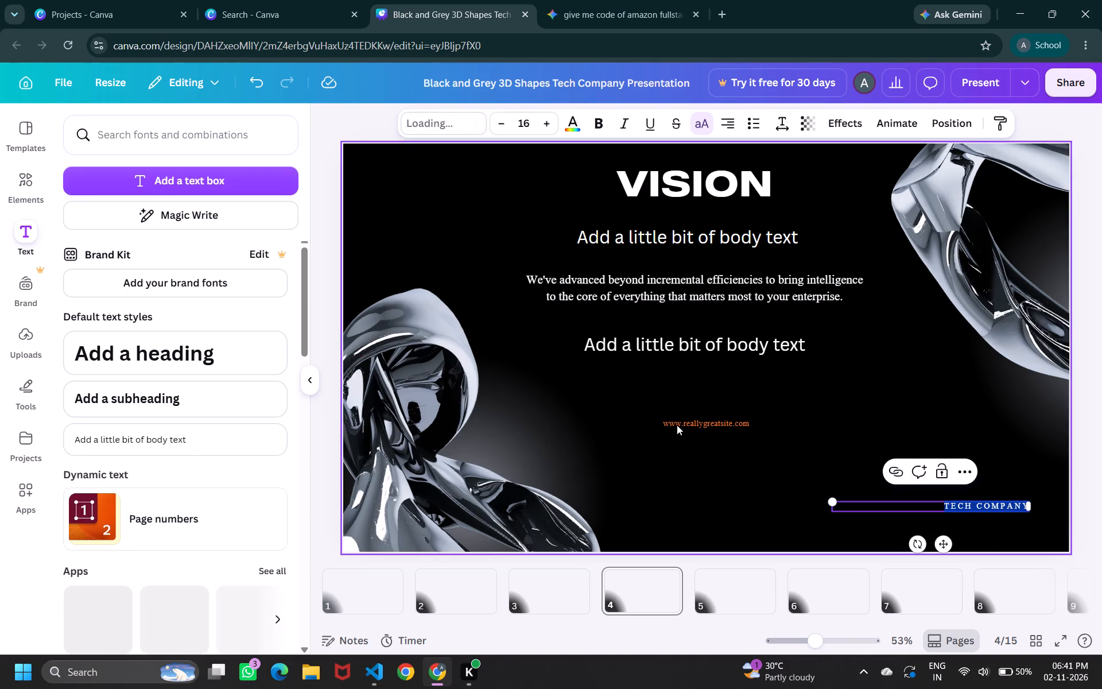
pyautogui.press('BackSpace')
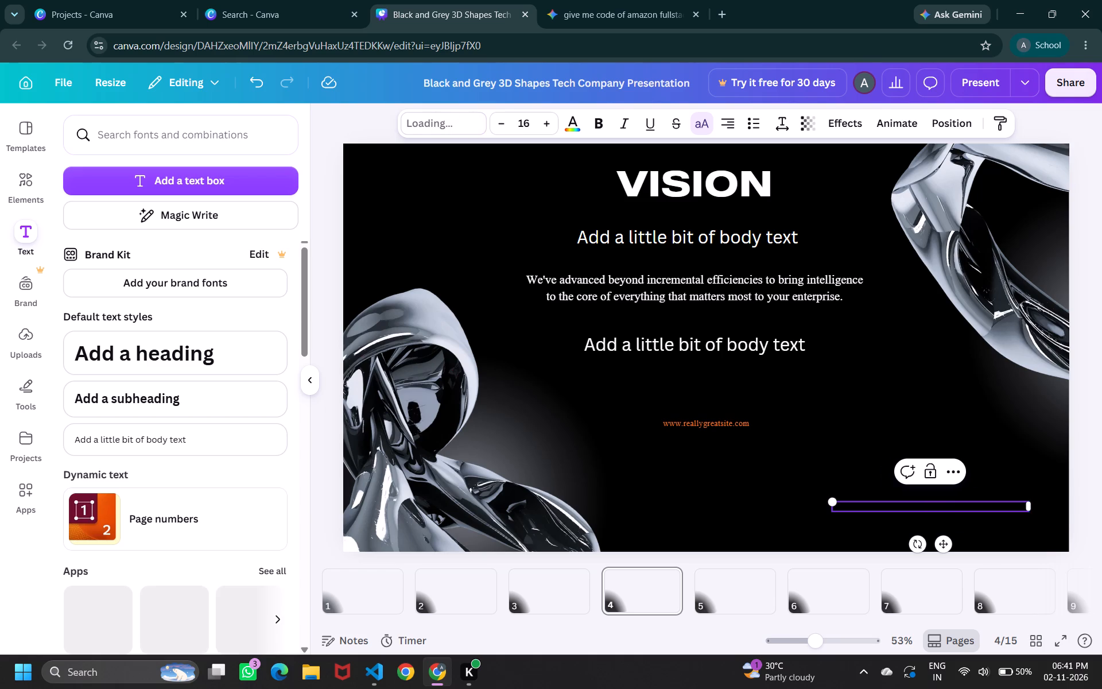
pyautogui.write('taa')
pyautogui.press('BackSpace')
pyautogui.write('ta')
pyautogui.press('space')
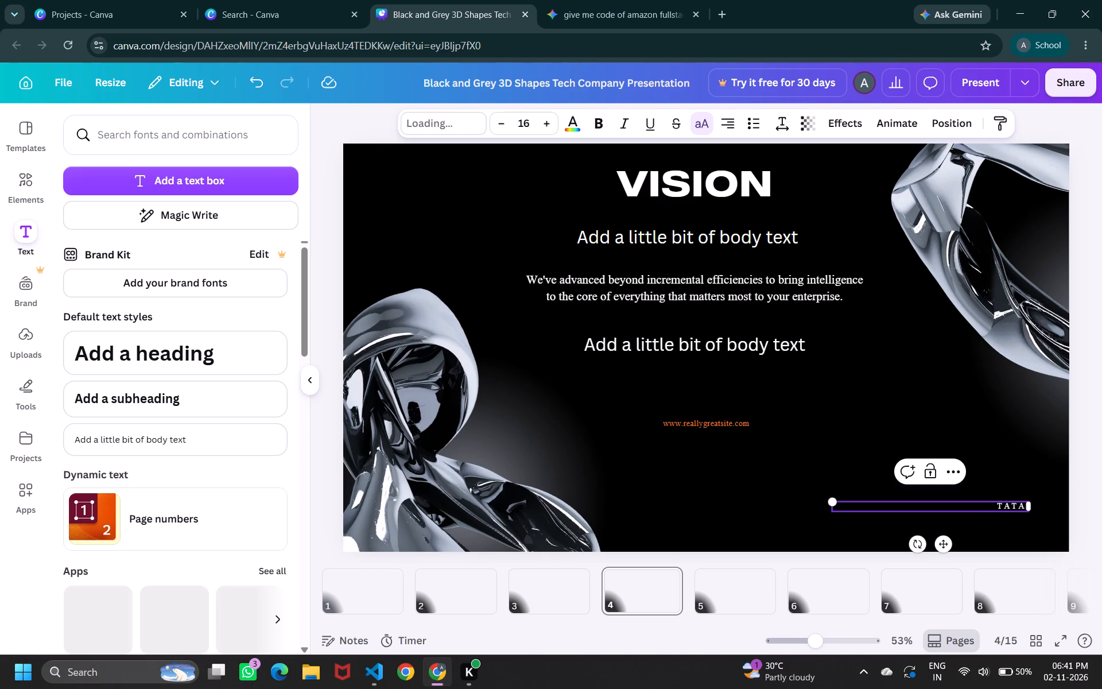
pyautogui.click(880, 402)
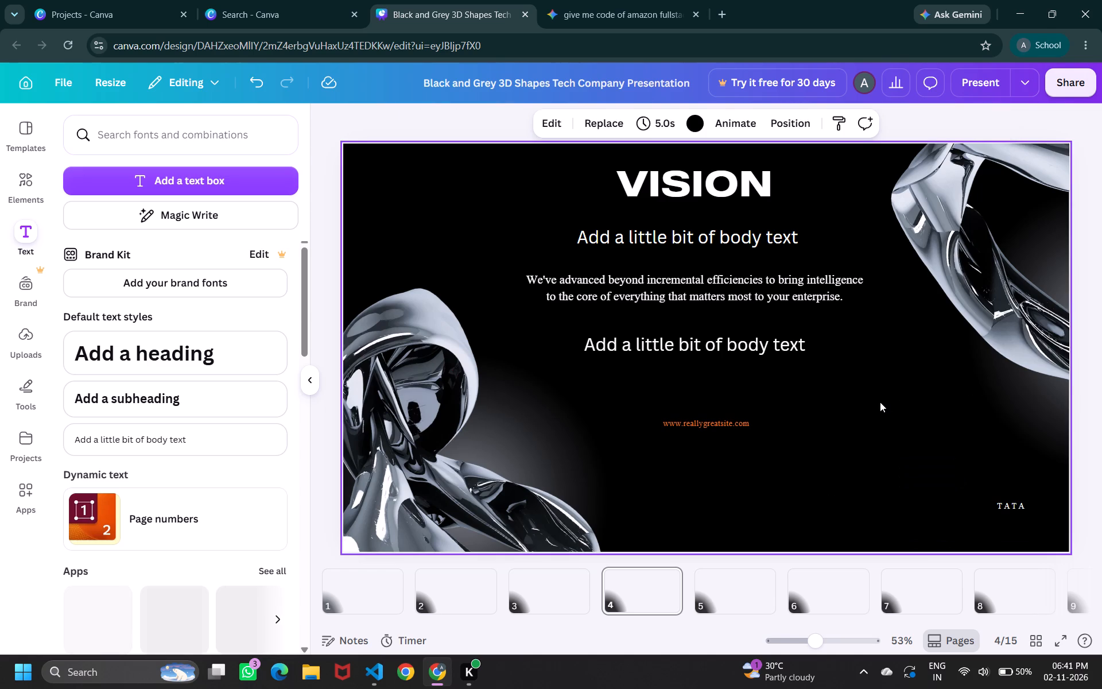
# Go to page 3, the slide with the ABOUT US heading.
pyautogui.click(548, 610)
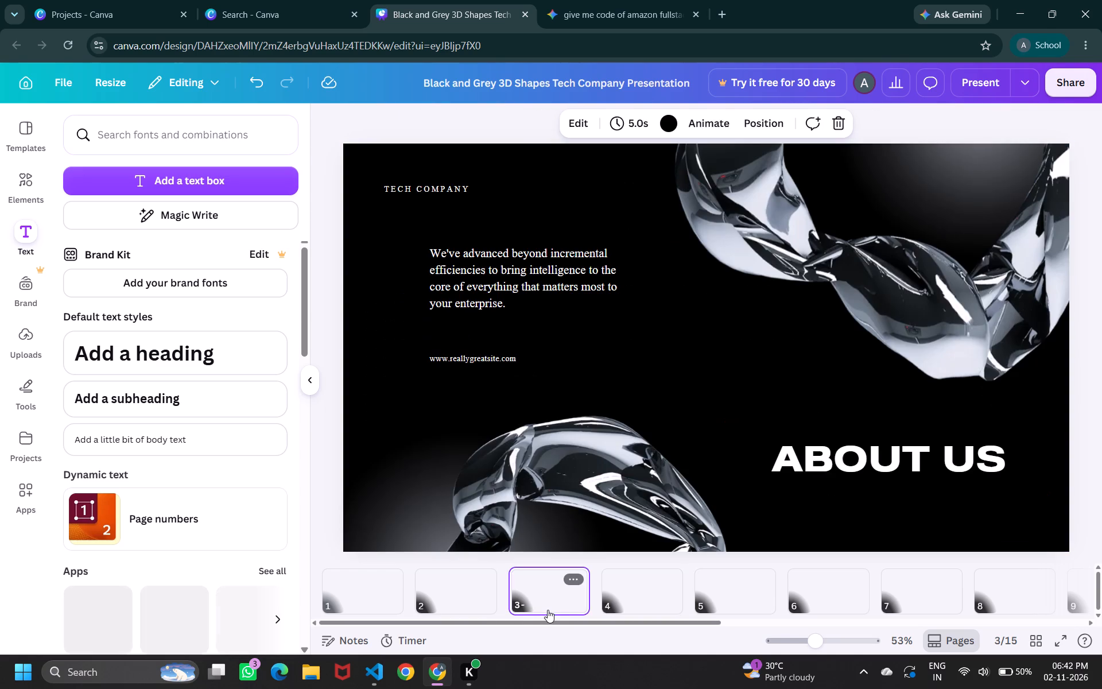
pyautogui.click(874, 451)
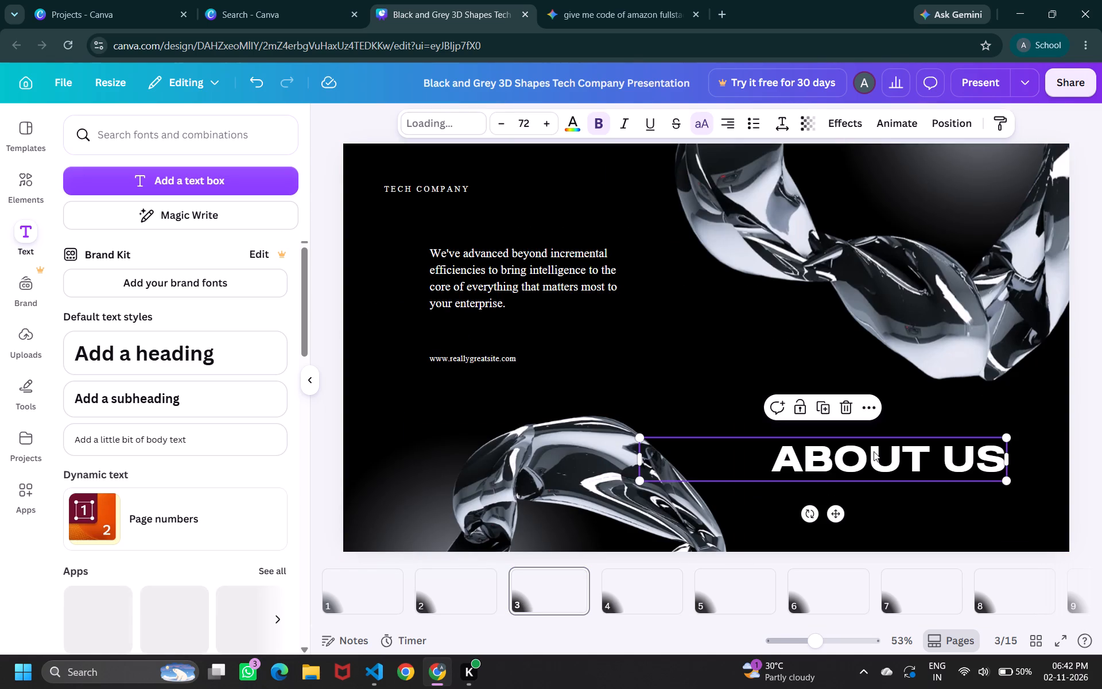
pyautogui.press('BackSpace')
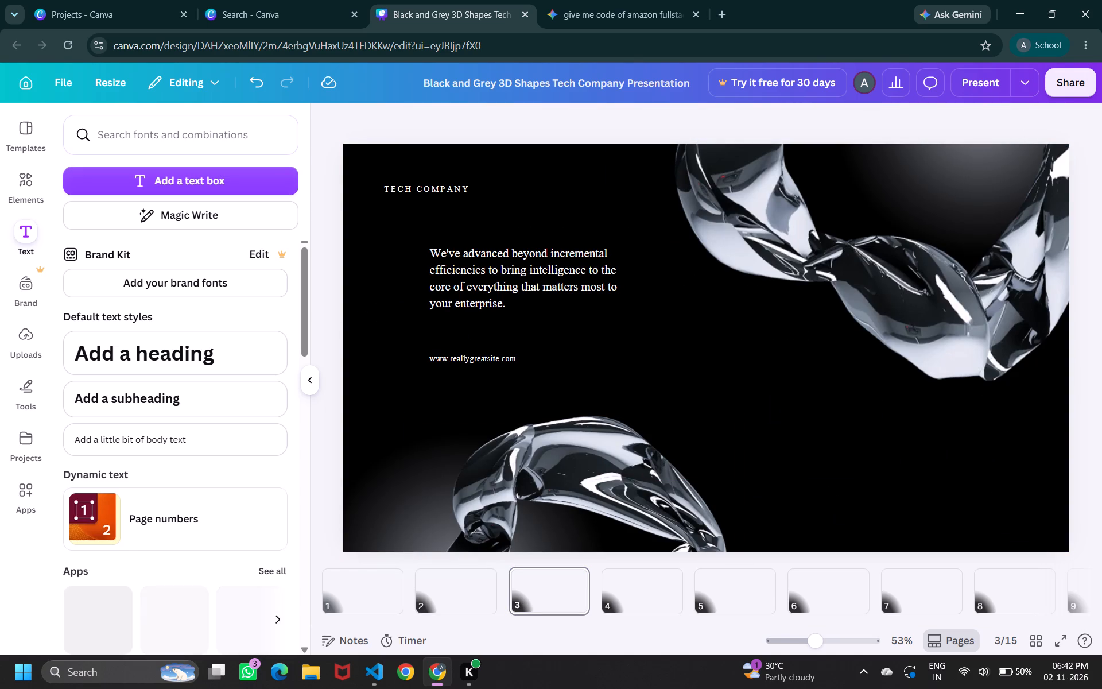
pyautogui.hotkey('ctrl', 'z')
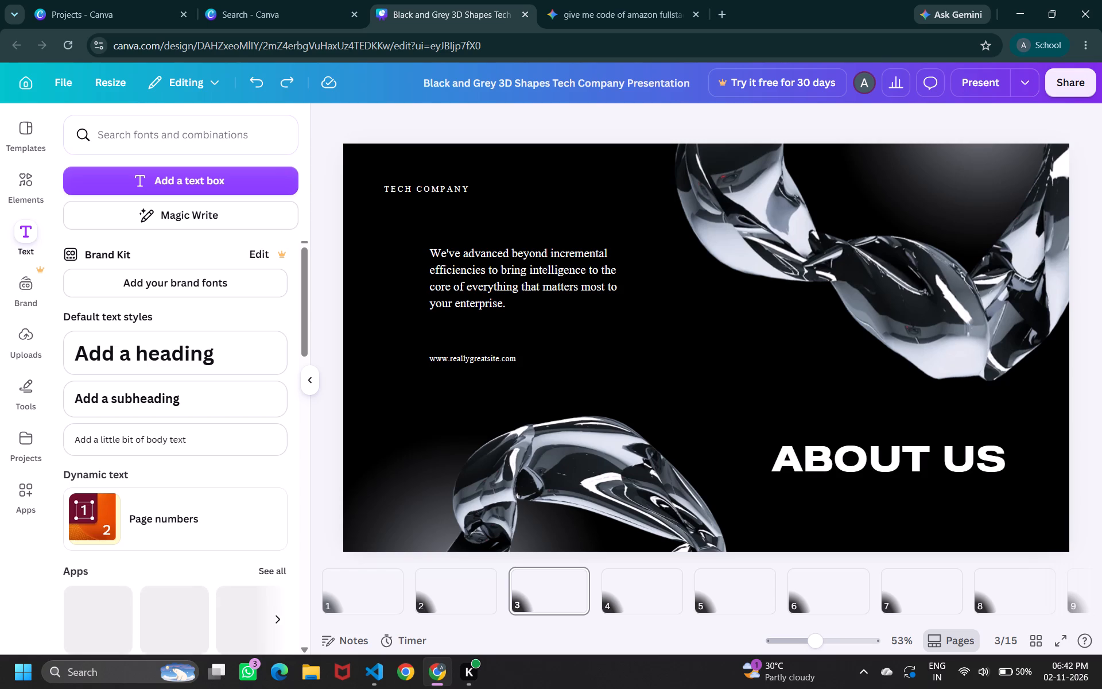
# Replace page 3's ABOUT US heading text with "this company is related to the car".
pyautogui.doubleClick(967, 450)
pyautogui.press('BackSpace')
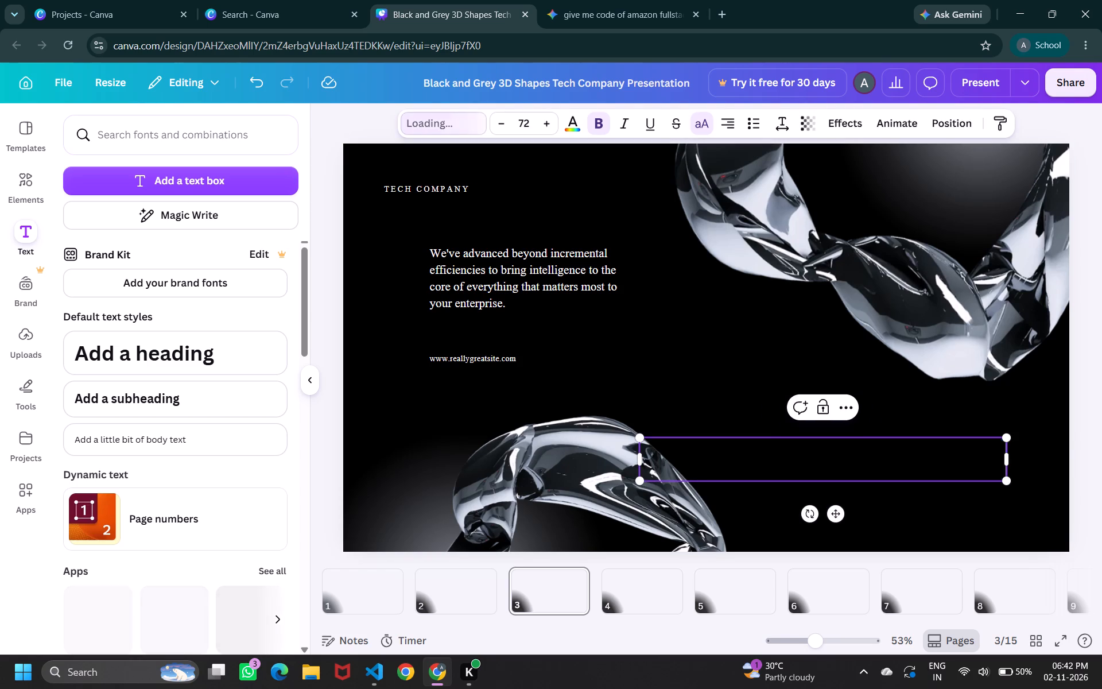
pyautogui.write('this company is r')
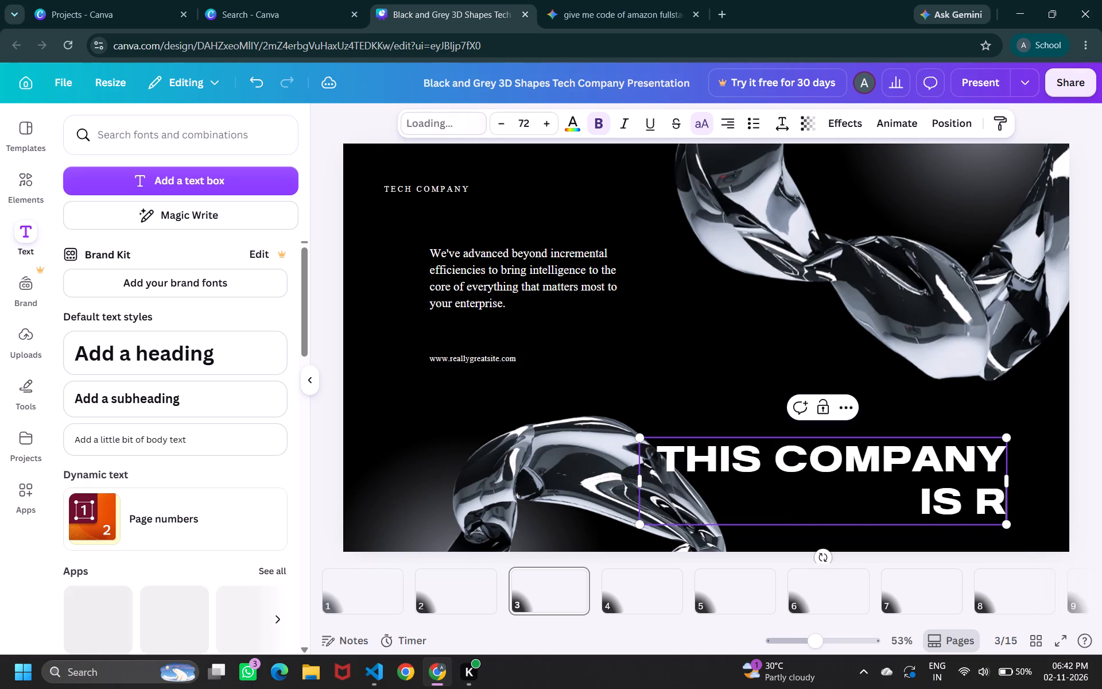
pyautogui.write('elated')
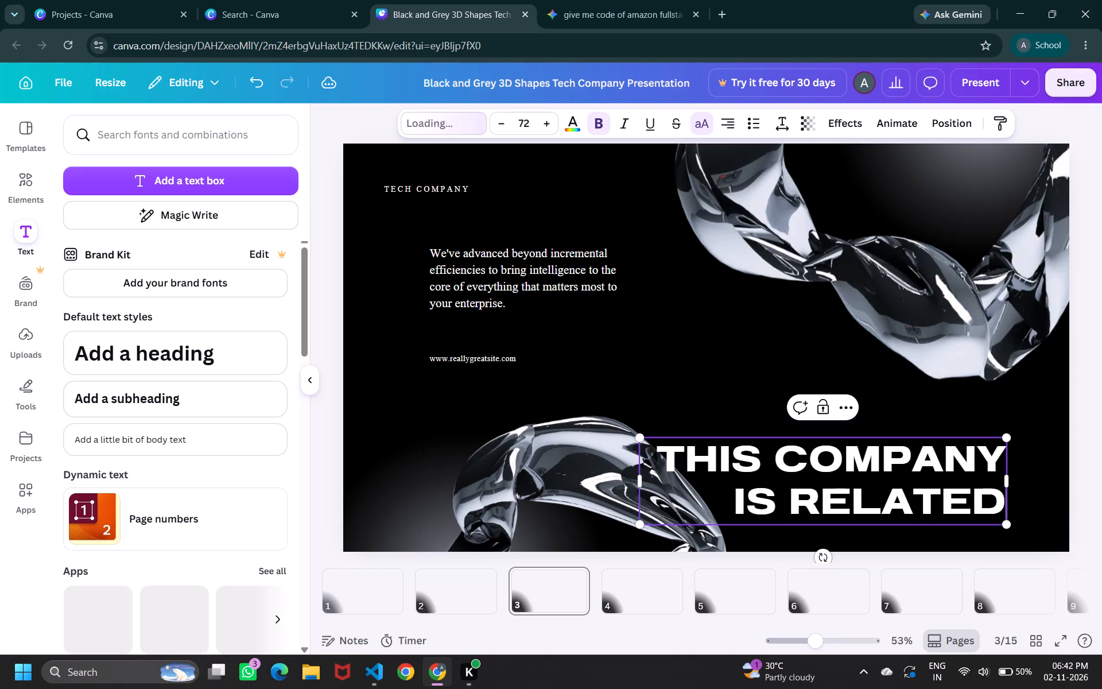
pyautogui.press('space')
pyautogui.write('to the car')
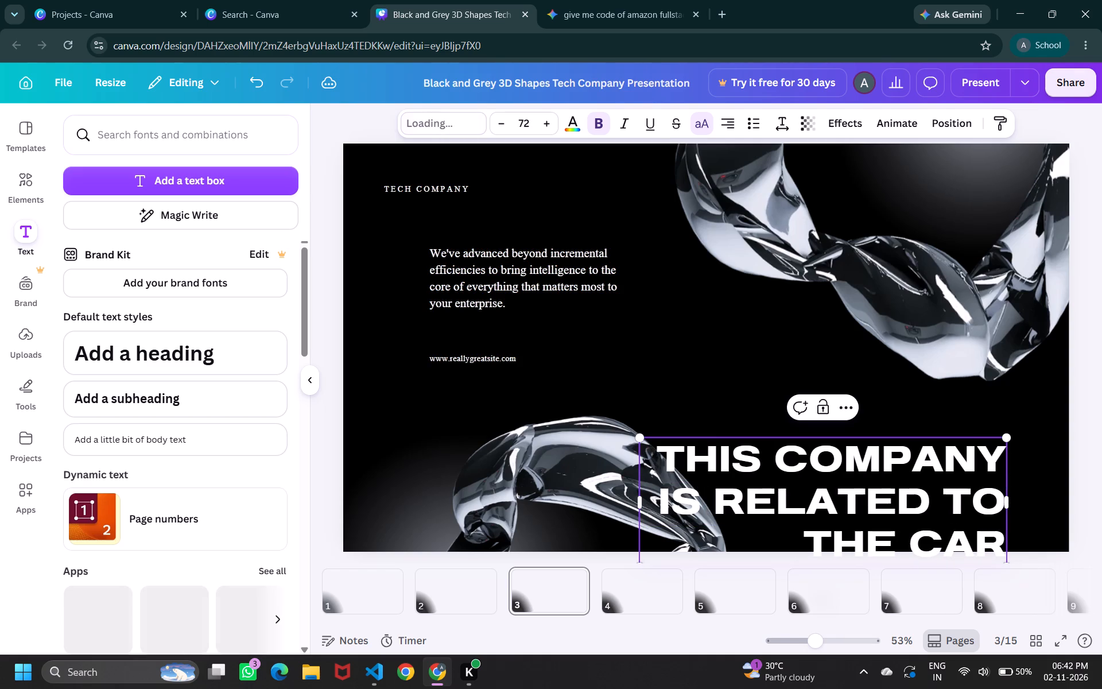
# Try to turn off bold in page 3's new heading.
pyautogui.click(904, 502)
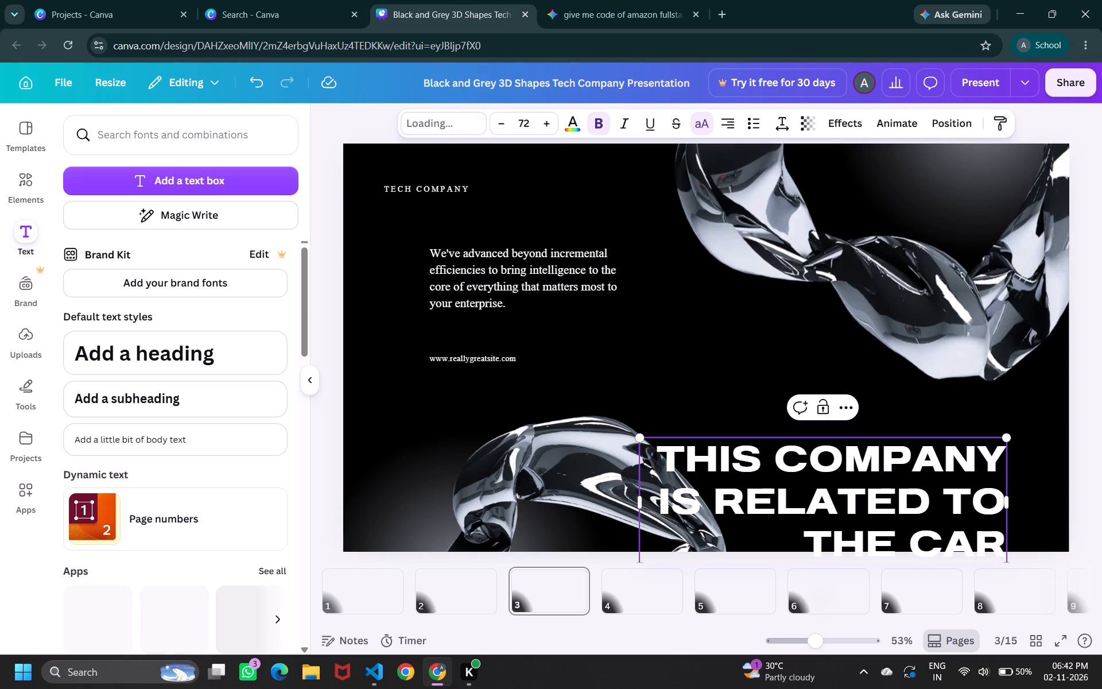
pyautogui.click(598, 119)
# Shrink page 3's three-line heading to about font size 46.7 and place it in the slide's lower-right area, below the 3D shape.
pyautogui.moveTo(914, 434); pyautogui.dragTo(916, 365)
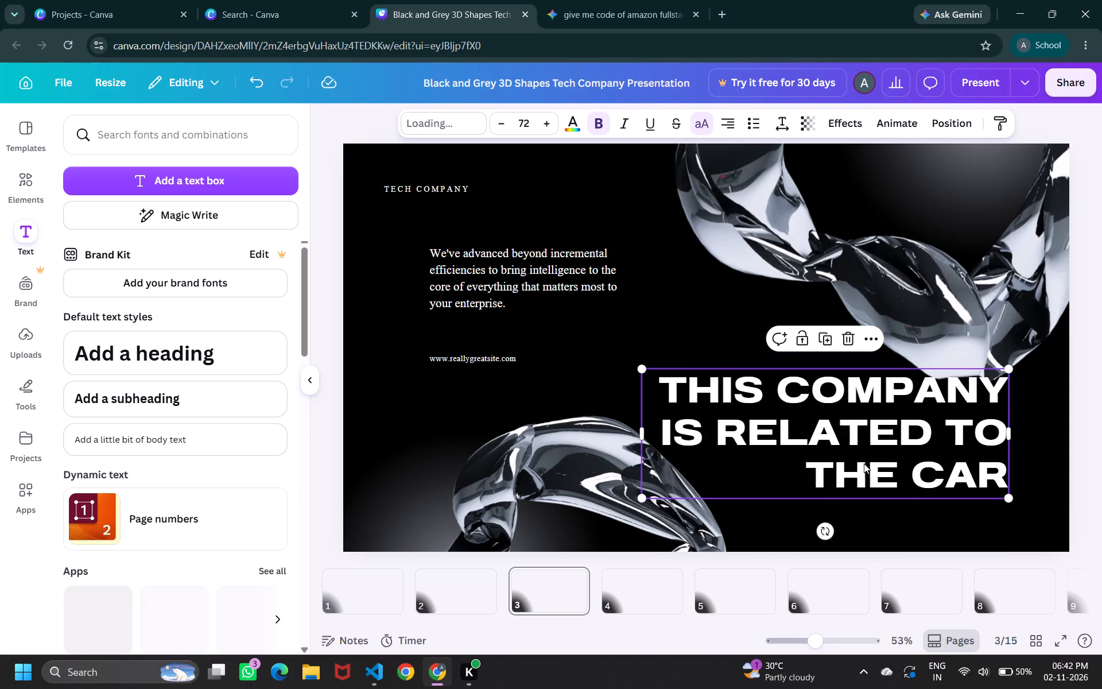
pyautogui.moveTo(641, 497); pyautogui.dragTo(756, 414)
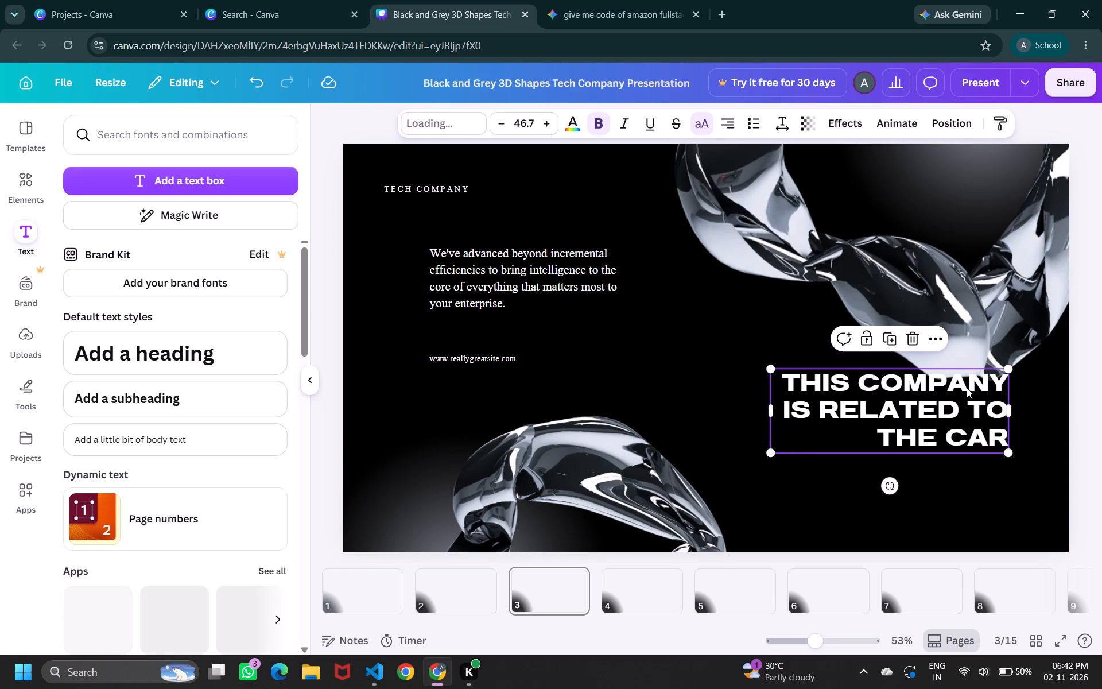
pyautogui.moveTo(967, 388); pyautogui.dragTo(965, 452)
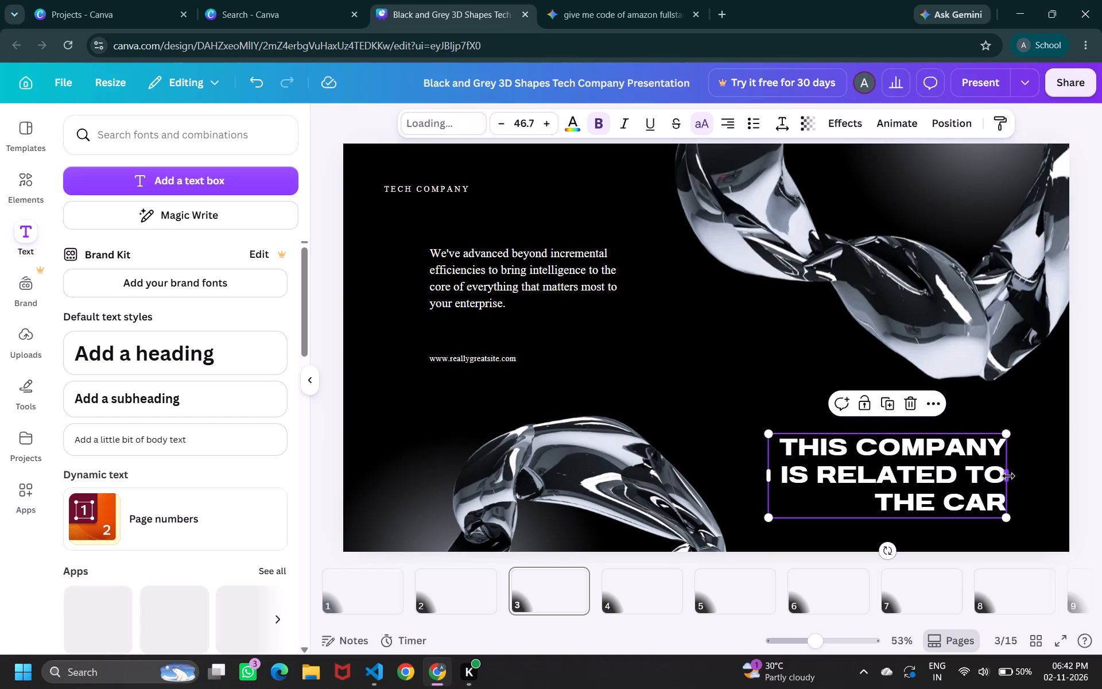
# Widen page 3's heading text box towards the slide's right edge so that THIS COMPANY IS fits on the first line.
pyautogui.moveTo(1008, 476); pyautogui.dragTo(999, 475)
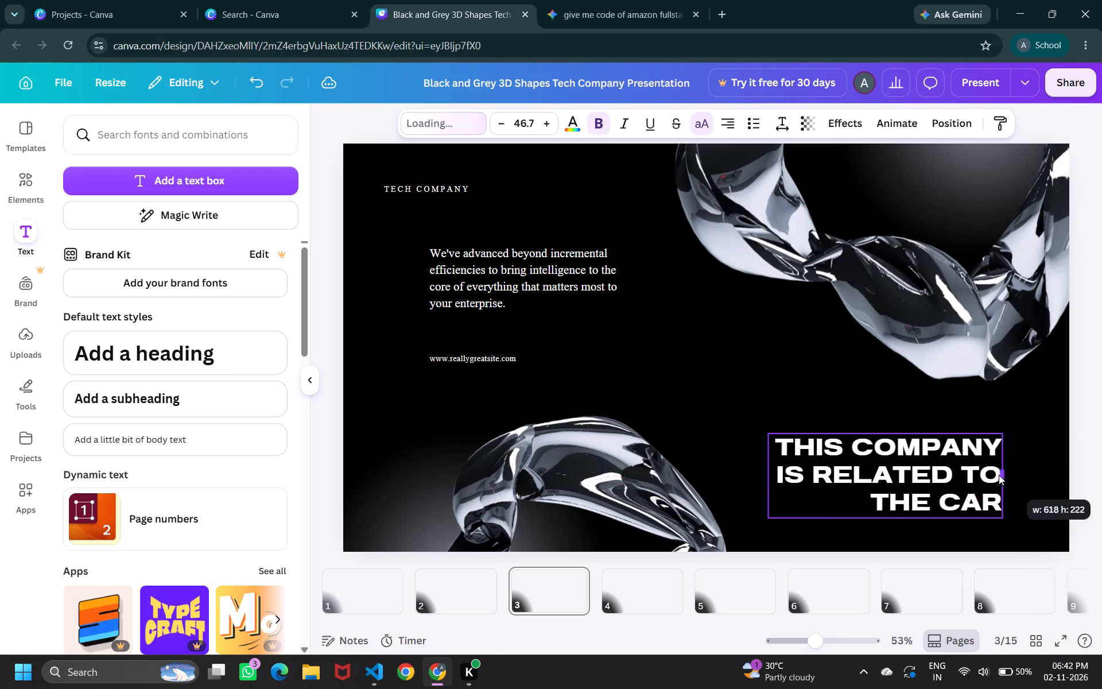
pyautogui.moveTo(999, 475); pyautogui.dragTo(1025, 468)
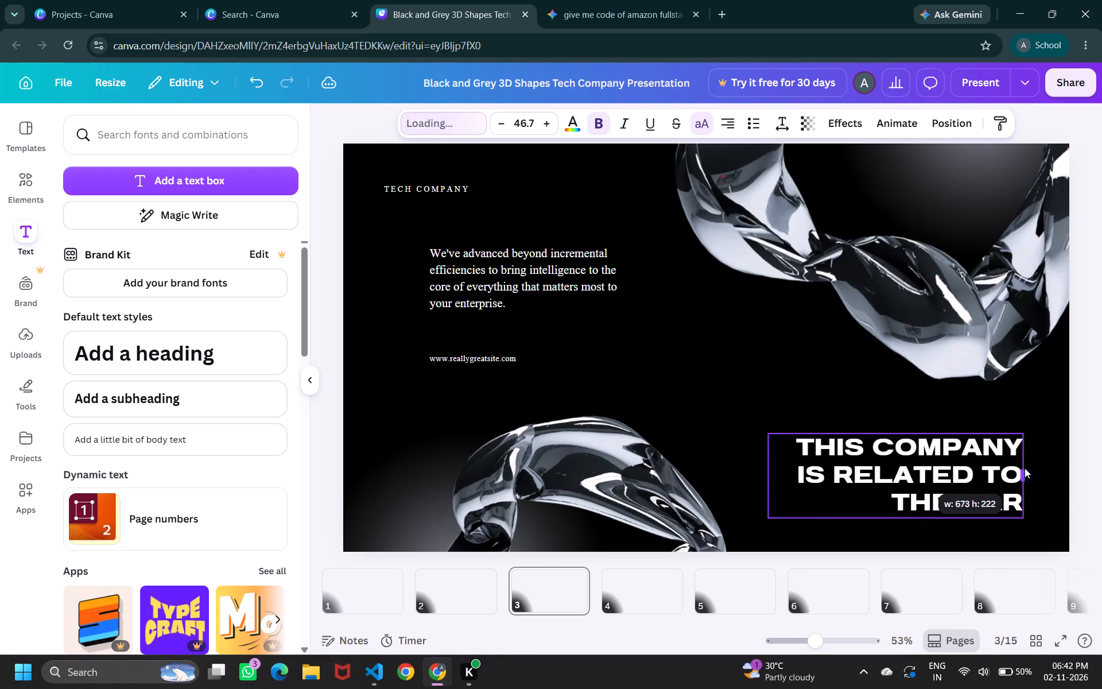
pyautogui.moveTo(1025, 468); pyautogui.dragTo(1049, 468)
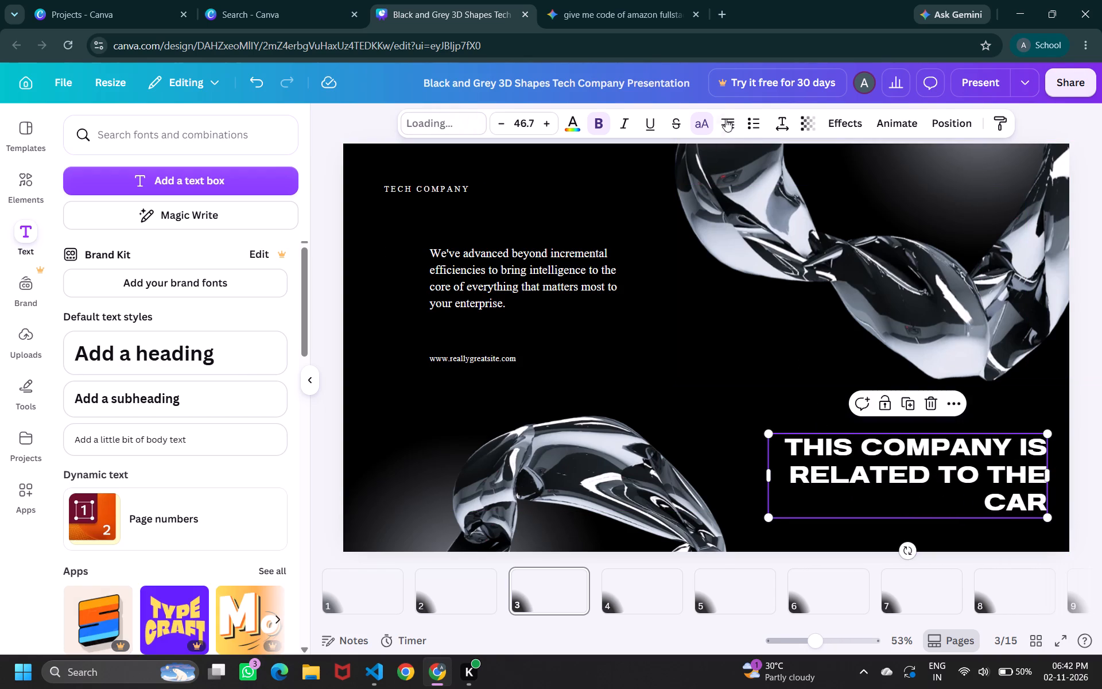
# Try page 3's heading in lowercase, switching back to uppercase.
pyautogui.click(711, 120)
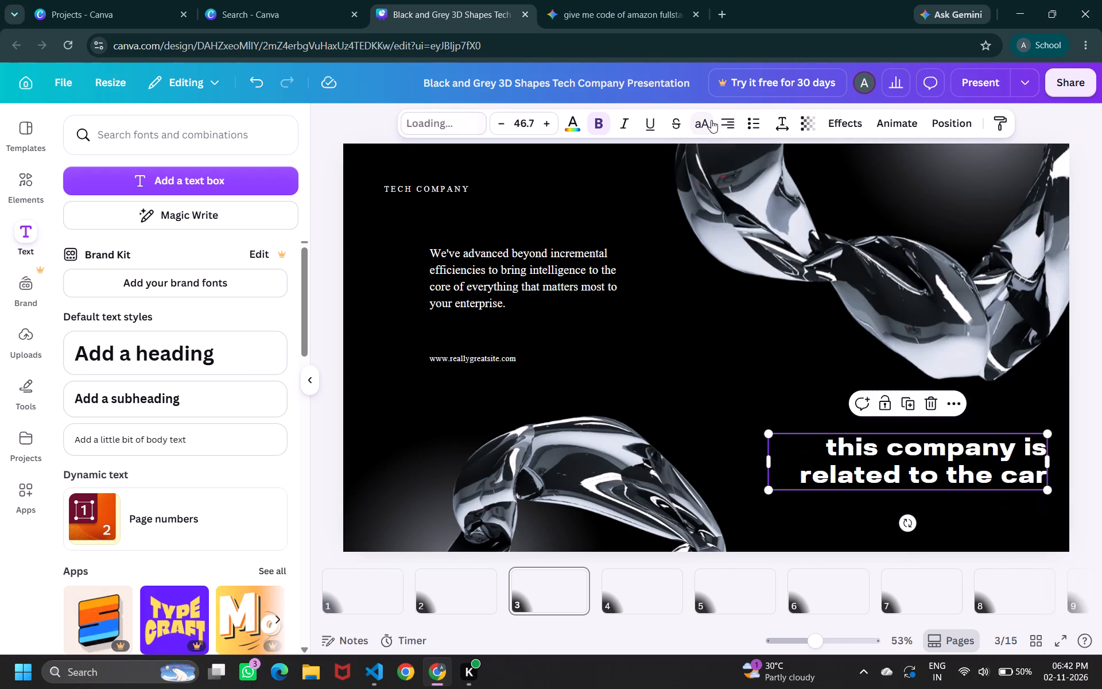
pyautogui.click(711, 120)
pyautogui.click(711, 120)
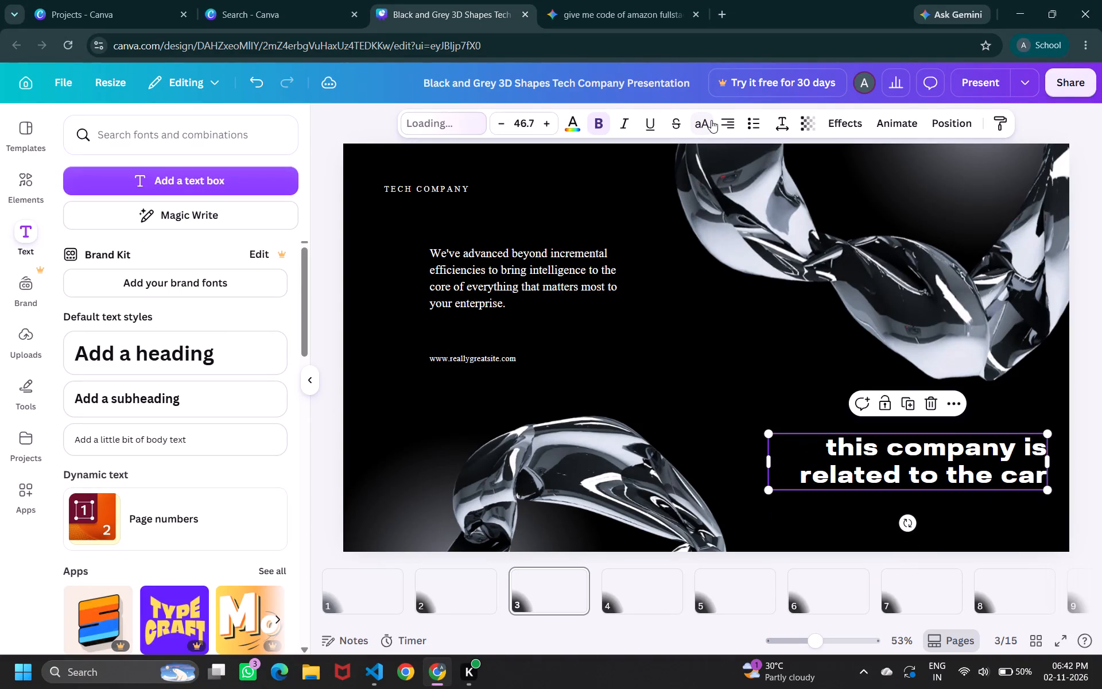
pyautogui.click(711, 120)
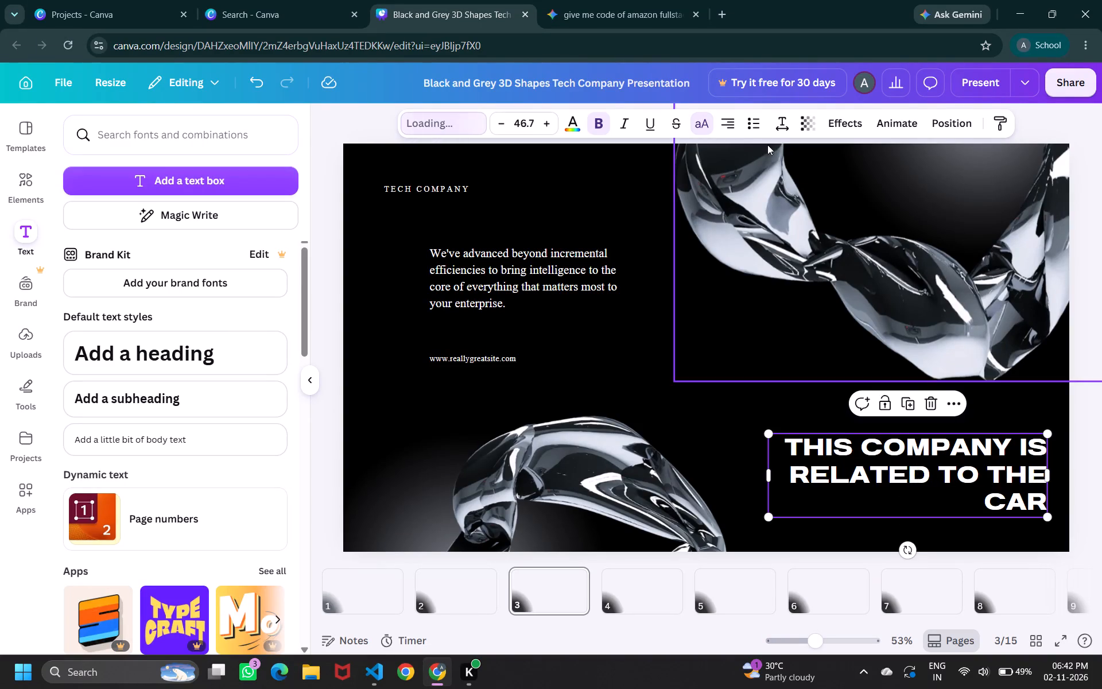
# Try justified alignment on page 3's heading, finishing with left alignment.
pyautogui.click(731, 123)
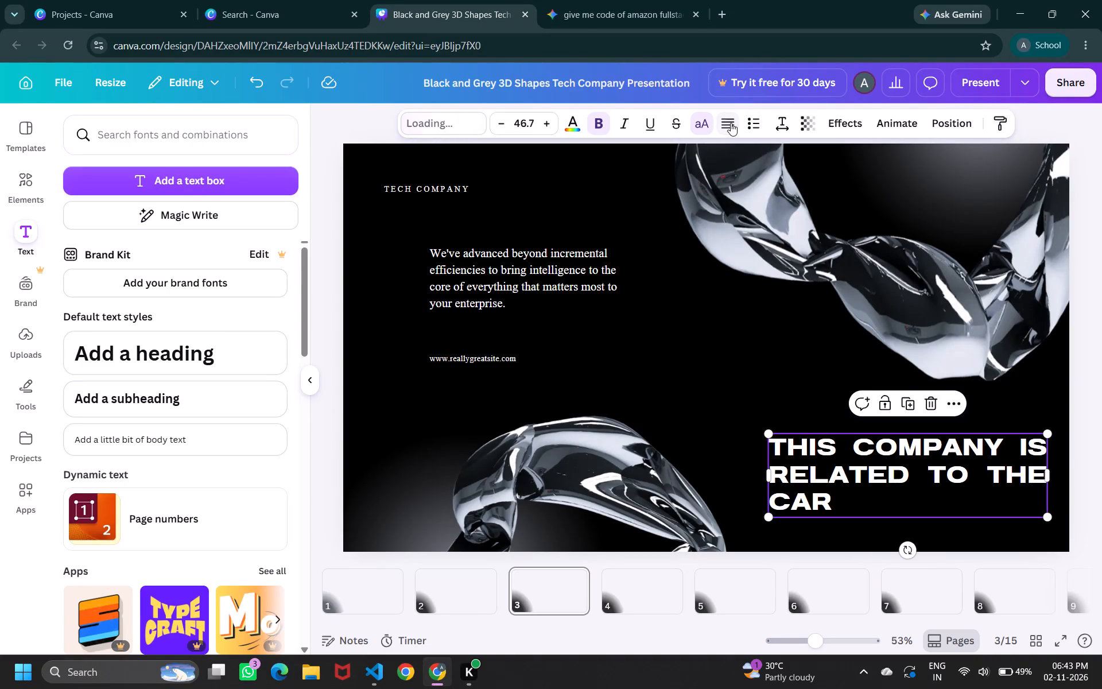
pyautogui.click(731, 123)
# Set the transparency of page 3's heading to 41.
pyautogui.click(809, 121)
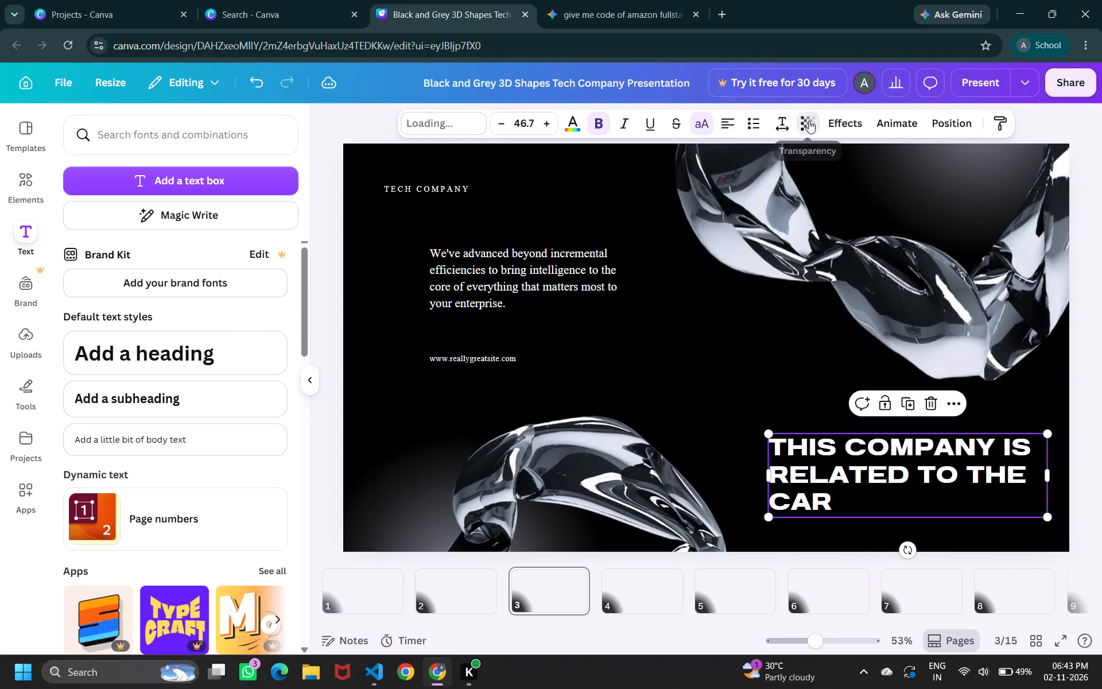
pyautogui.moveTo(845, 189); pyautogui.dragTo(843, 188)
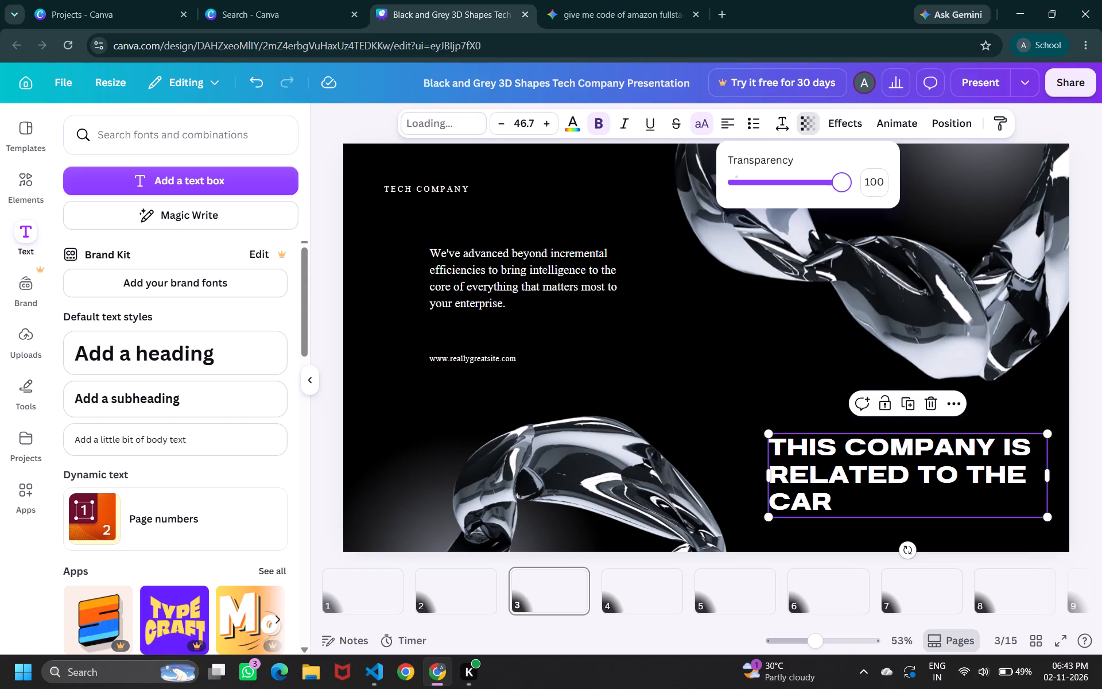
pyautogui.moveTo(843, 188); pyautogui.dragTo(779, 180)
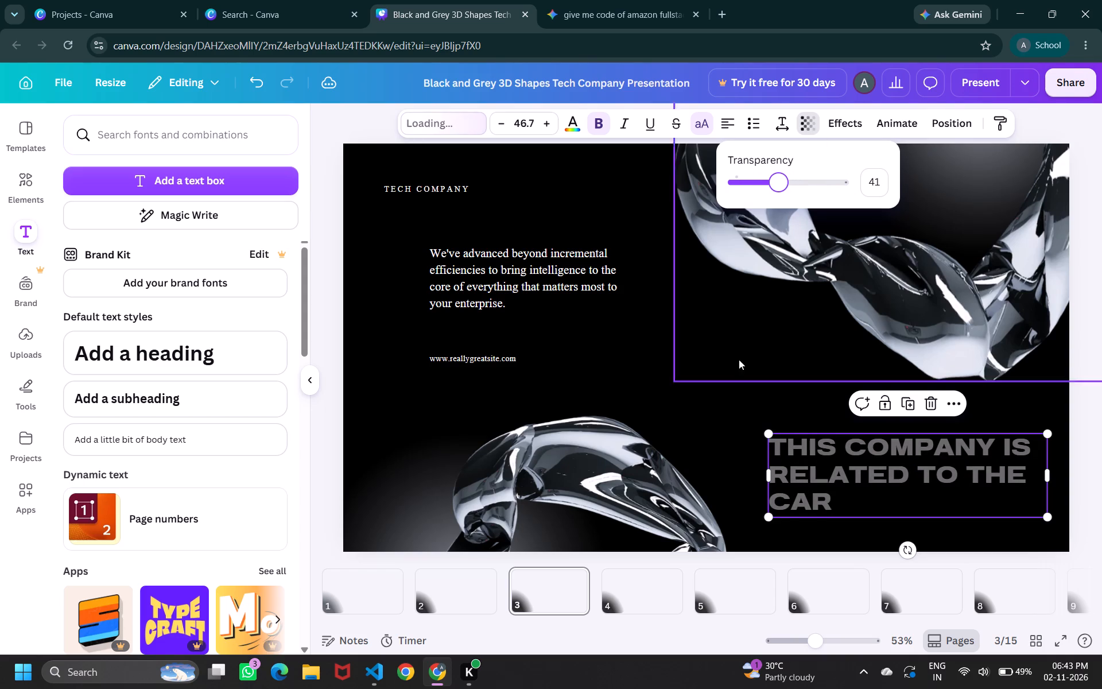
pyautogui.click(727, 404)
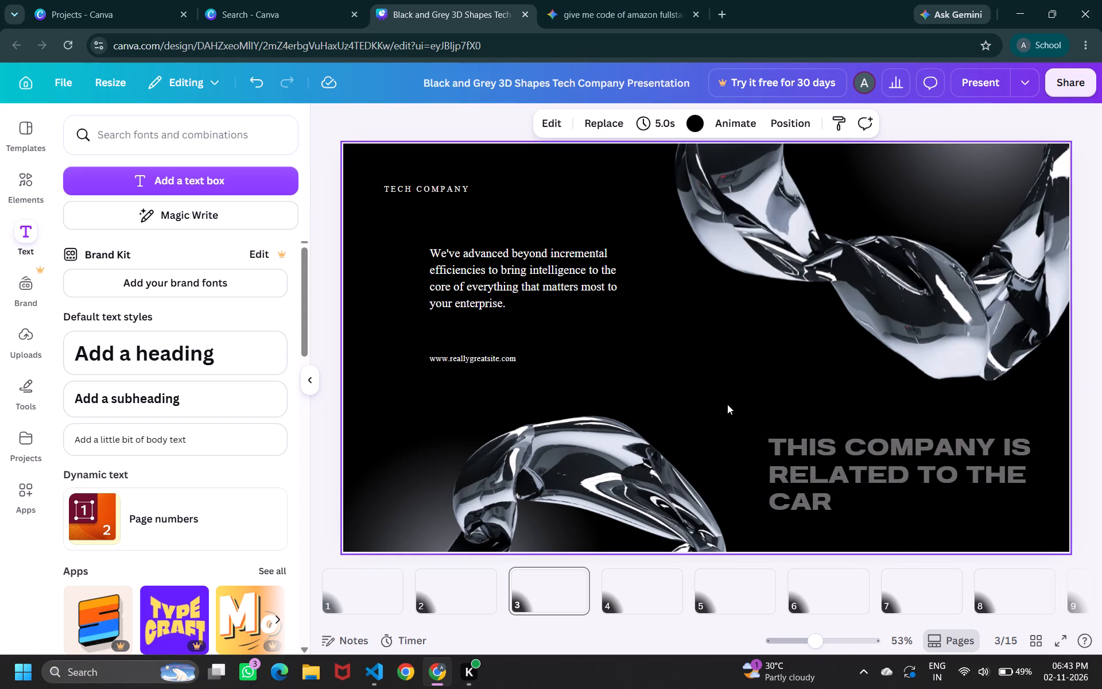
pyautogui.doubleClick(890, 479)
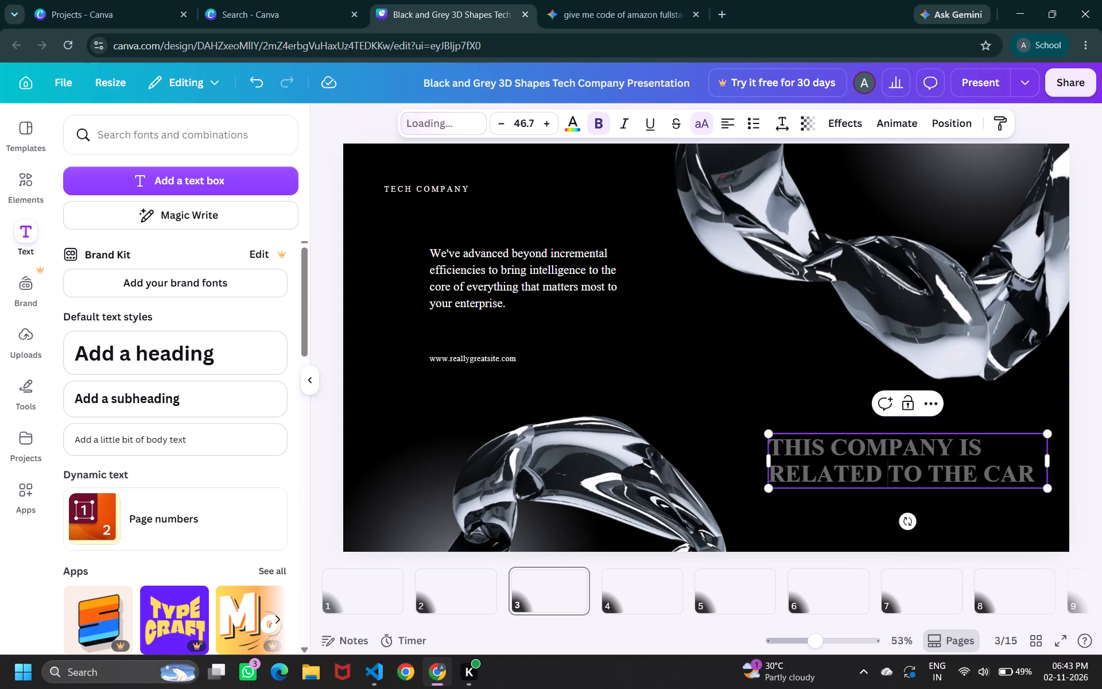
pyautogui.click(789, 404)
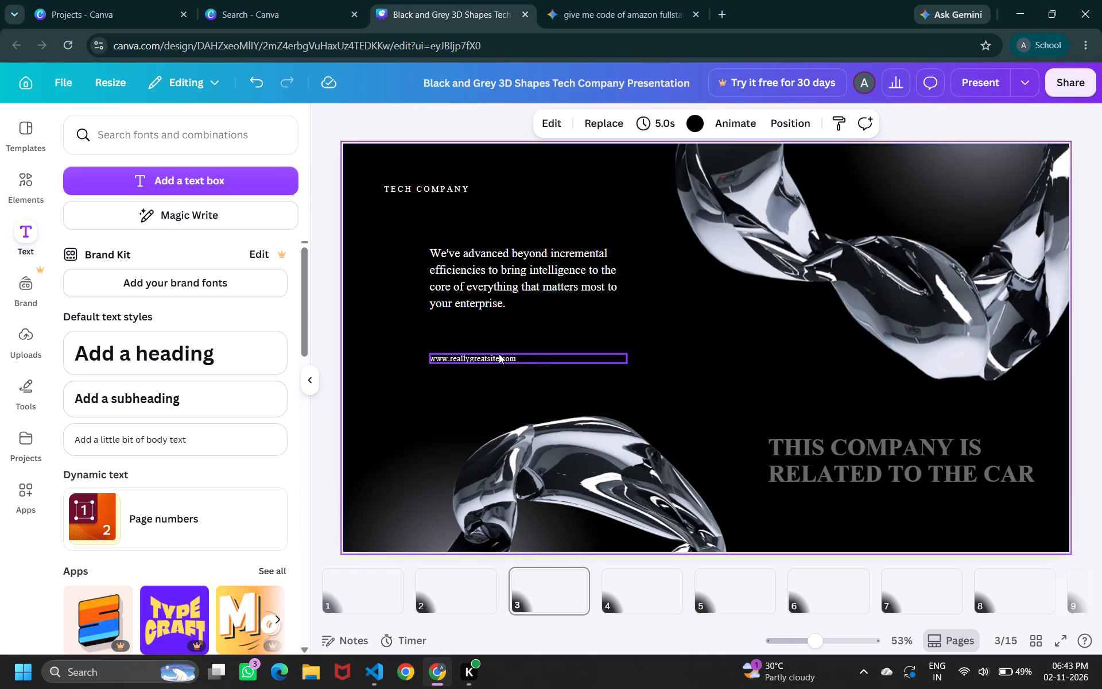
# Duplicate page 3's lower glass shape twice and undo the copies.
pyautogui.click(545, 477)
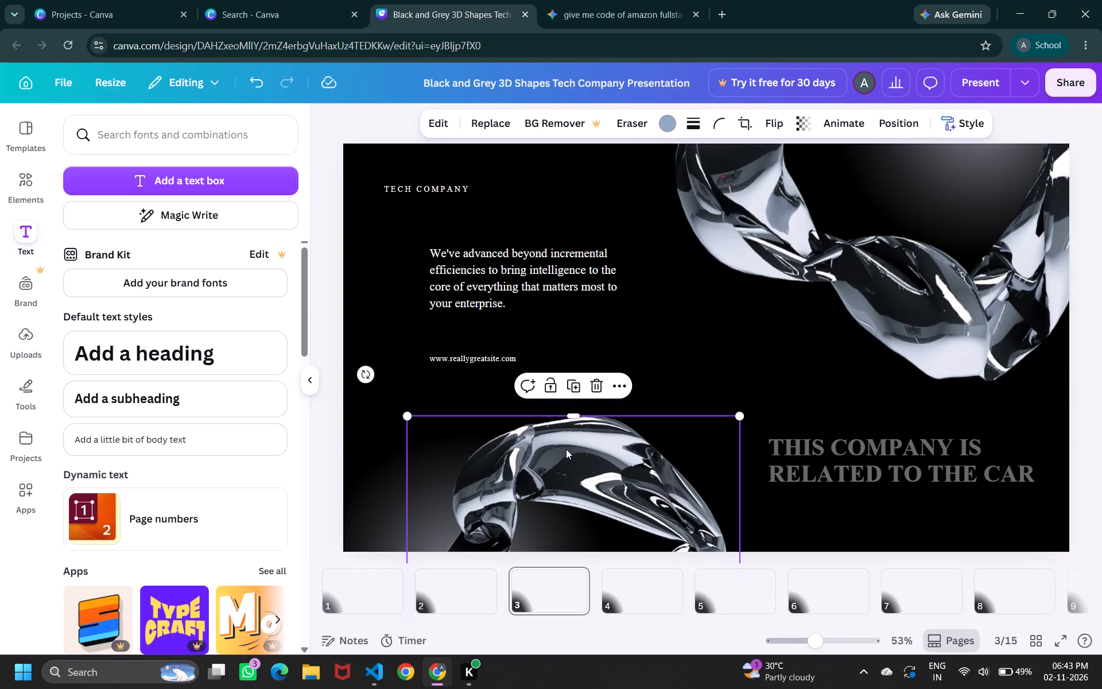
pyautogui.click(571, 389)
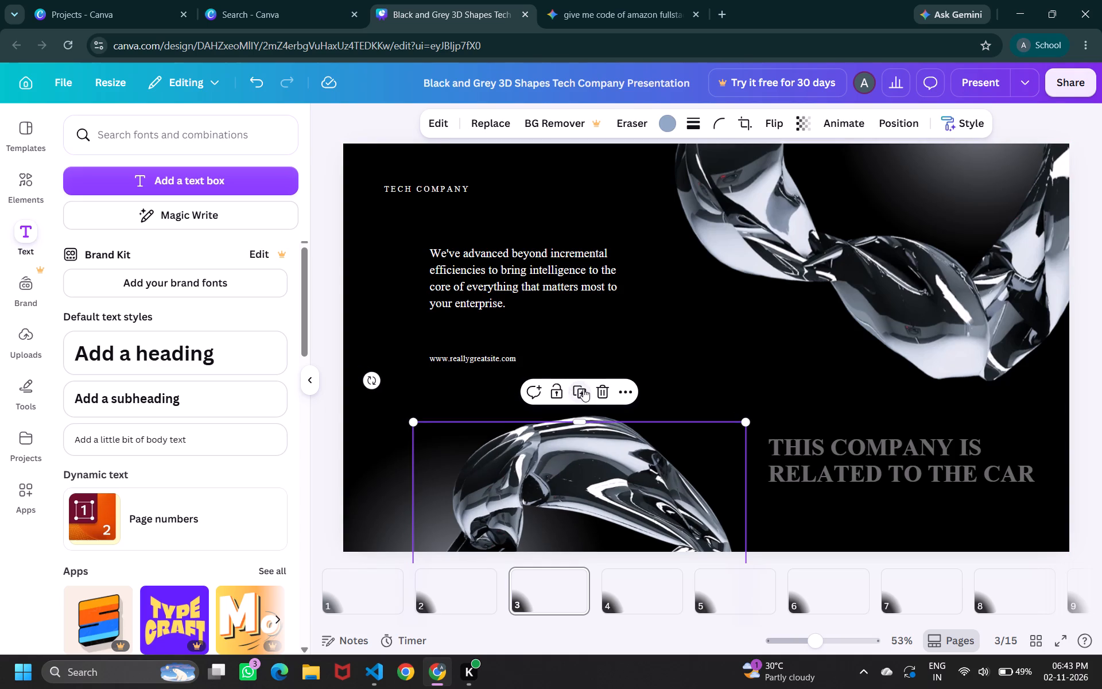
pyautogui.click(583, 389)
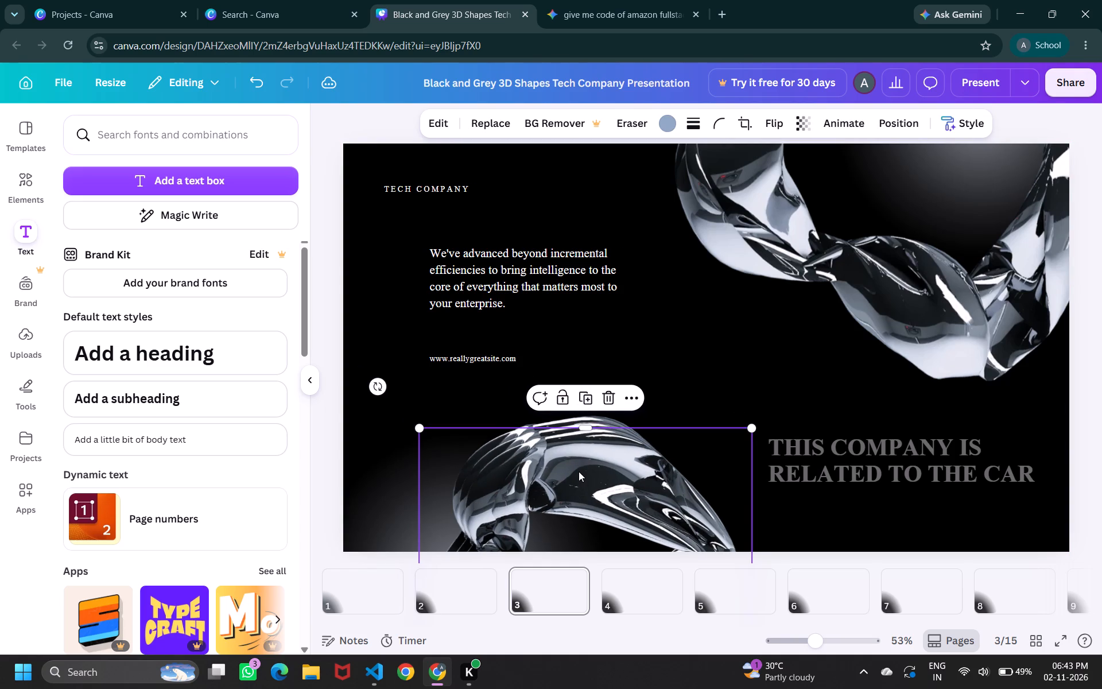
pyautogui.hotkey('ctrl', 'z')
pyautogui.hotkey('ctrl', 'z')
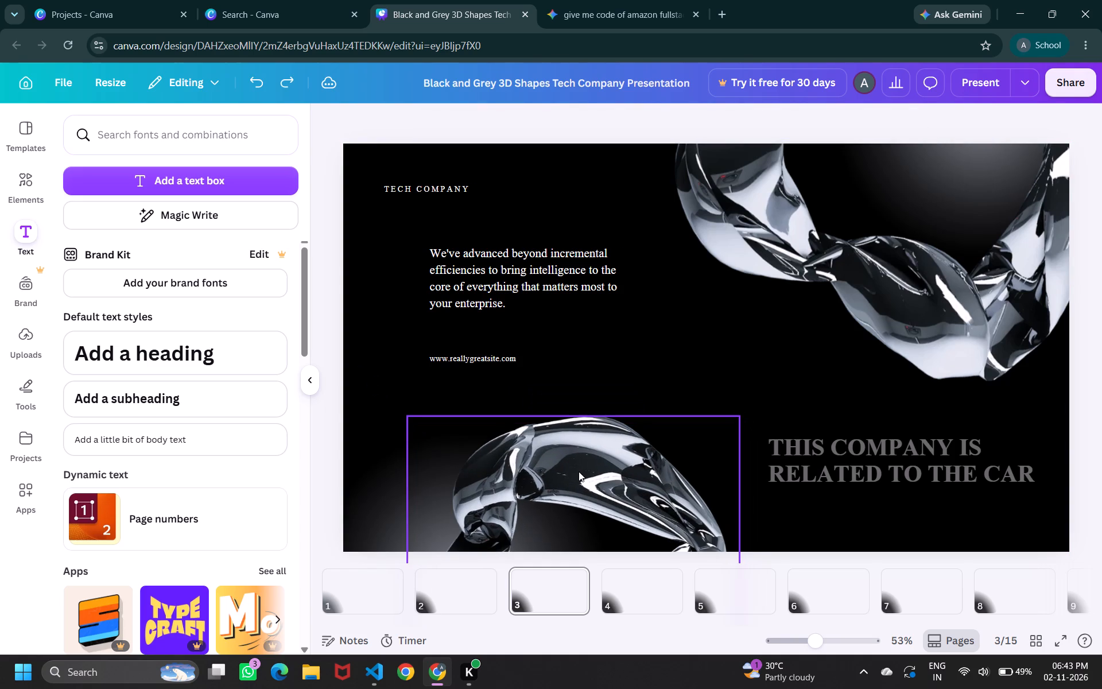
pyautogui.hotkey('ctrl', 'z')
# Delete the lower glass shape from page 3.
pyautogui.click(579, 471)
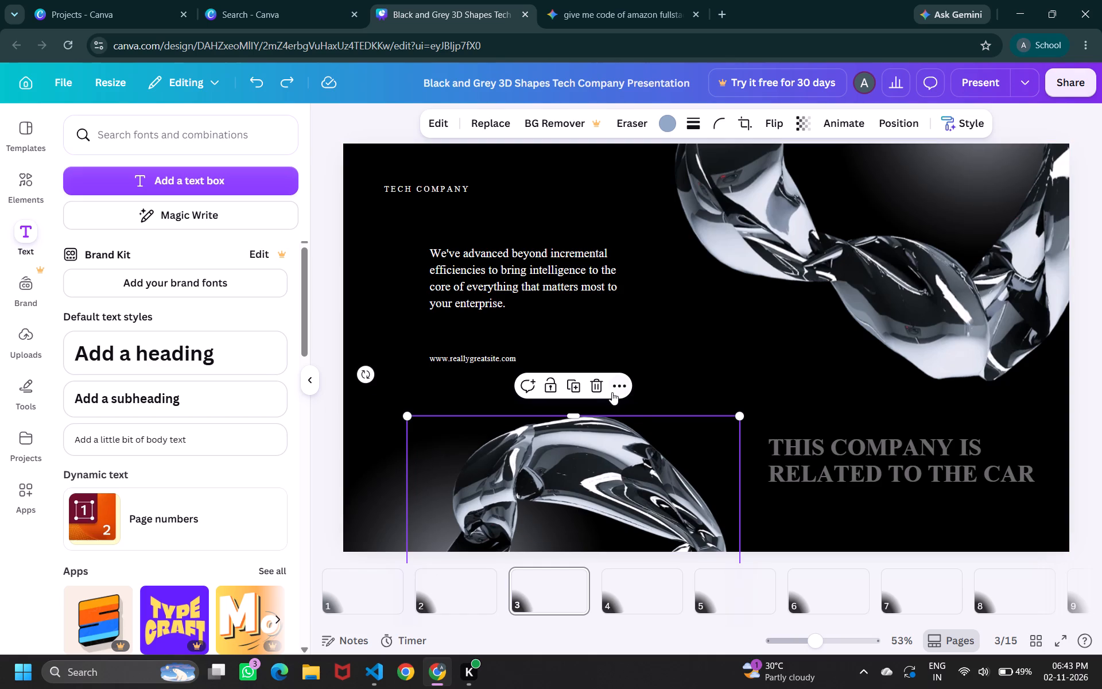
pyautogui.click(601, 382)
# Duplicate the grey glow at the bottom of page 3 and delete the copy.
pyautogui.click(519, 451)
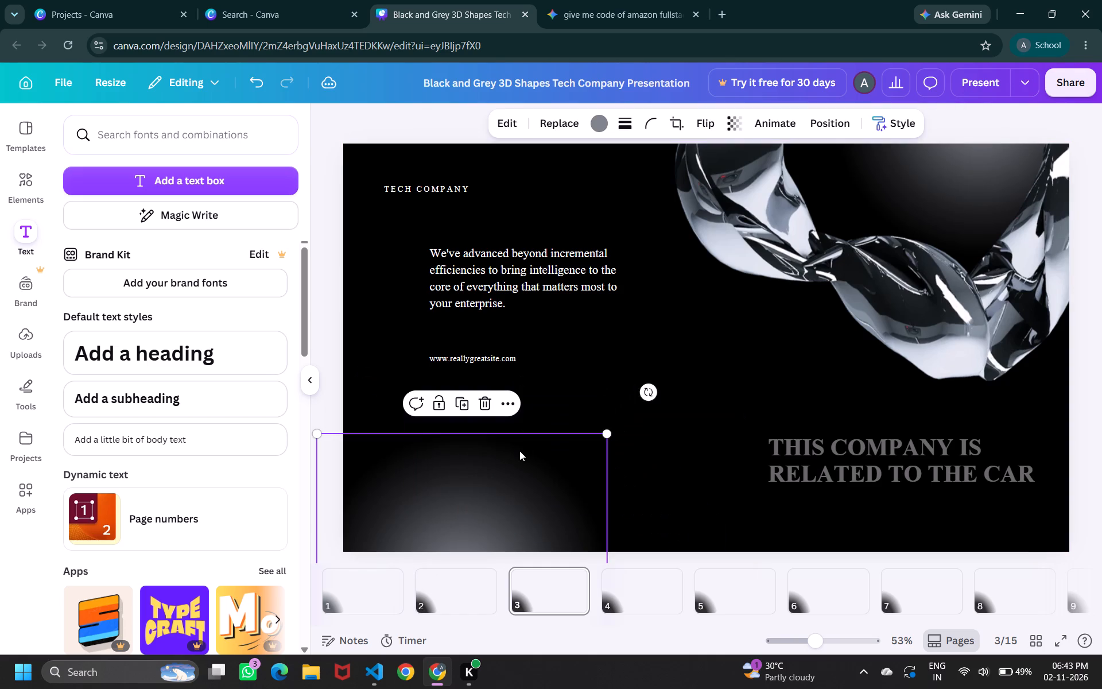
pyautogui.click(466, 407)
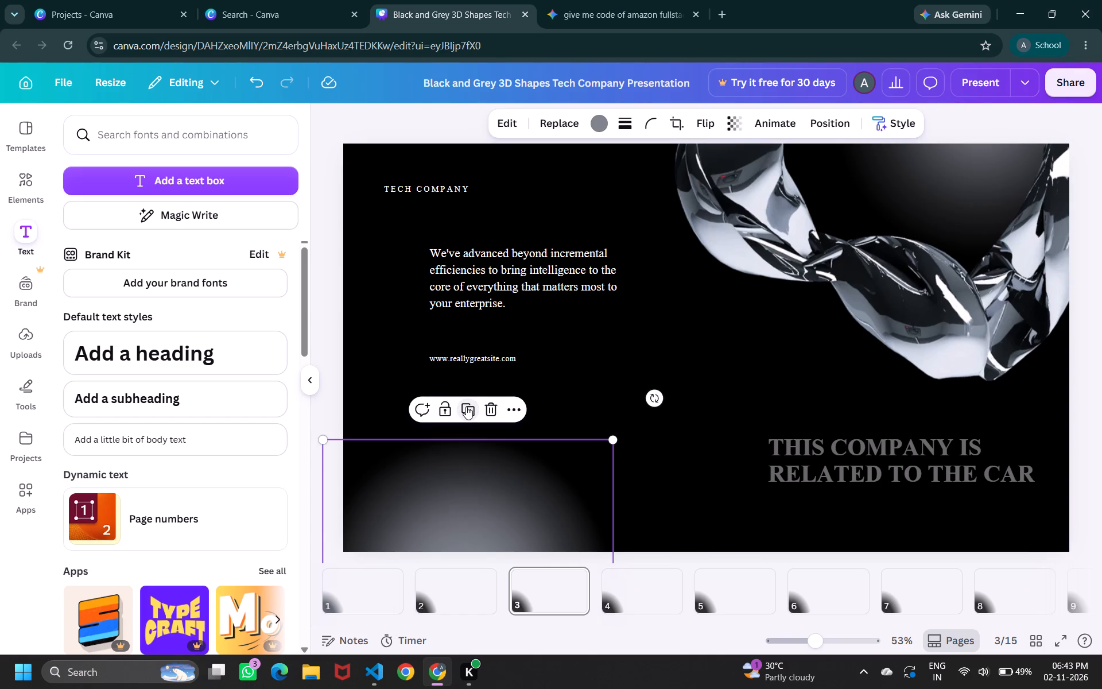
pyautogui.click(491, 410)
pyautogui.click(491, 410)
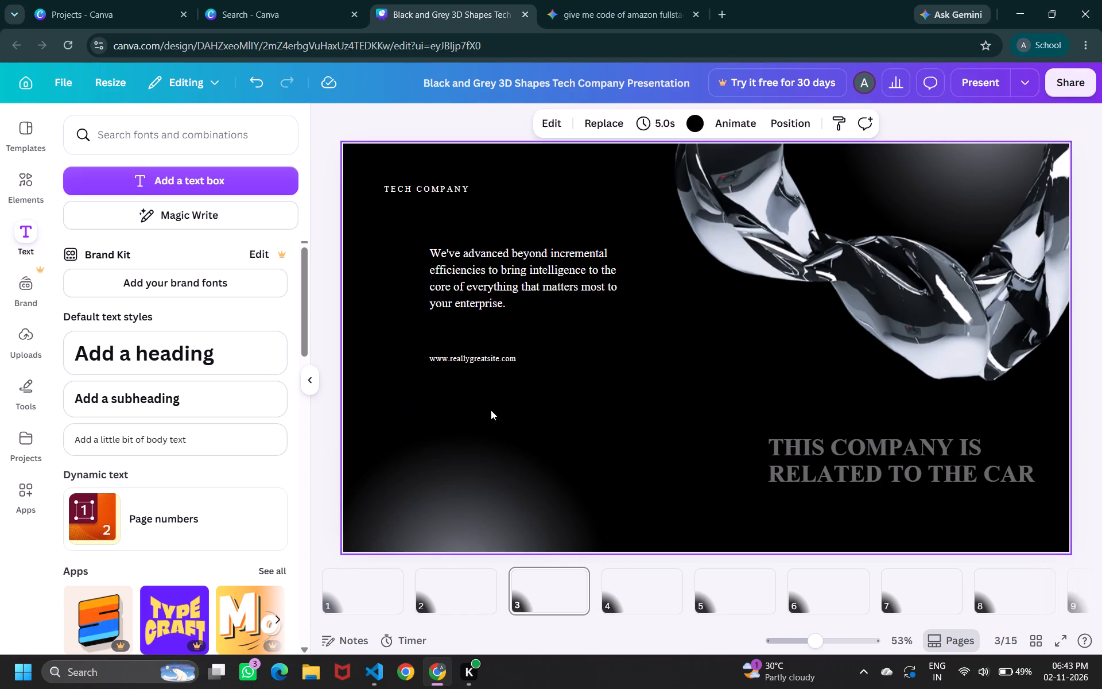
# Enlarge page 3's paragraph to about font size 30.9 and move it up to align with TECH COMPANY's left edge.
pyautogui.scroll(-2, 491, 410)
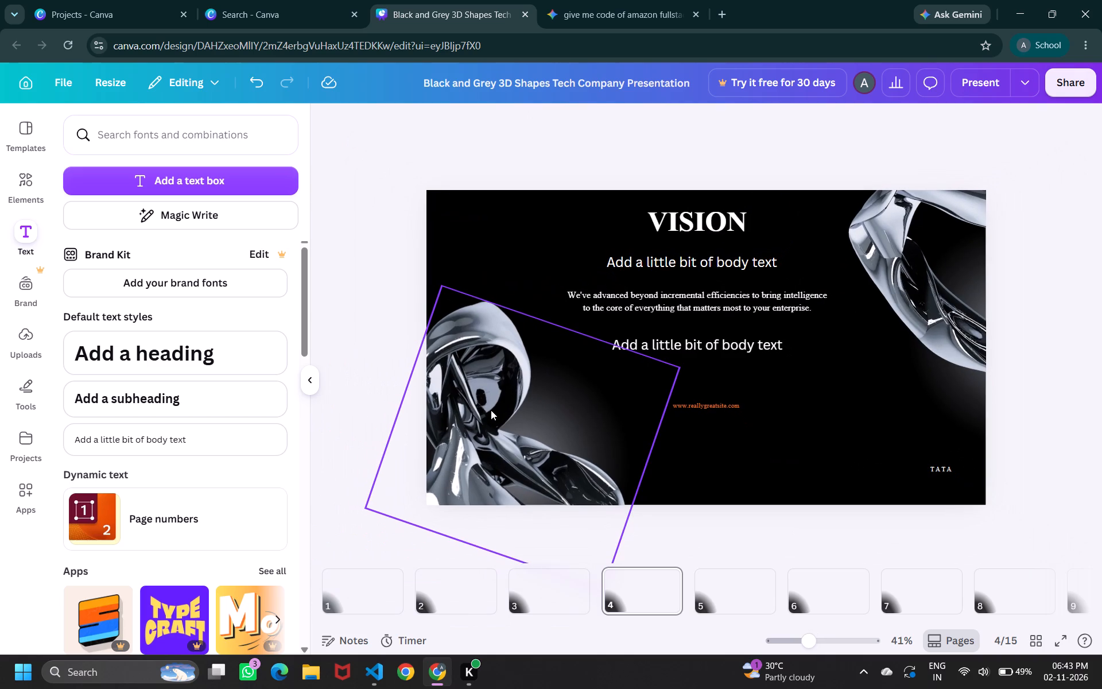
pyautogui.click(535, 590)
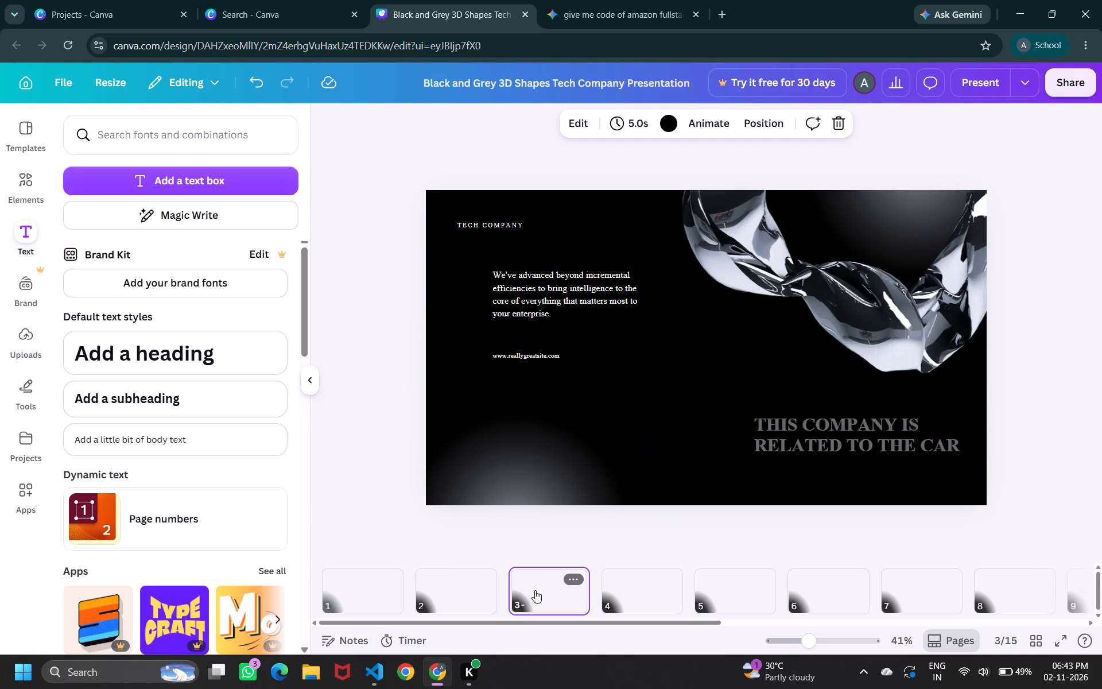
pyautogui.click(580, 299)
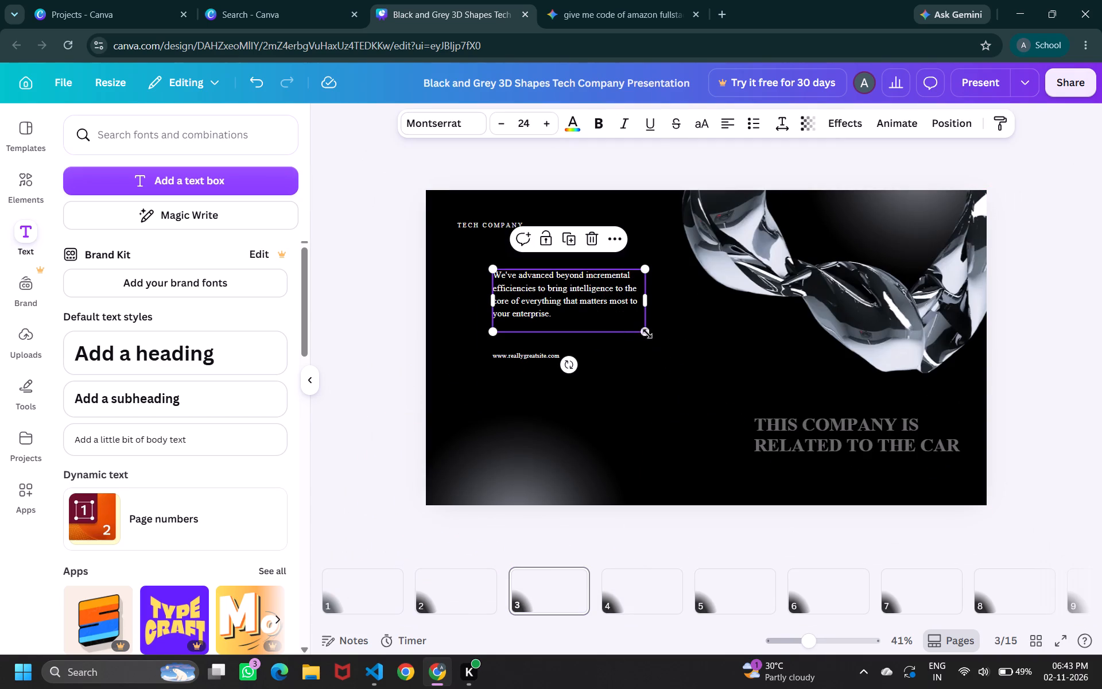
pyautogui.moveTo(645, 332); pyautogui.dragTo(675, 348)
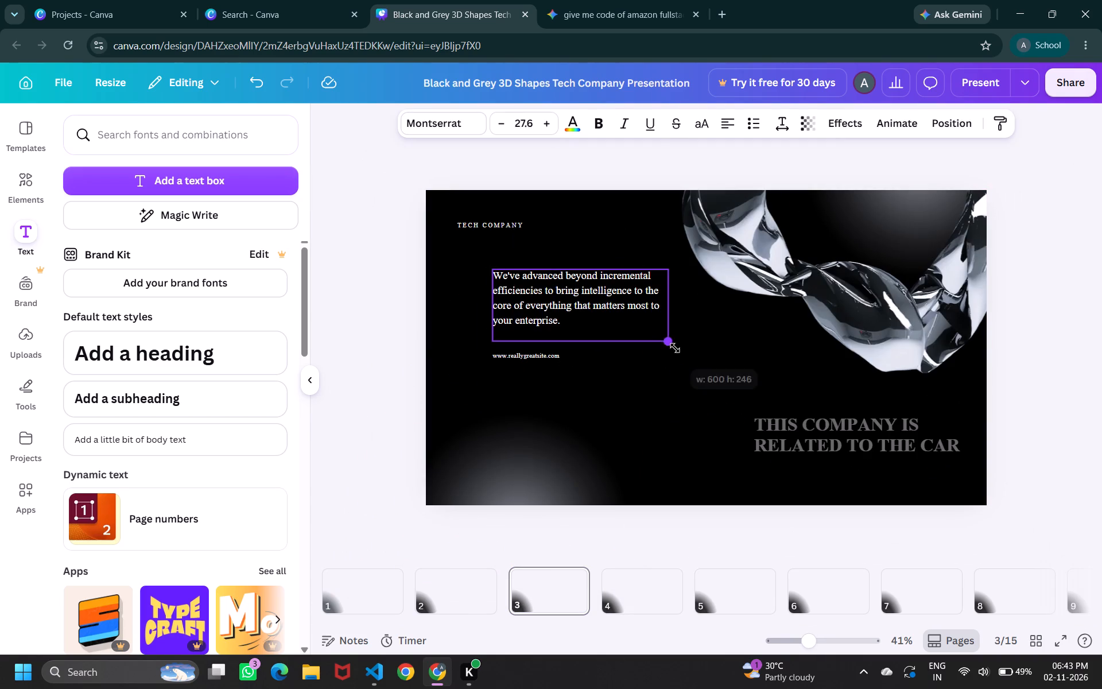
pyautogui.moveTo(675, 348); pyautogui.dragTo(685, 358)
pyautogui.moveTo(620, 299); pyautogui.dragTo(583, 276)
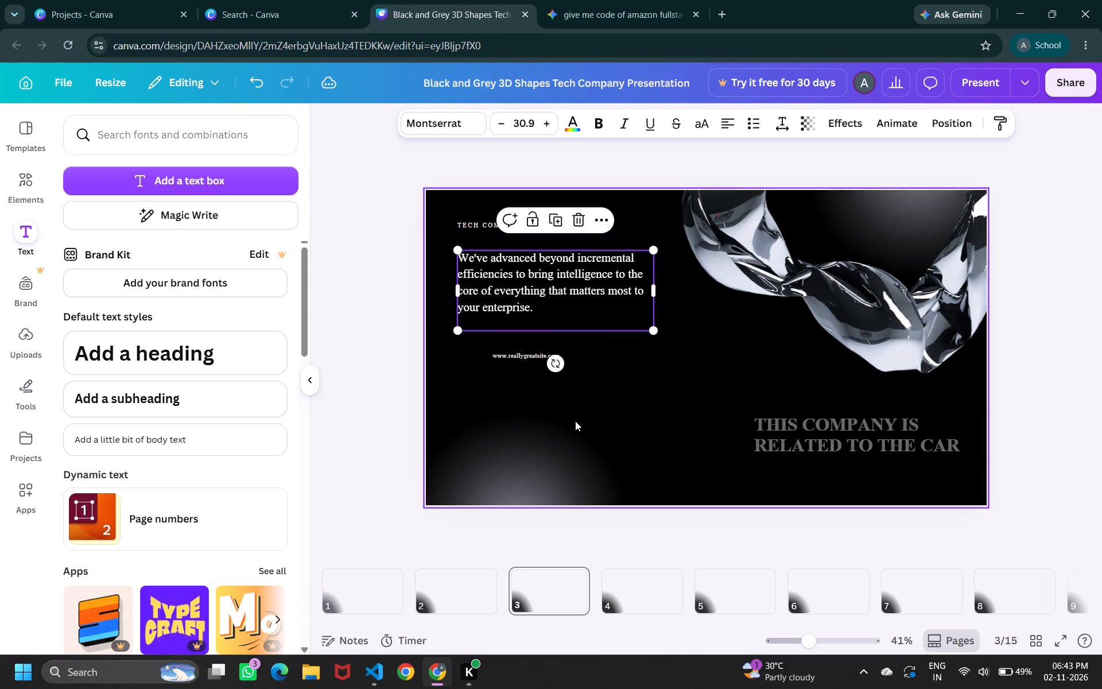
pyautogui.click(575, 428)
# Enlarge page 3's website address to about font size 19.7, aligning its left edge with the paragraph above.
pyautogui.click(549, 352)
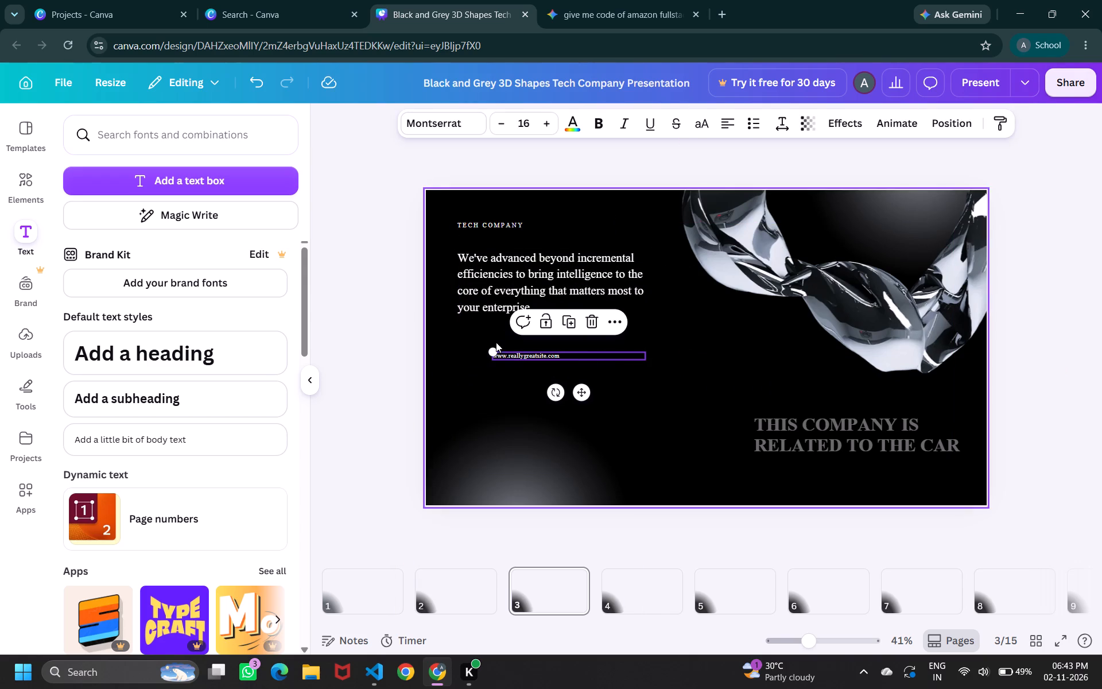
pyautogui.moveTo(493, 351); pyautogui.dragTo(447, 305)
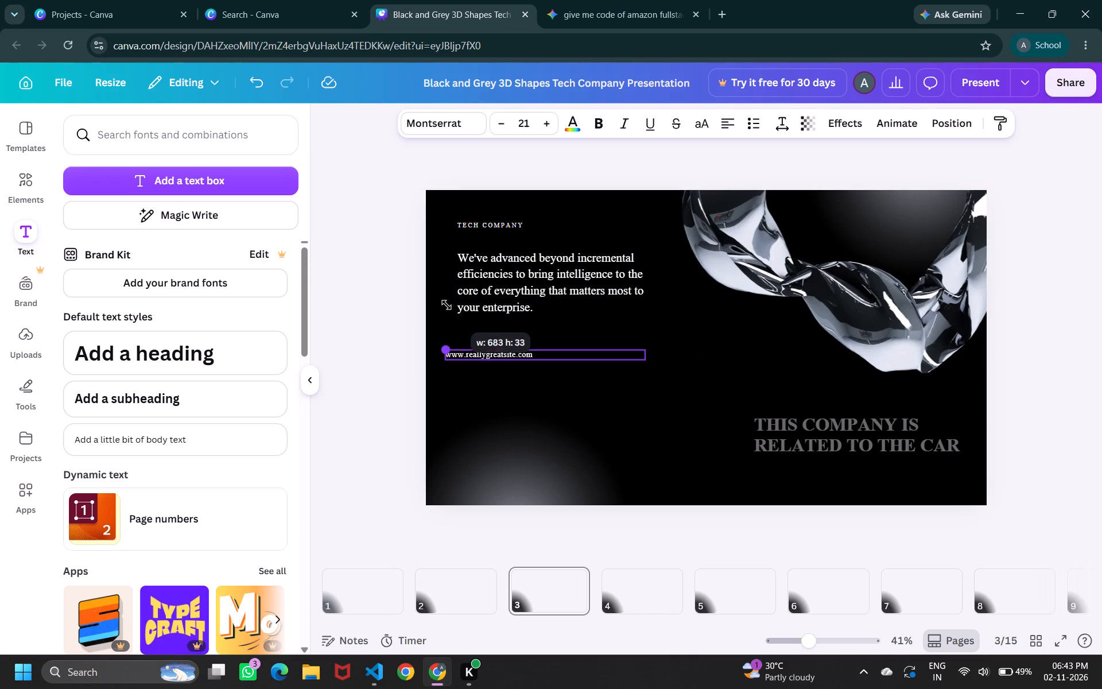
pyautogui.moveTo(447, 305); pyautogui.dragTo(460, 297)
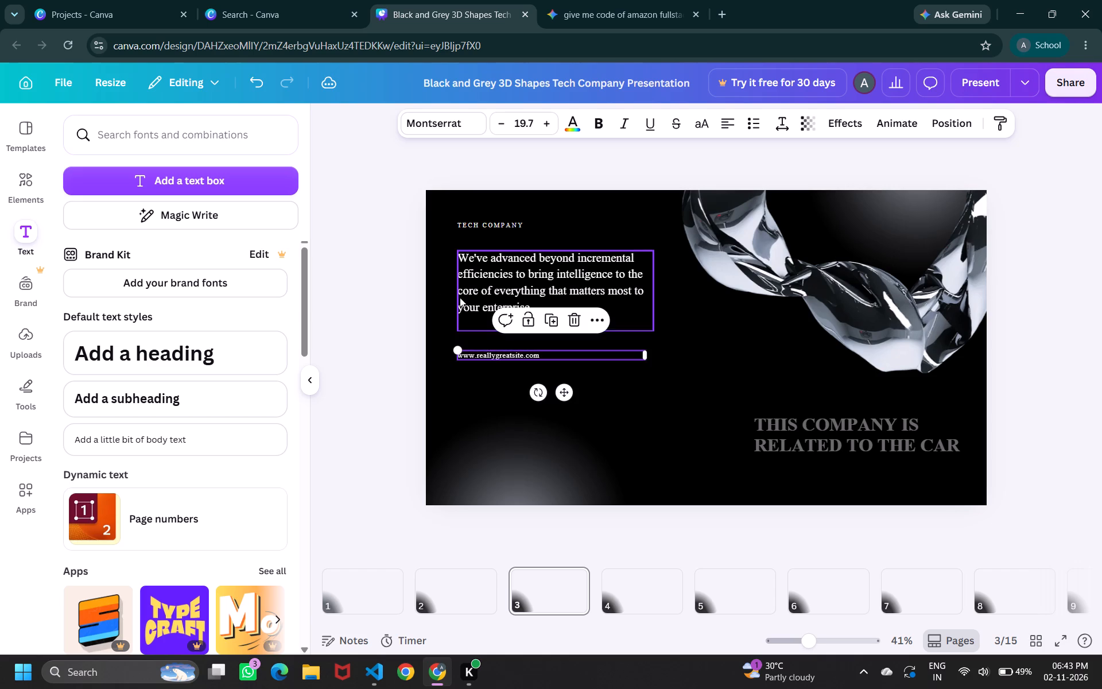
pyautogui.click(483, 412)
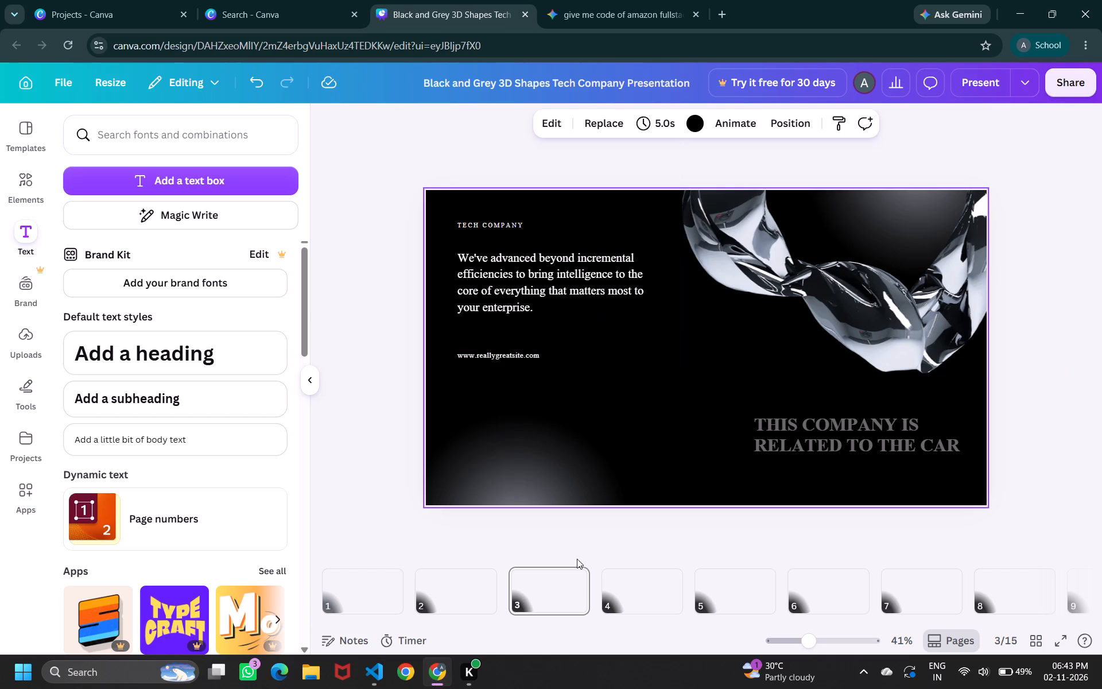
# Replace page 4's body text directly below VISION with "To provide excellent car faacilitty,customer will happy with our car".
pyautogui.click(650, 600)
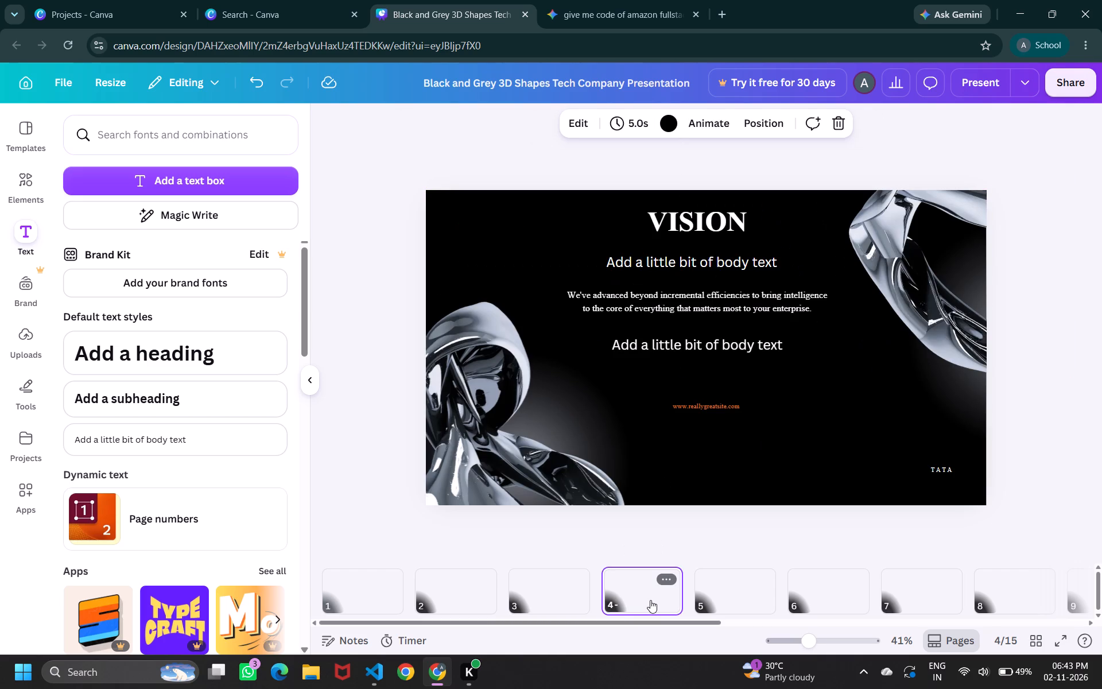
pyautogui.doubleClick(753, 261)
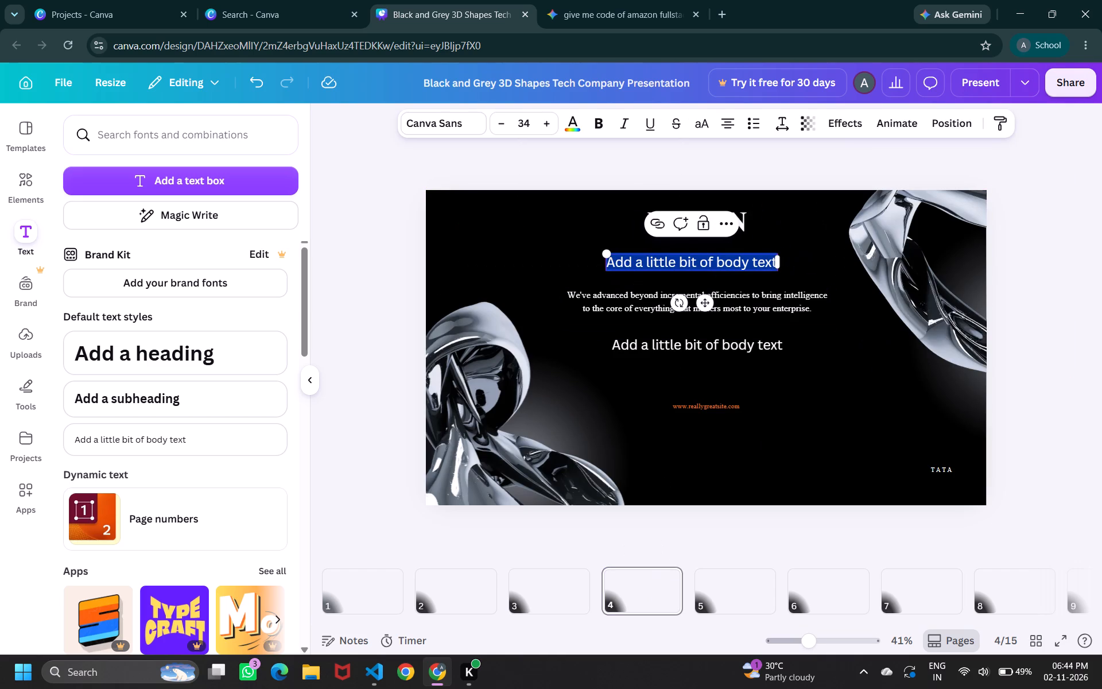
pyautogui.press('BackSpace')
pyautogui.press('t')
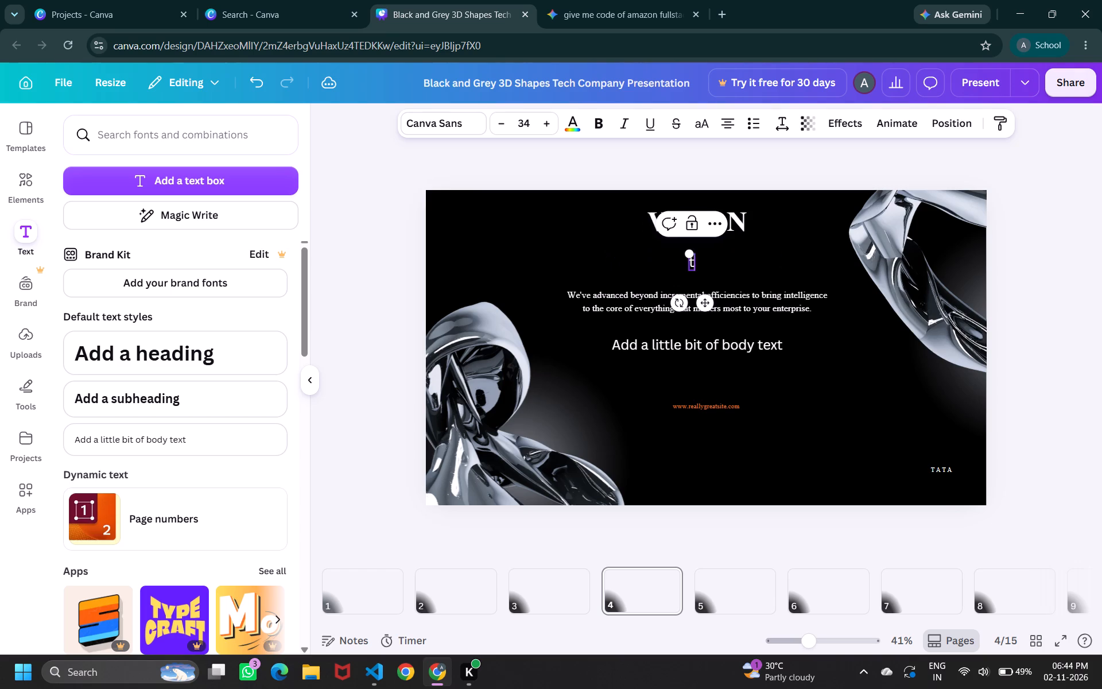
pyautogui.press('BackSpace')
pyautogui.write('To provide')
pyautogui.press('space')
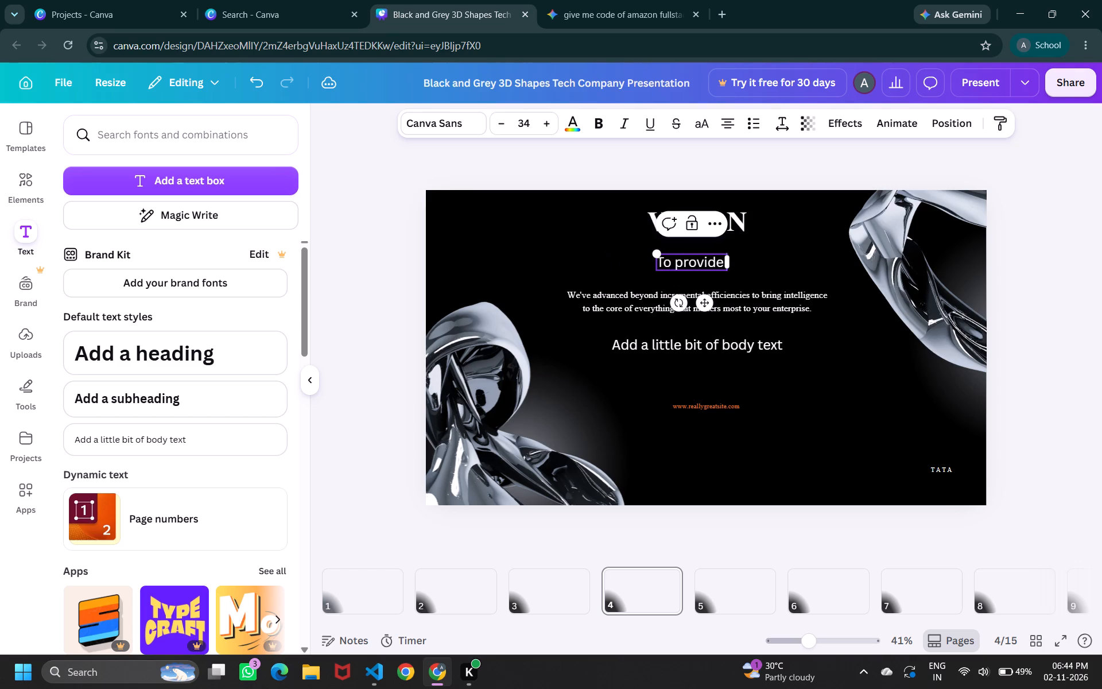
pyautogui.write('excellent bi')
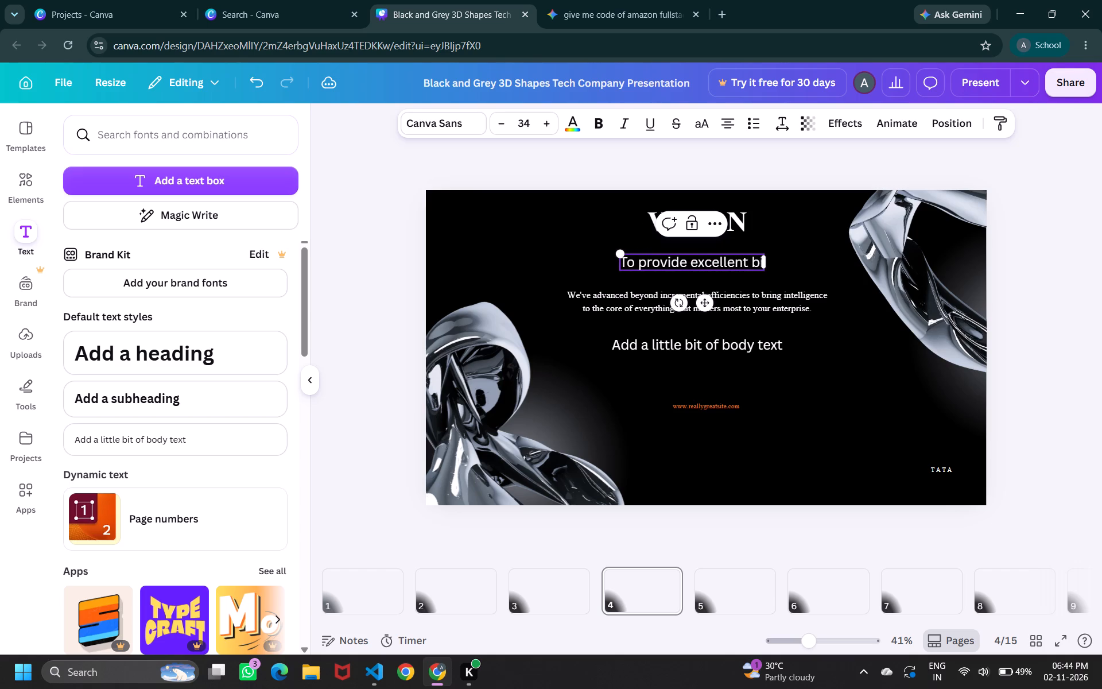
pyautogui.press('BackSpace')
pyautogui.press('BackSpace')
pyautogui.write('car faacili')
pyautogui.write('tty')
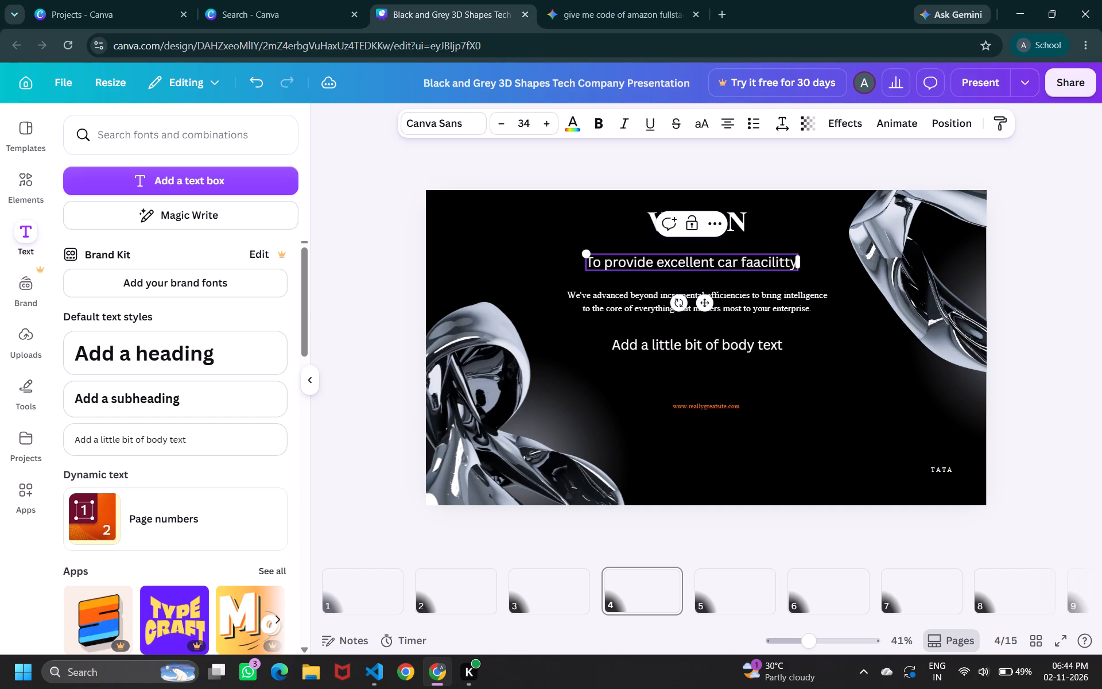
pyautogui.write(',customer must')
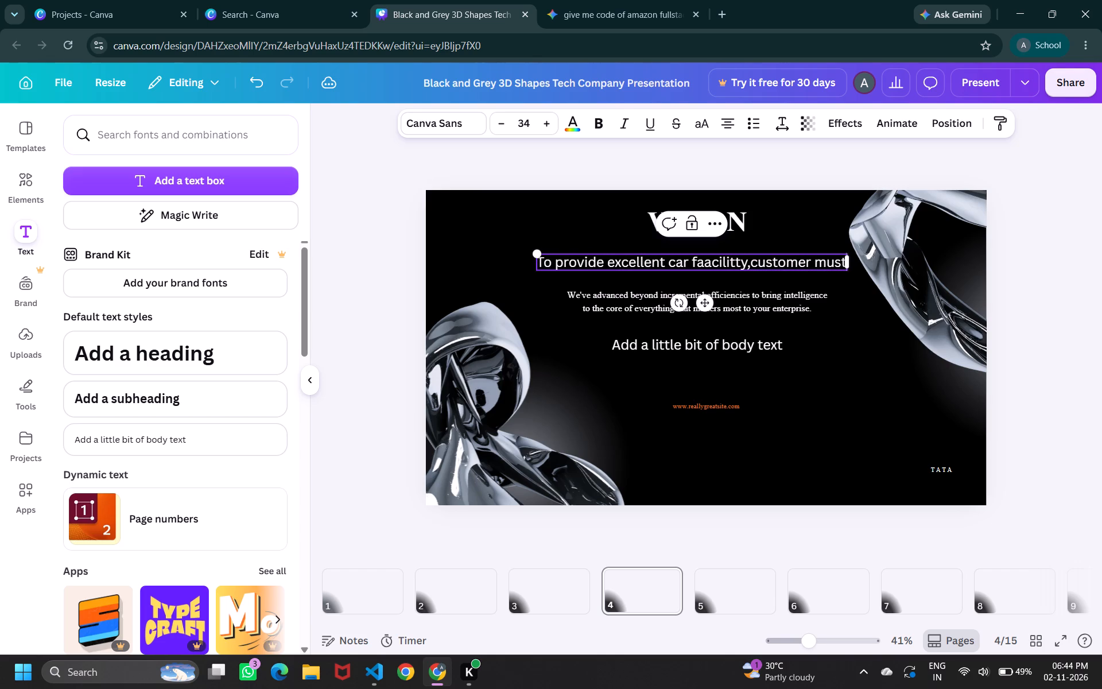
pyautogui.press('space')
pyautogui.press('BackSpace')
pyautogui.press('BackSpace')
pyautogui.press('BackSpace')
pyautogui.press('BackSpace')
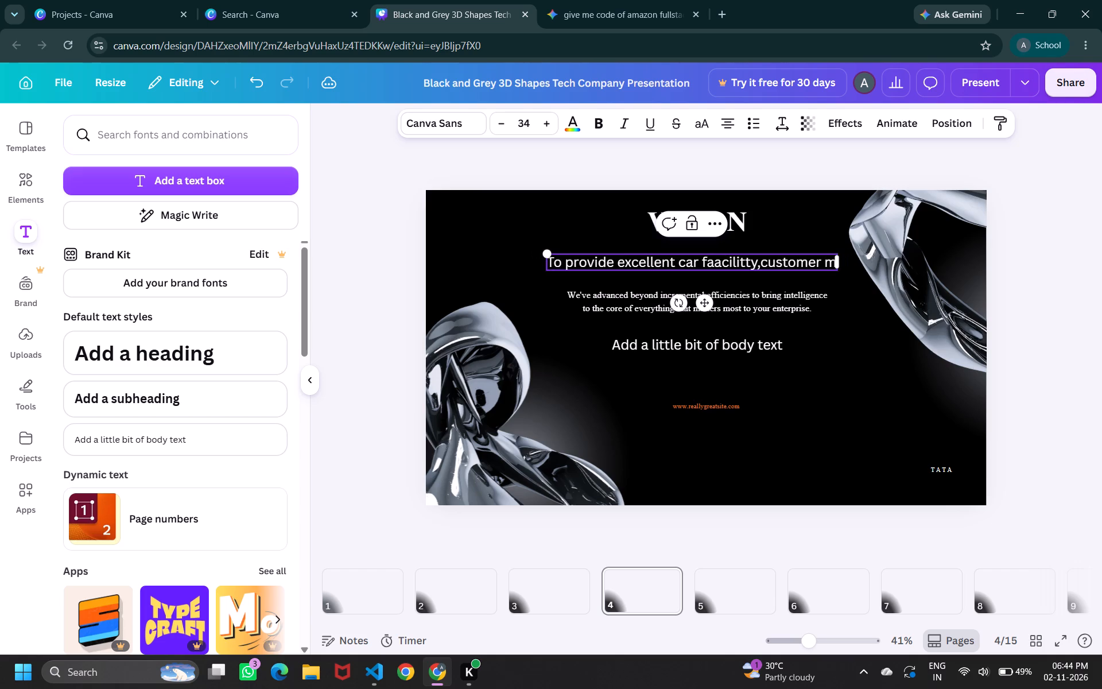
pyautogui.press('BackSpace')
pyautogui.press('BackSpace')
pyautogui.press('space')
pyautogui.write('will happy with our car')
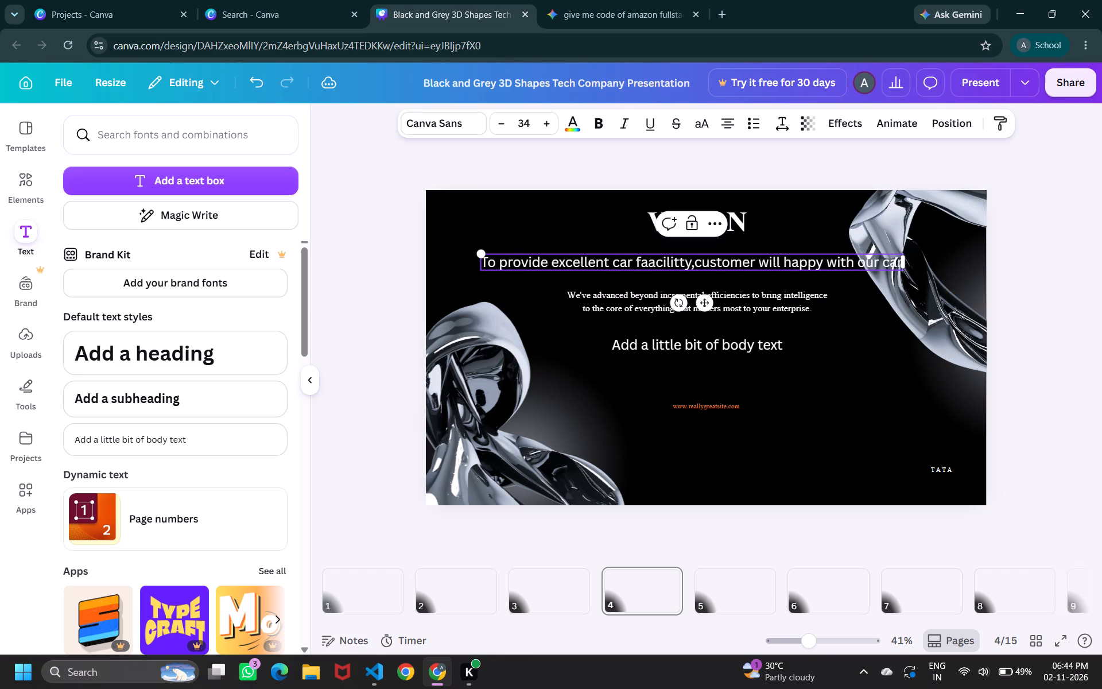
pyautogui.click(803, 395)
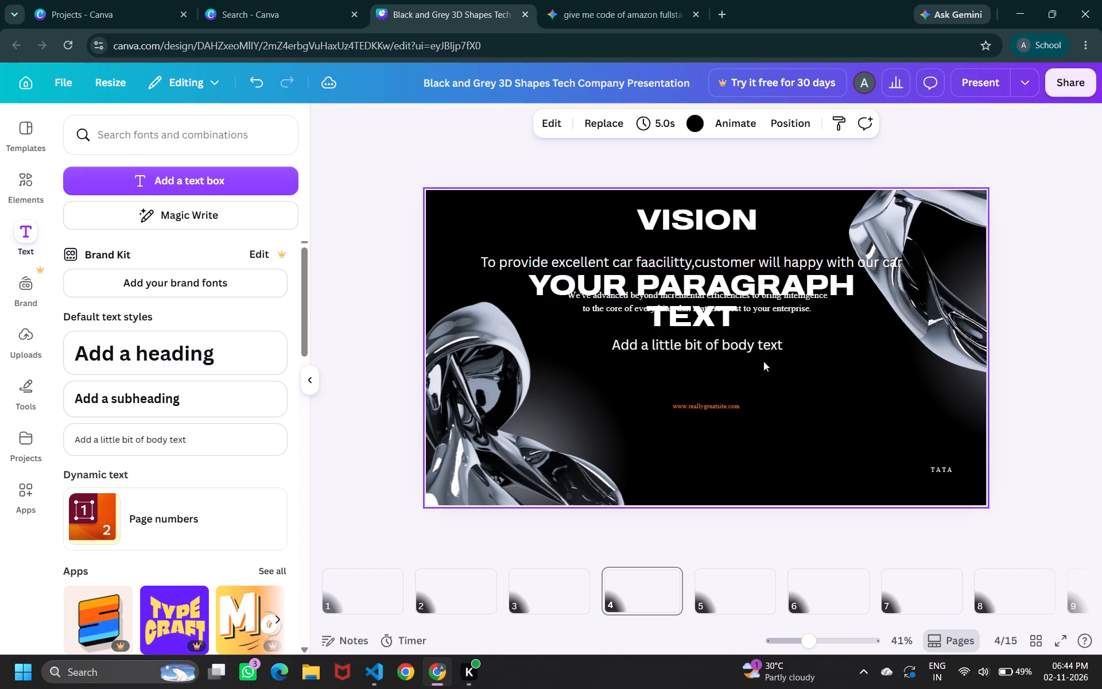
# Undo the addition of the stray YOUR PARAGRAPH TEXT box on page 4.
pyautogui.click(744, 291)
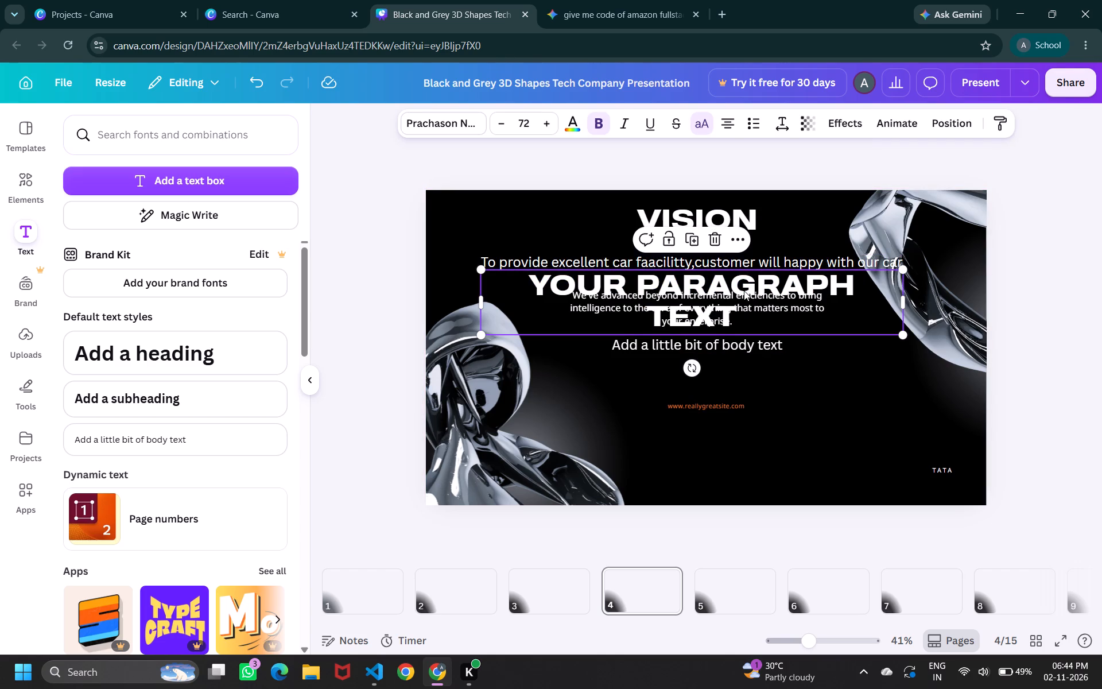
pyautogui.hotkey('ctrl', 'z')
pyautogui.hotkey('ctrl', 'z')
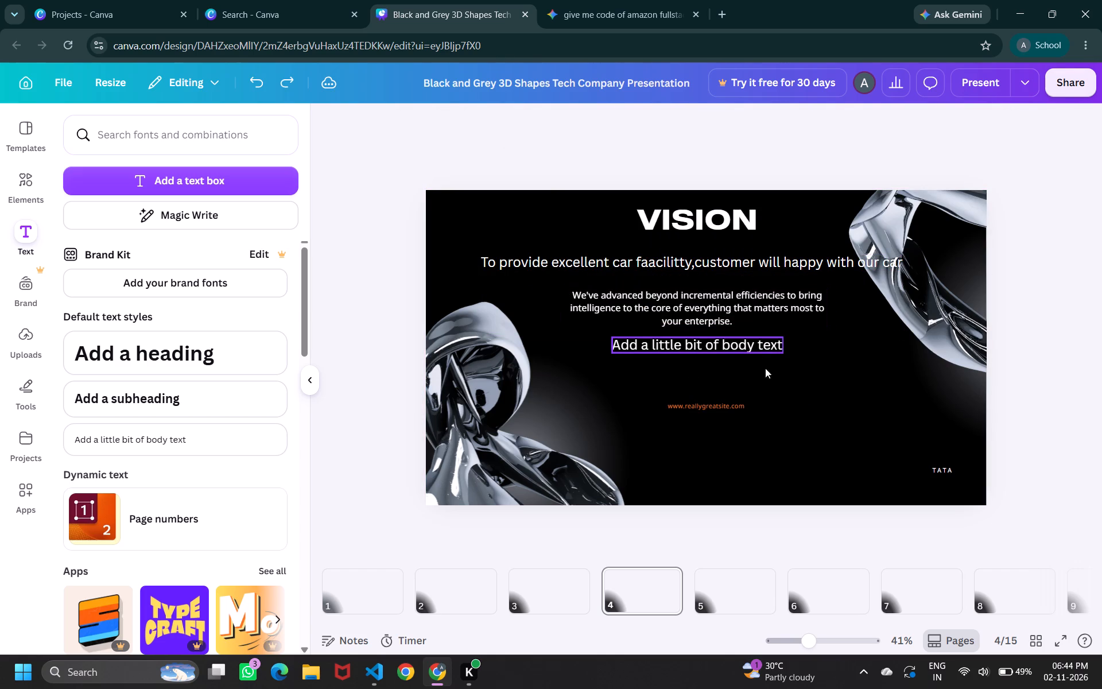
pyautogui.click(751, 377)
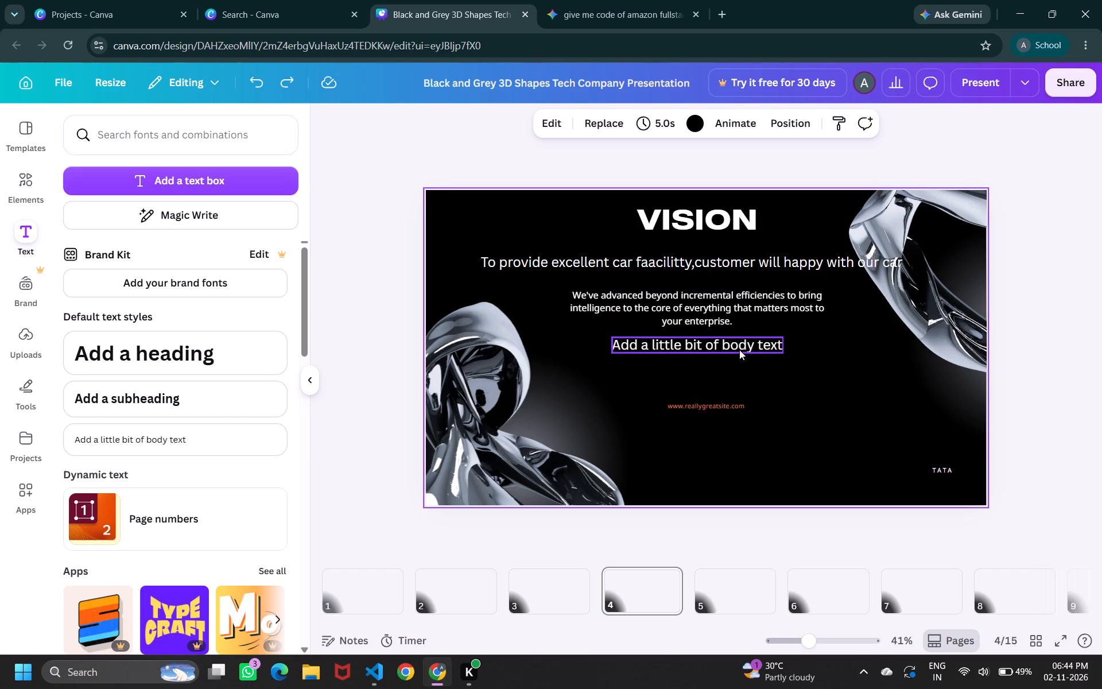
# Replace page 4's remaining "Add a little bit of body text" placeholder with "happy customers".
pyautogui.click(744, 343)
pyautogui.doubleClick(744, 343)
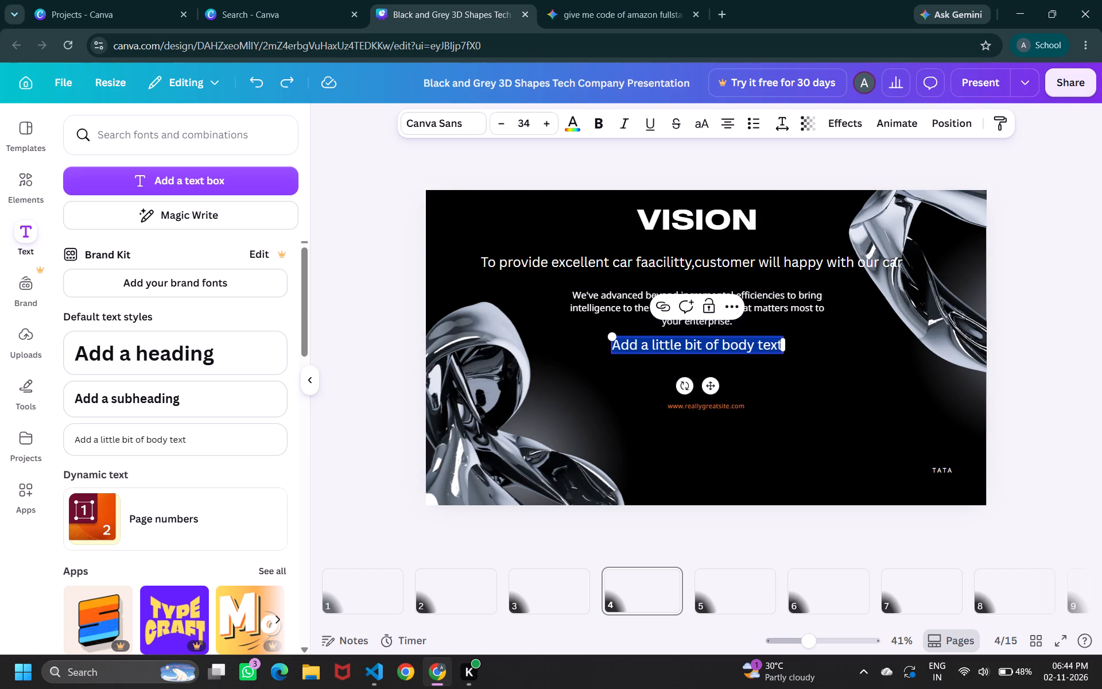
pyautogui.press('BackSpace')
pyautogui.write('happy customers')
pyautogui.click(779, 394)
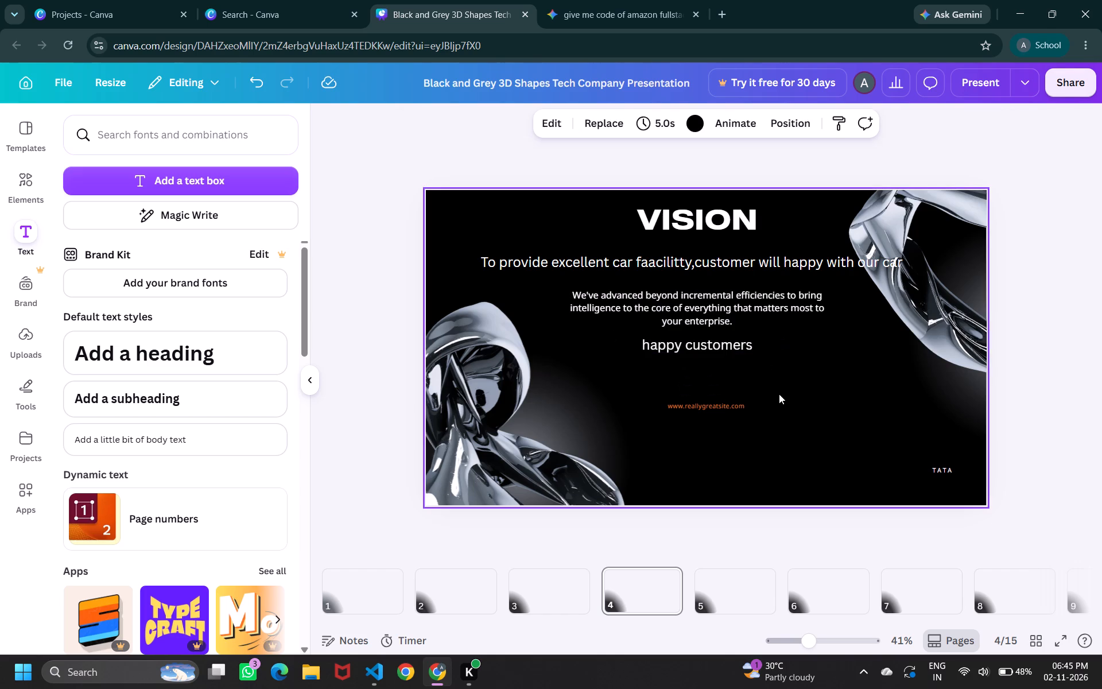
# Clear the body paragraph below MISSION on page 5.
pyautogui.click(730, 576)
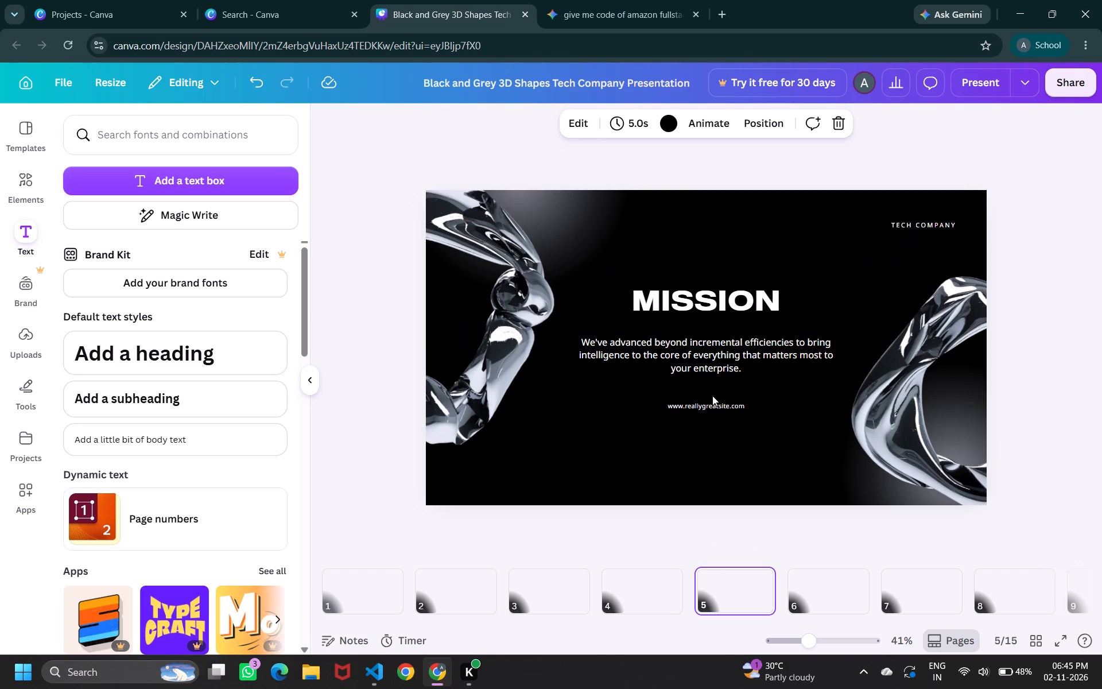
pyautogui.doubleClick(673, 347)
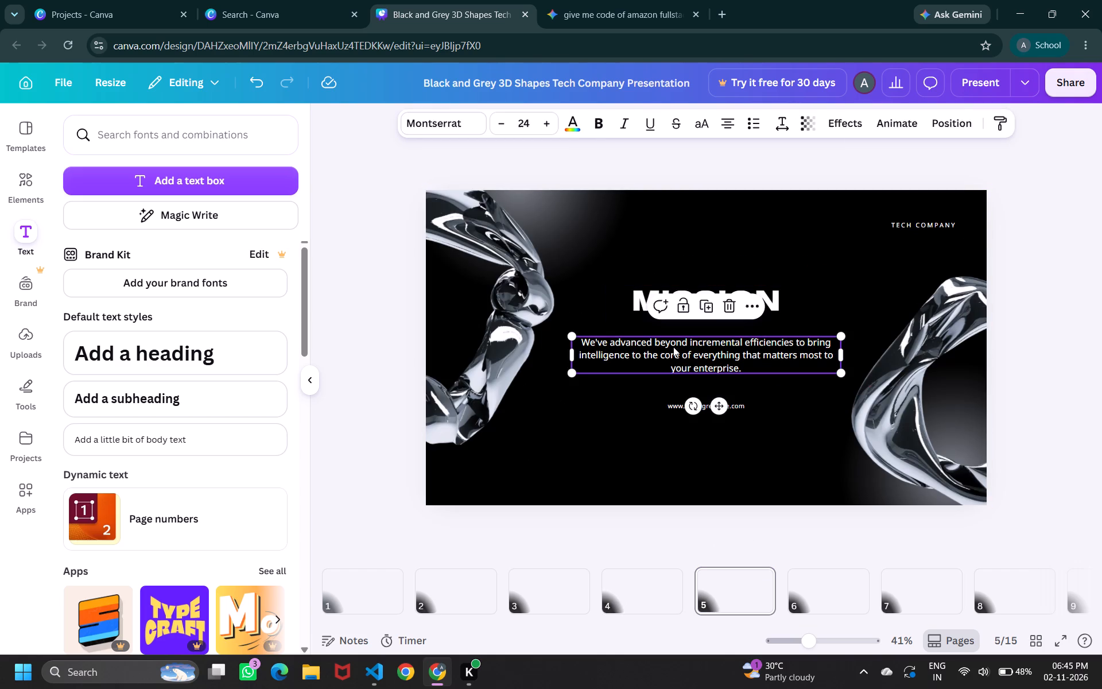
pyautogui.press('BackSpace')
pyautogui.press('BackSpace')
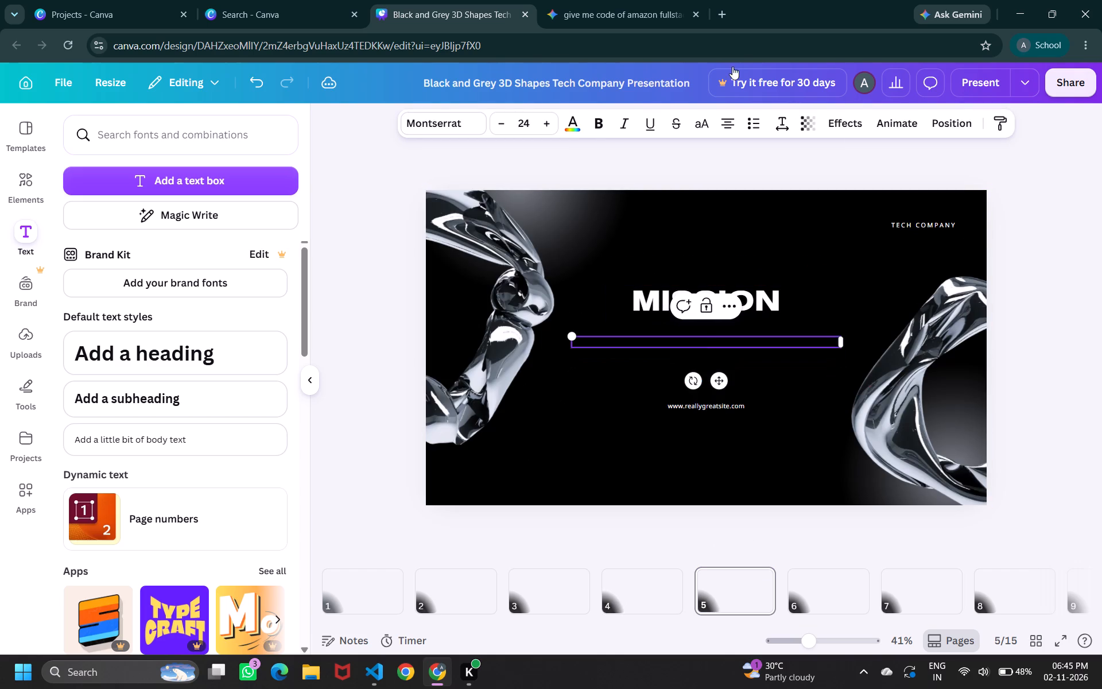
# Search Google in a new browser tab for "mission.of tata motors company" and copy the quoted core mission statement.
pyautogui.click(727, 10)
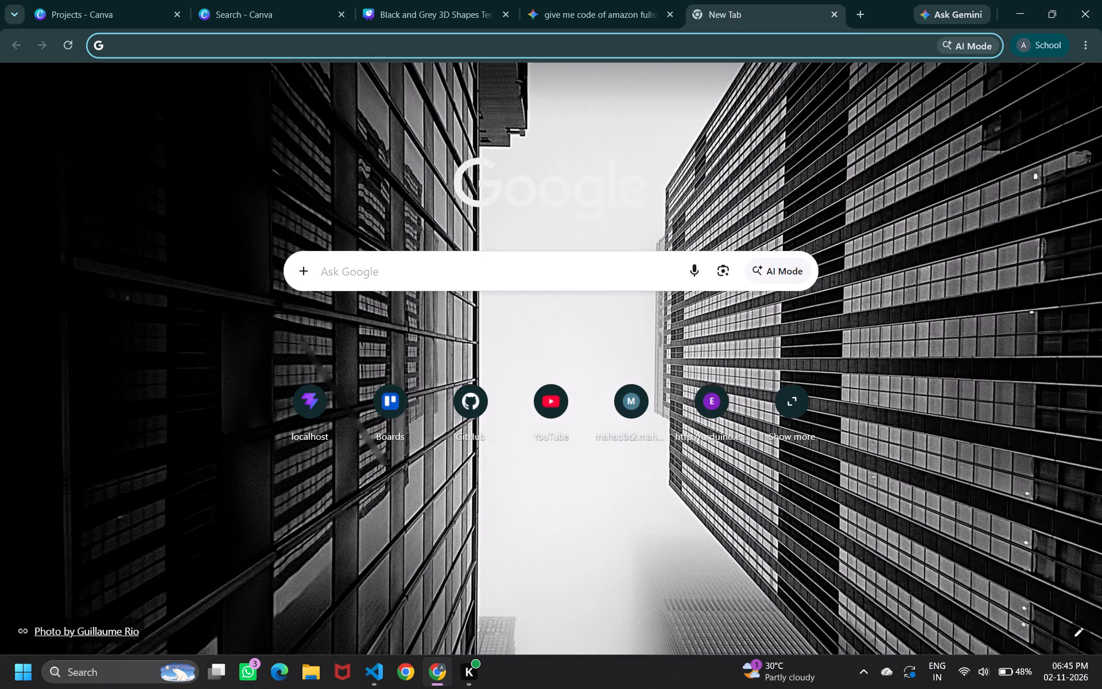
pyautogui.click(546, 273)
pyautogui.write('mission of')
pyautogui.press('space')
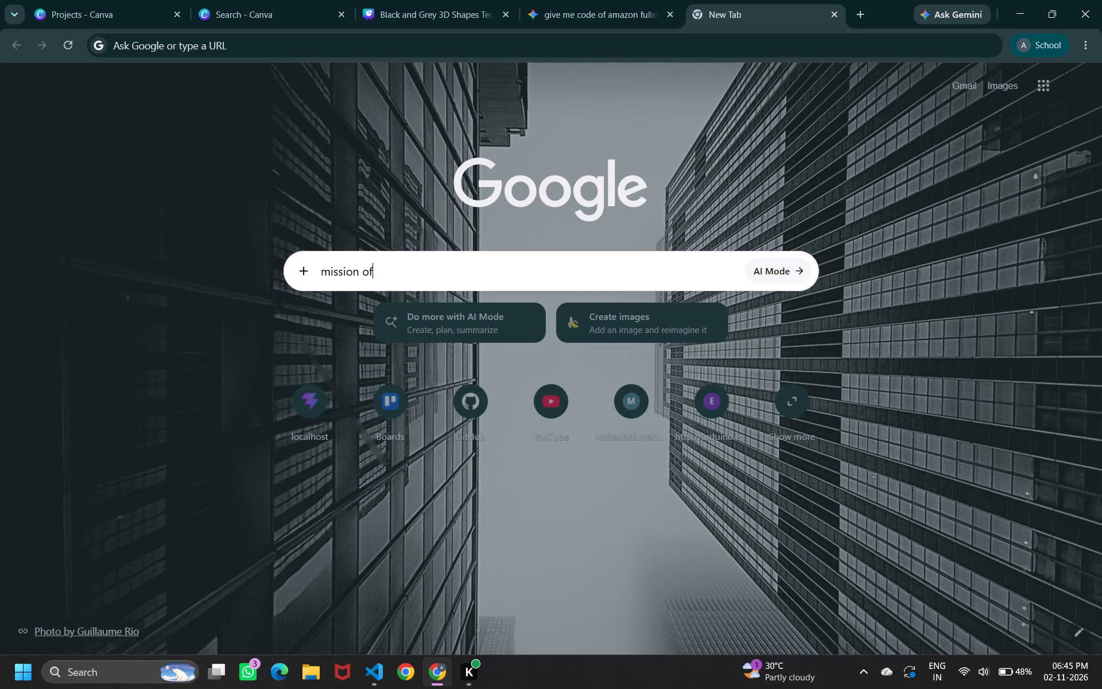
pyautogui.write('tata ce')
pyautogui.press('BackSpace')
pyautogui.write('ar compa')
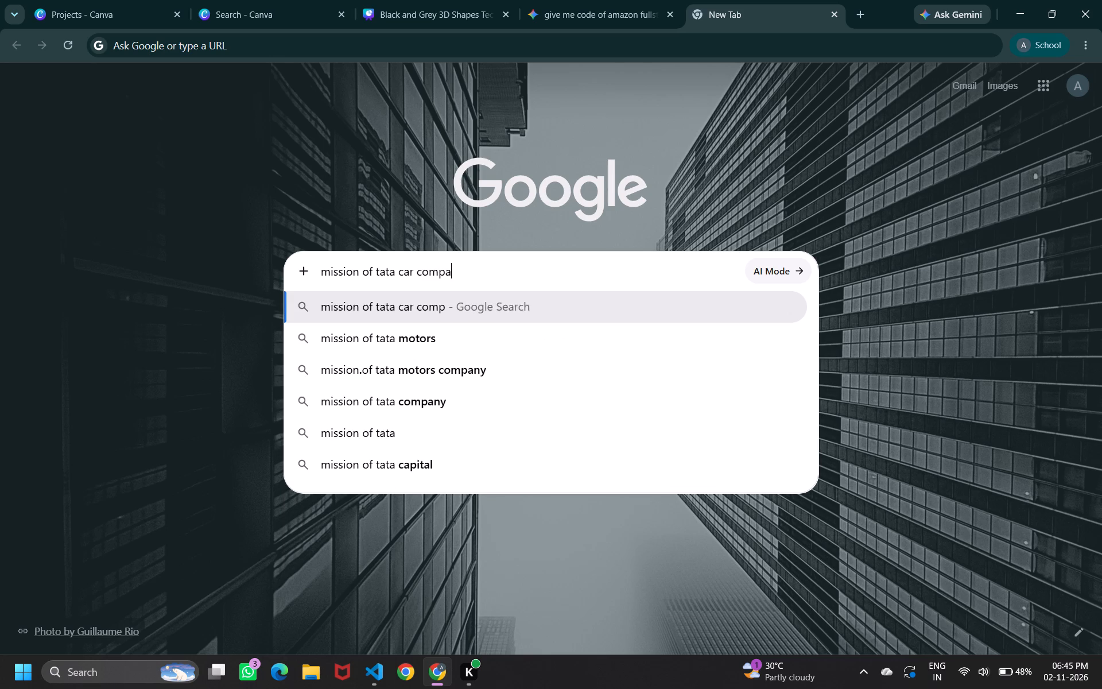
pyautogui.click(515, 342)
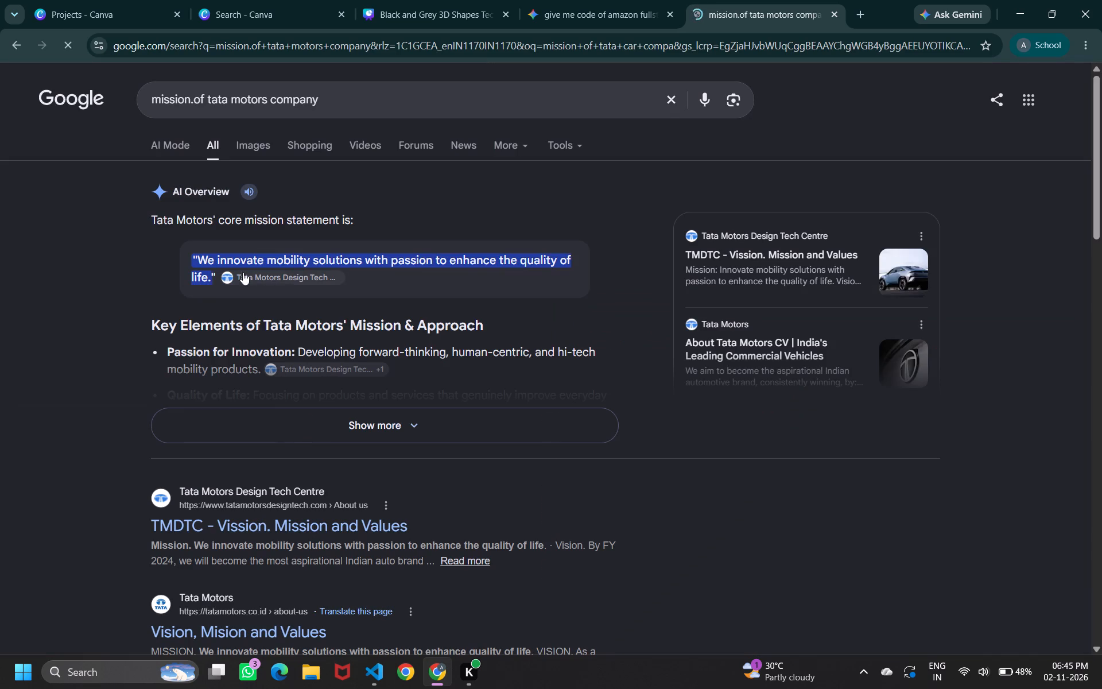
pyautogui.moveTo(198, 257); pyautogui.dragTo(205, 289)
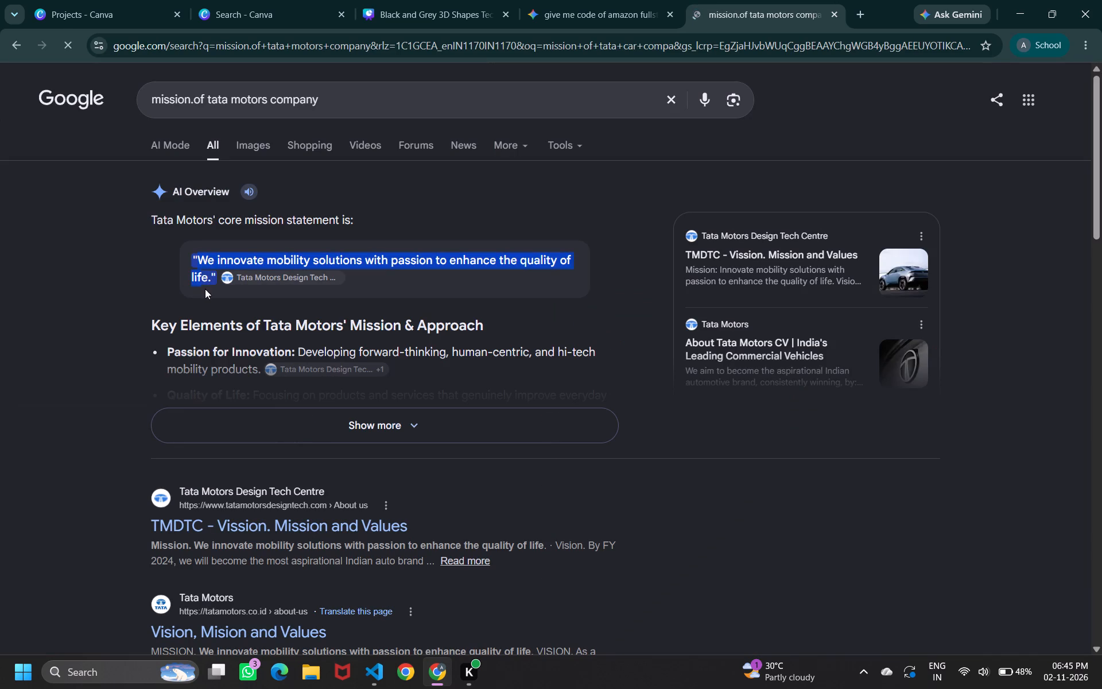
pyautogui.moveTo(205, 289); pyautogui.dragTo(215, 284)
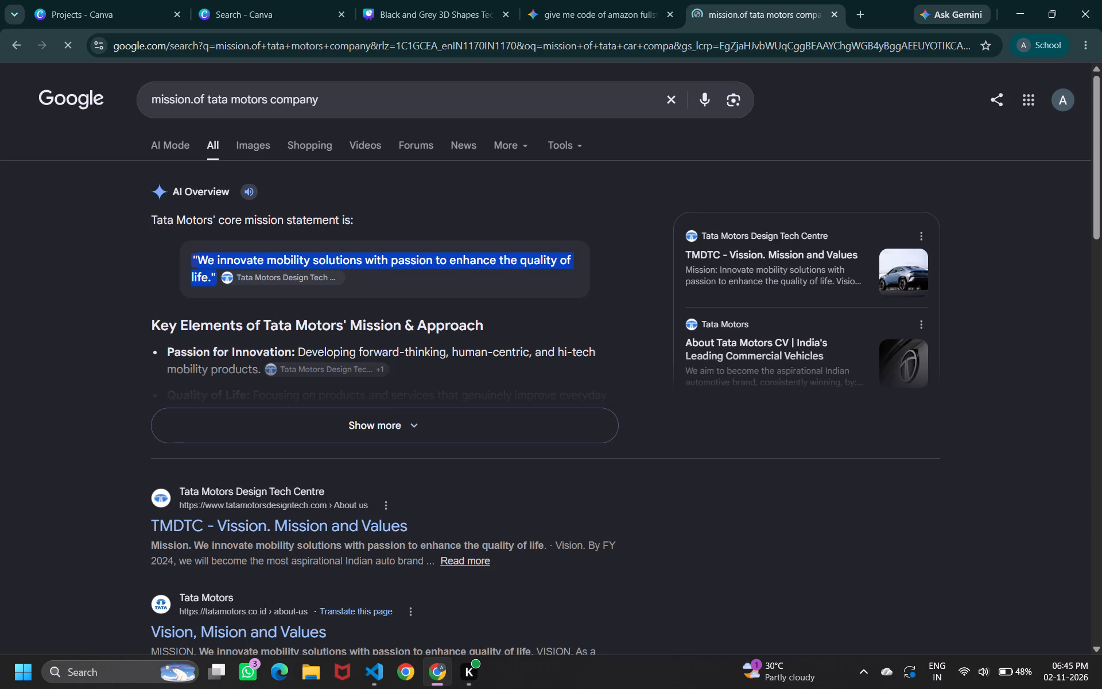
pyautogui.hotkey('ctrl', 'c')
# Back in the presentation, paste the text "We innovate mobility solutions with passion to enhance the quality of life." below MISSION on page 5.
pyautogui.click(398, 14)
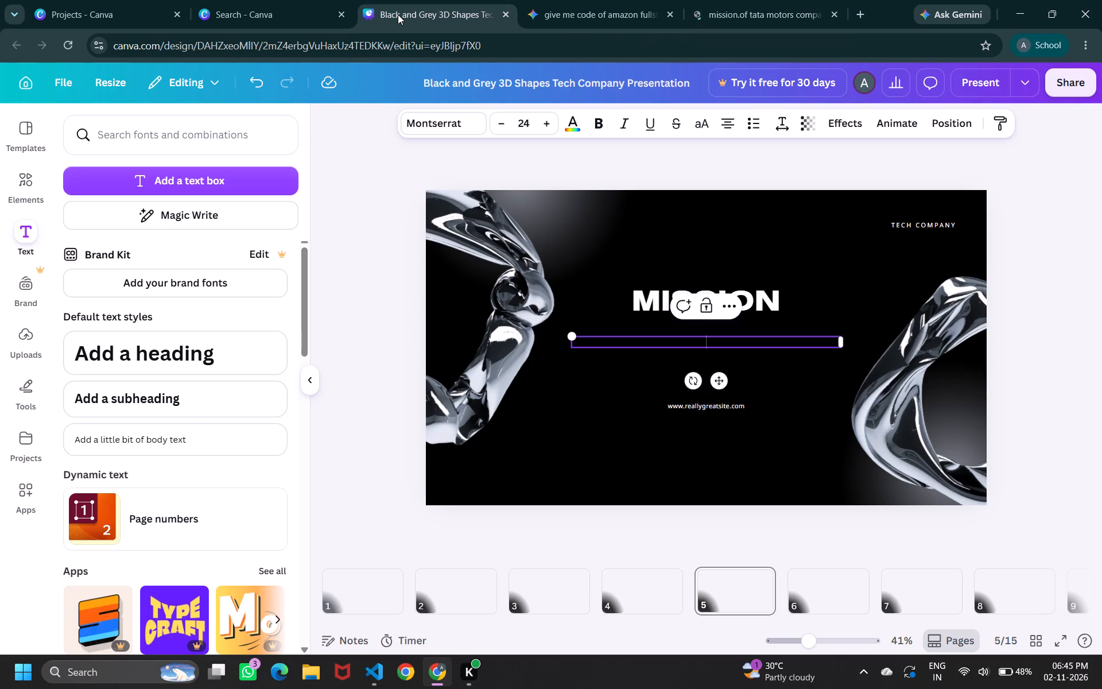
pyautogui.keyDown('ctrl'); pyautogui.click(672, 354); pyautogui.keyUp('ctrl')
pyautogui.hotkey('ctrl', 'v')
# Set page 5's mission statement to font size 21, wrap it onto two lines and centre it beneath MISSION.
pyautogui.click(693, 343)
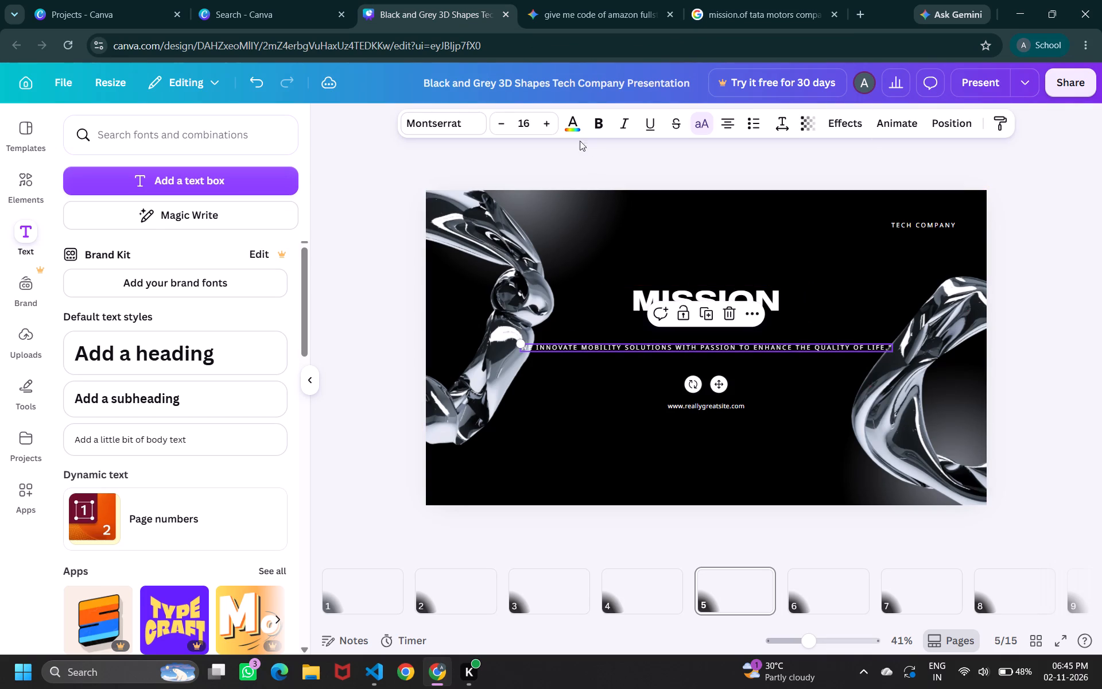
pyautogui.tripleClick(549, 122)
pyautogui.doubleClick(549, 122)
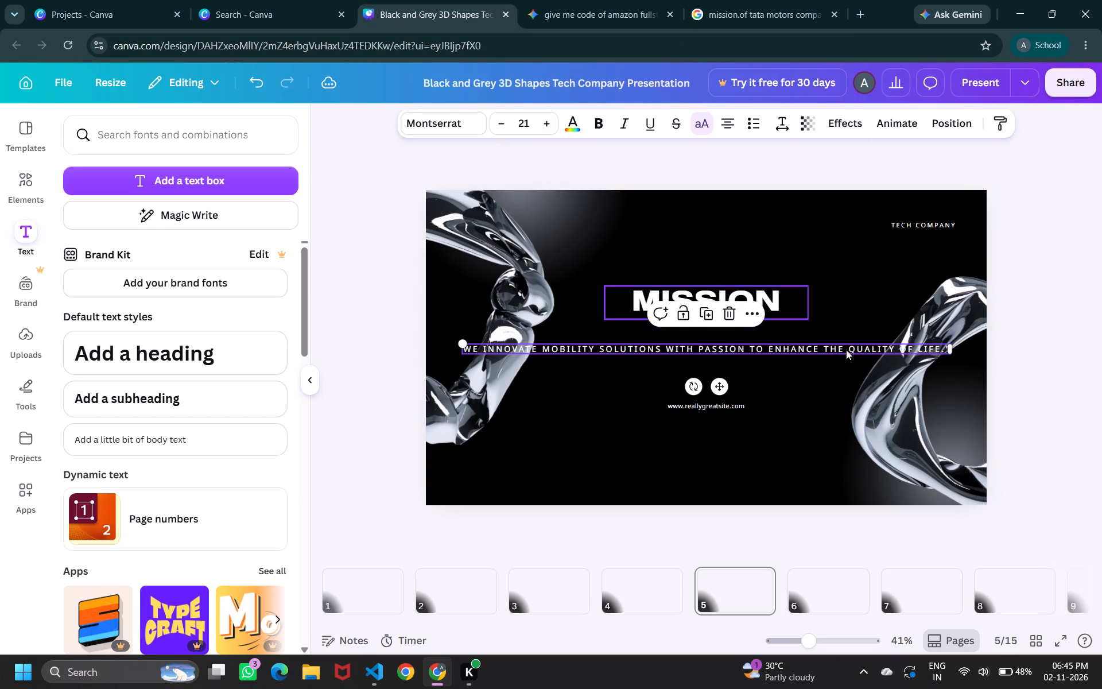
pyautogui.moveTo(950, 351); pyautogui.dragTo(944, 351)
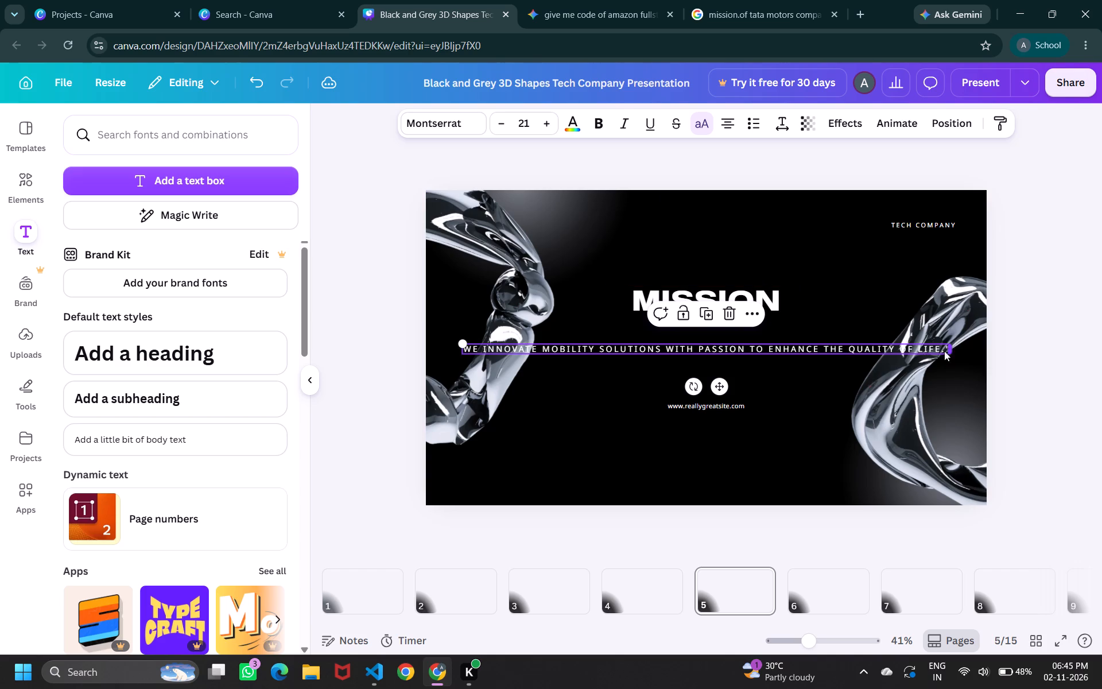
pyautogui.moveTo(944, 351); pyautogui.dragTo(784, 327)
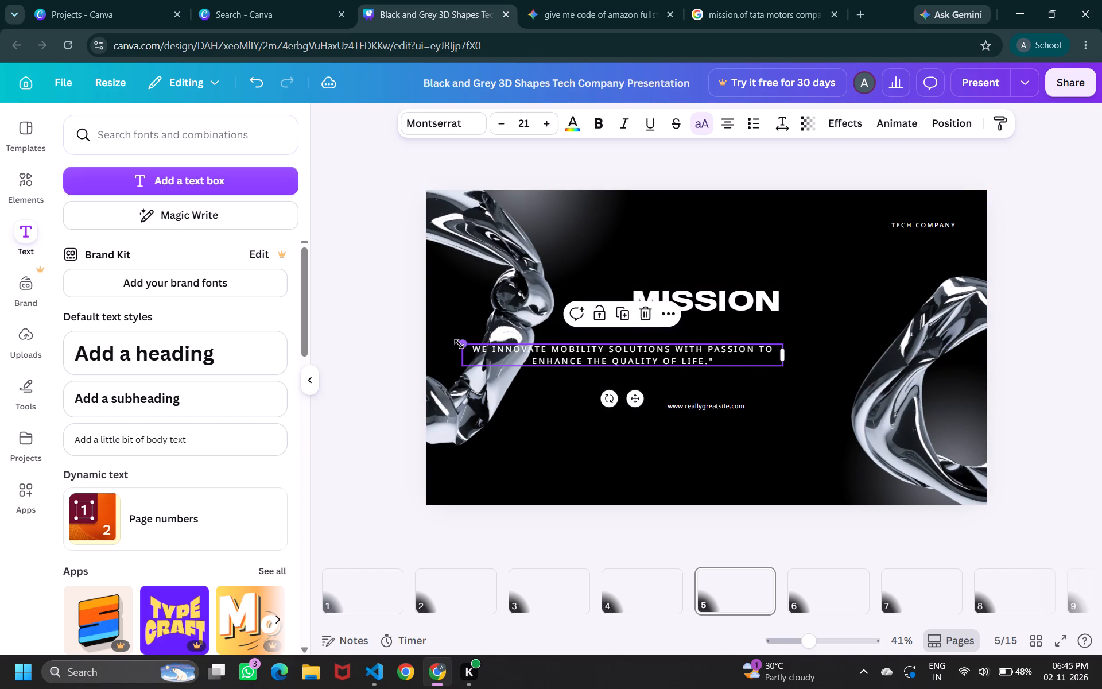
pyautogui.moveTo(538, 351); pyautogui.dragTo(618, 343)
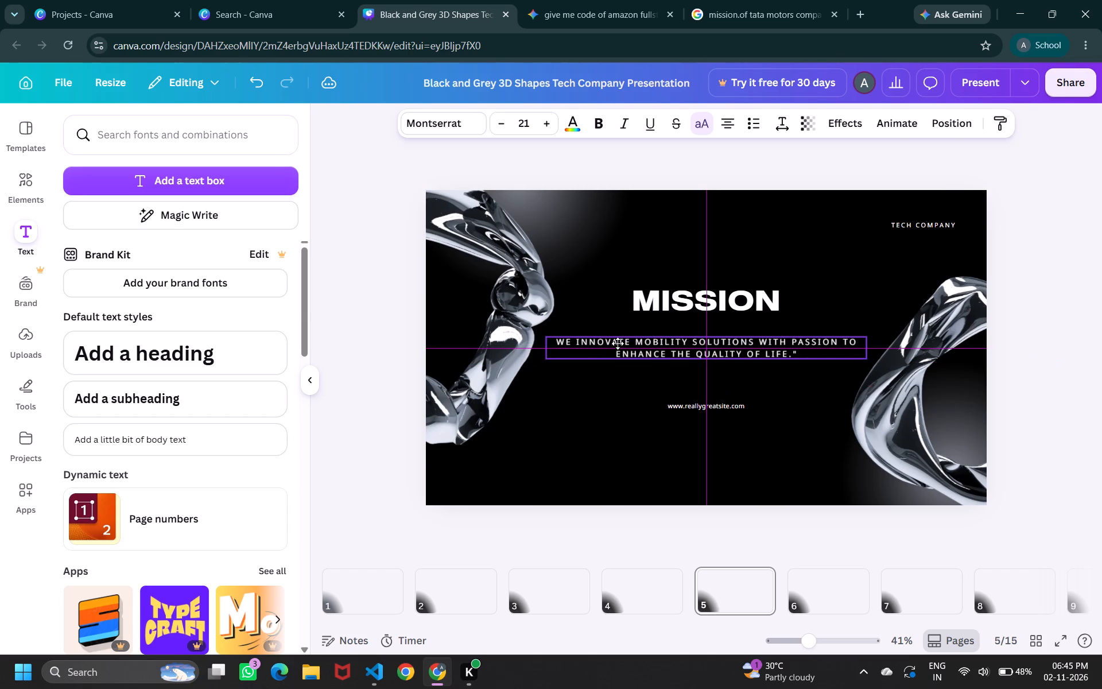
pyautogui.moveTo(618, 343); pyautogui.dragTo(620, 341)
pyautogui.click(630, 429)
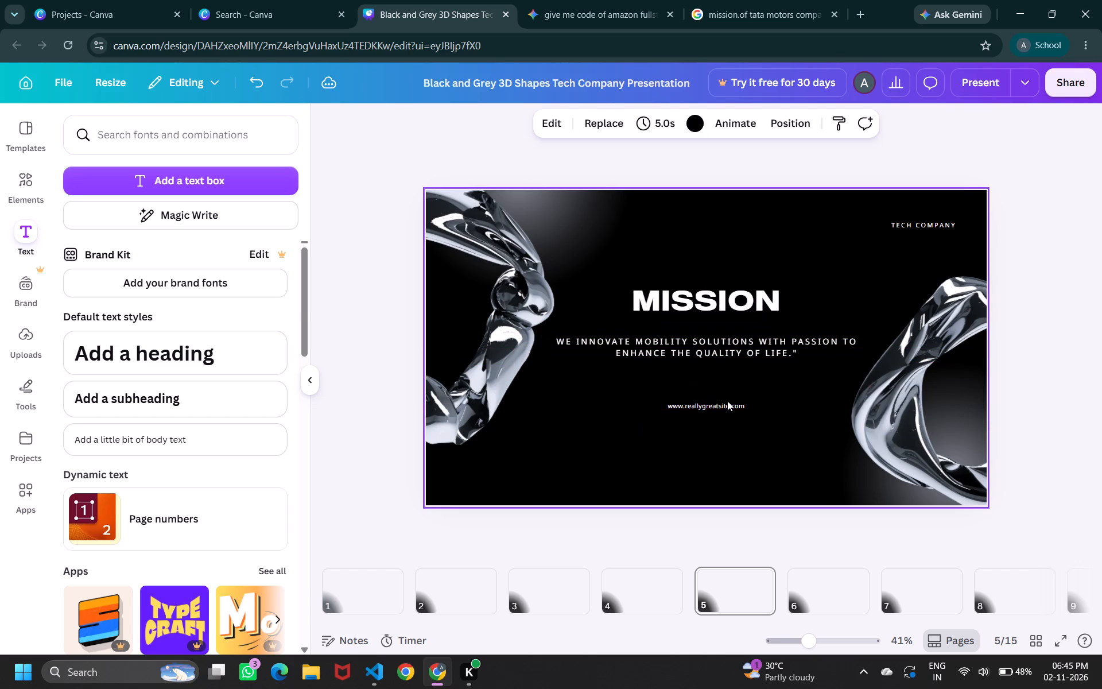
pyautogui.doubleClick(728, 401)
pyautogui.doubleClick(727, 406)
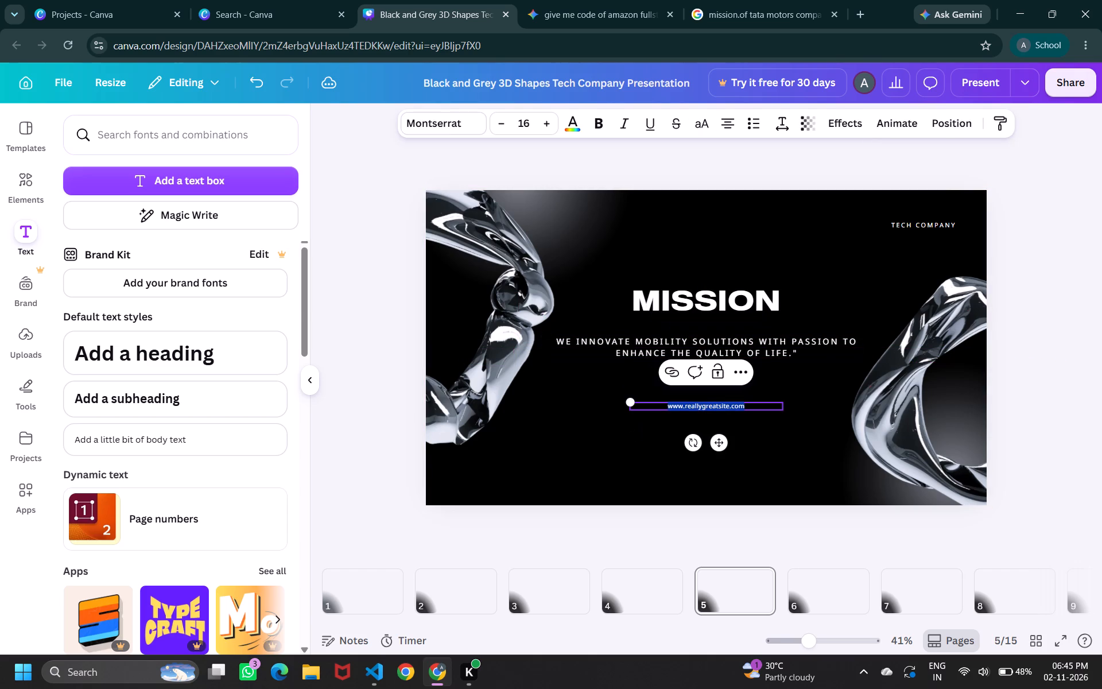
pyautogui.press('BackSpace')
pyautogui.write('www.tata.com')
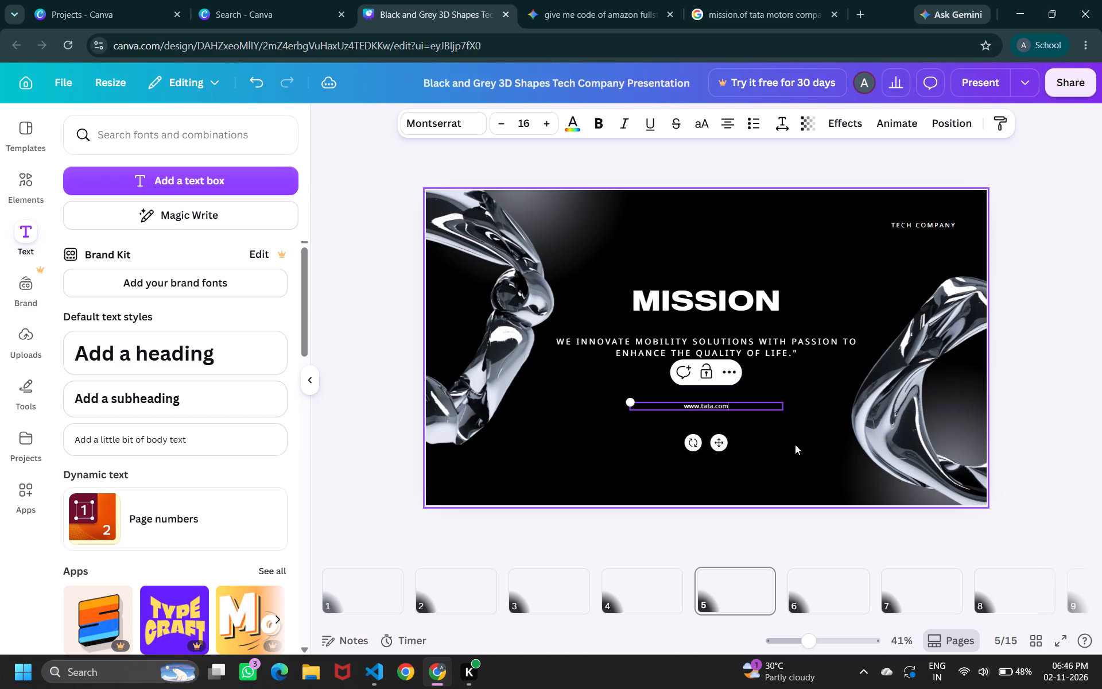
pyautogui.click(795, 444)
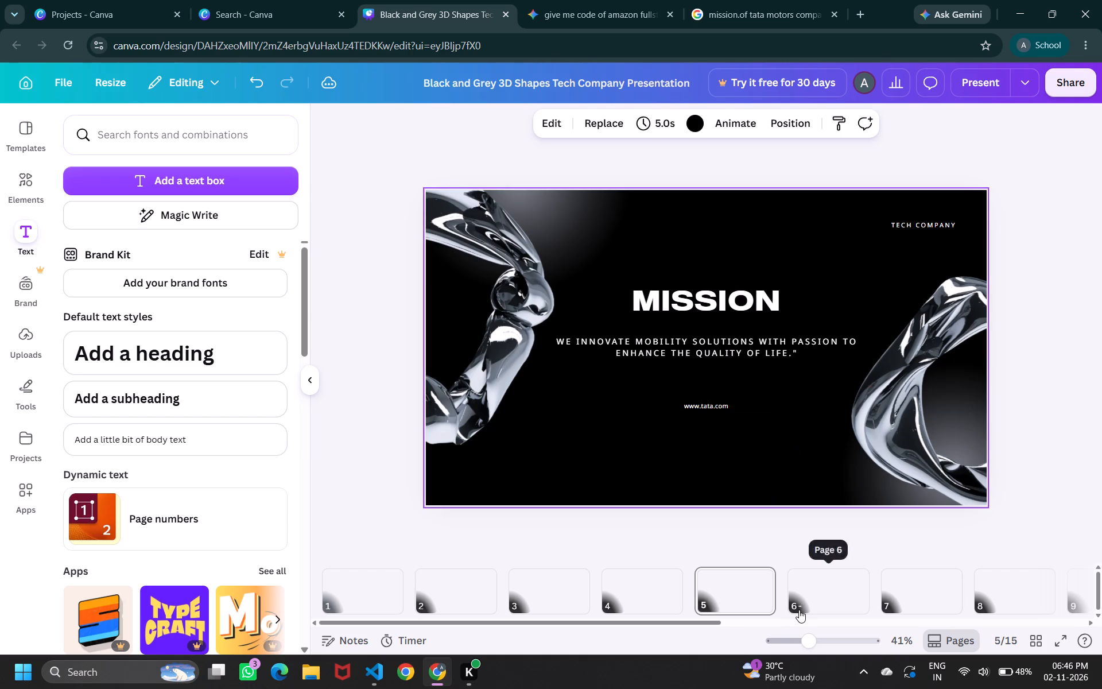
# Move the Founder's circular photo off the TEAM slide on page 6.
pyautogui.click(799, 610)
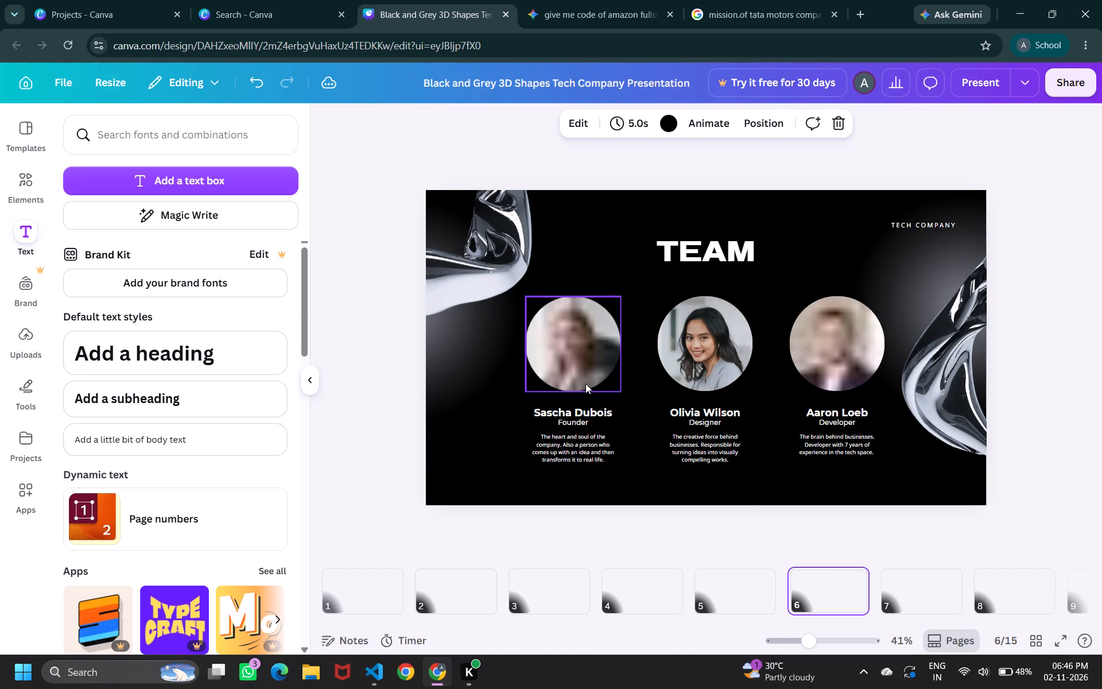
pyautogui.moveTo(585, 384); pyautogui.dragTo(720, 9)
# Search Google for "team member of tata" and read the full AI overview of the company's leadership.
pyautogui.click(720, 9)
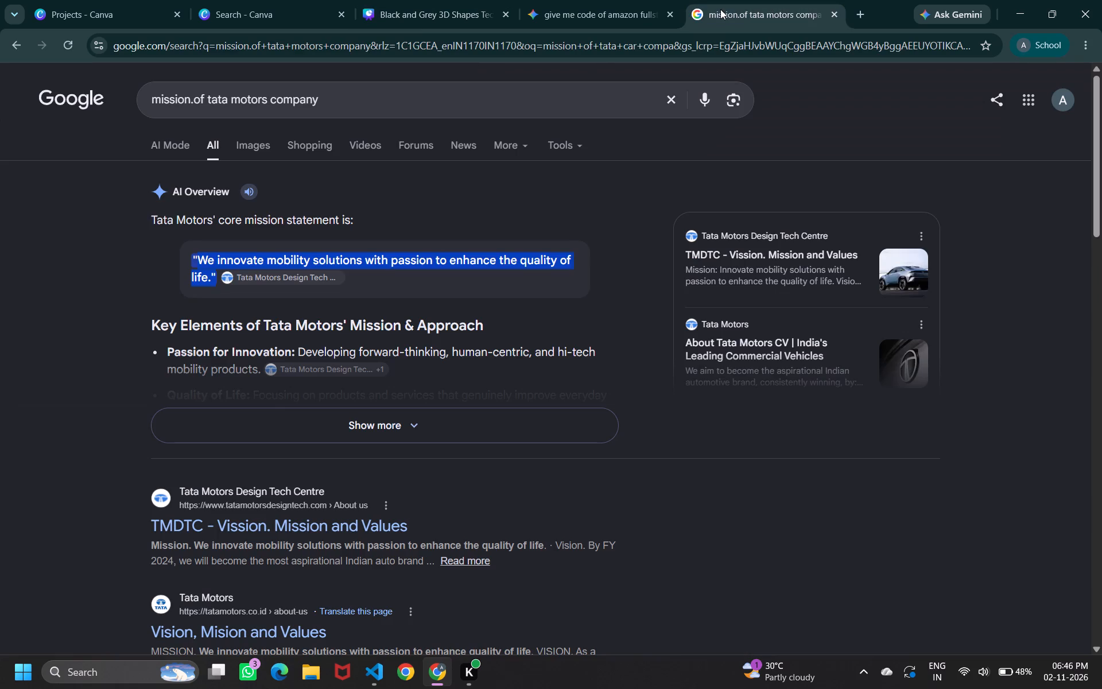
pyautogui.click(417, 110)
pyautogui.press('BackSpace')
pyautogui.press('BackSpace')
pyautogui.press('BackSpace')
pyautogui.press('BackSpace')
pyautogui.press('BackSpace')
pyautogui.press('BackSpace')
pyautogui.press('BackSpace')
pyautogui.press('BackSpace')
pyautogui.press('BackSpace')
pyautogui.press('BackSpace')
pyautogui.press('BackSpace')
pyautogui.press('BackSpace')
pyautogui.press('BackSpace')
pyautogui.press('BackSpace')
pyautogui.press('BackSpace')
pyautogui.press('BackSpace')
pyautogui.press('BackSpace')
pyautogui.press('BackSpace')
pyautogui.press('BackSpace')
pyautogui.press('BackSpace')
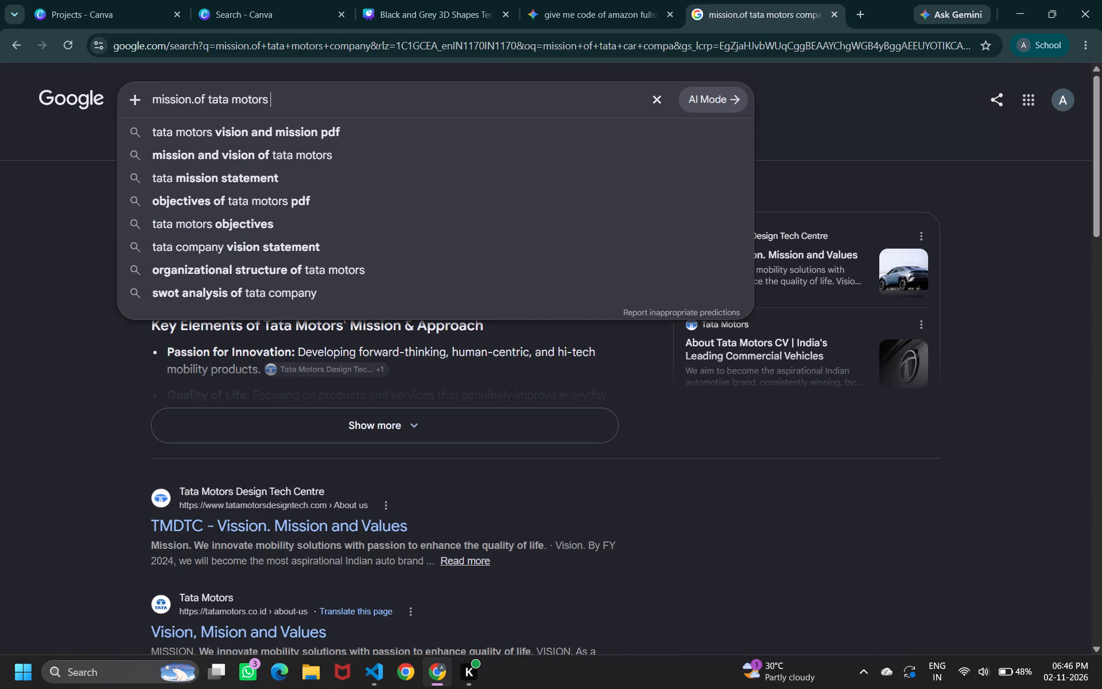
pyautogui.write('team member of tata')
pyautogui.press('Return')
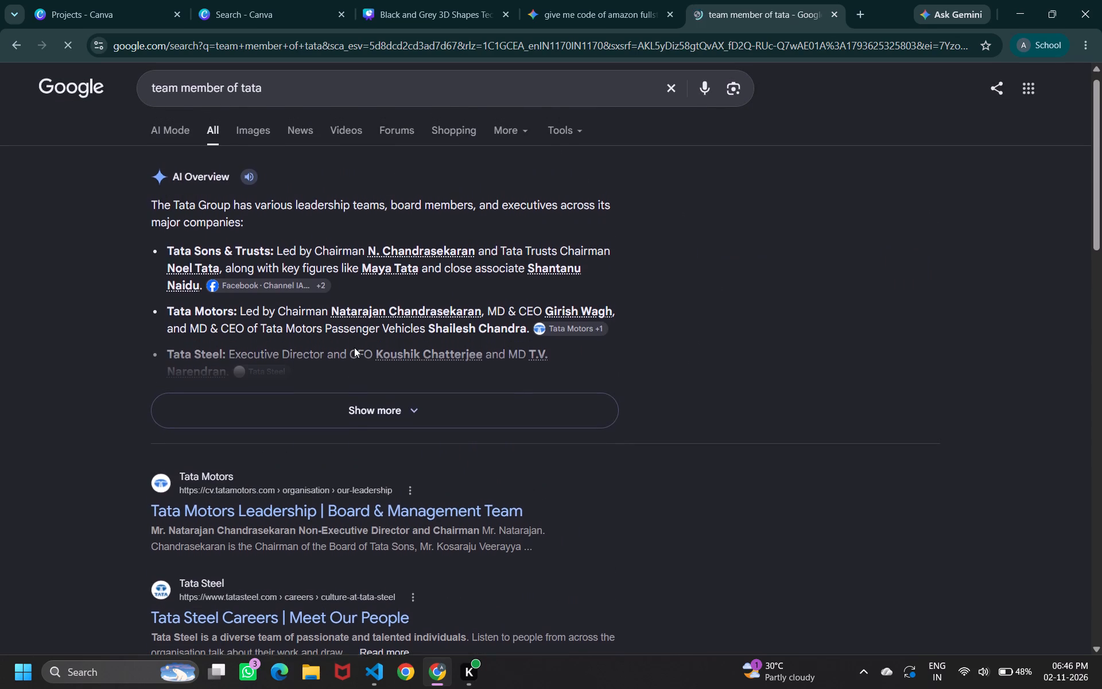
pyautogui.click(333, 409)
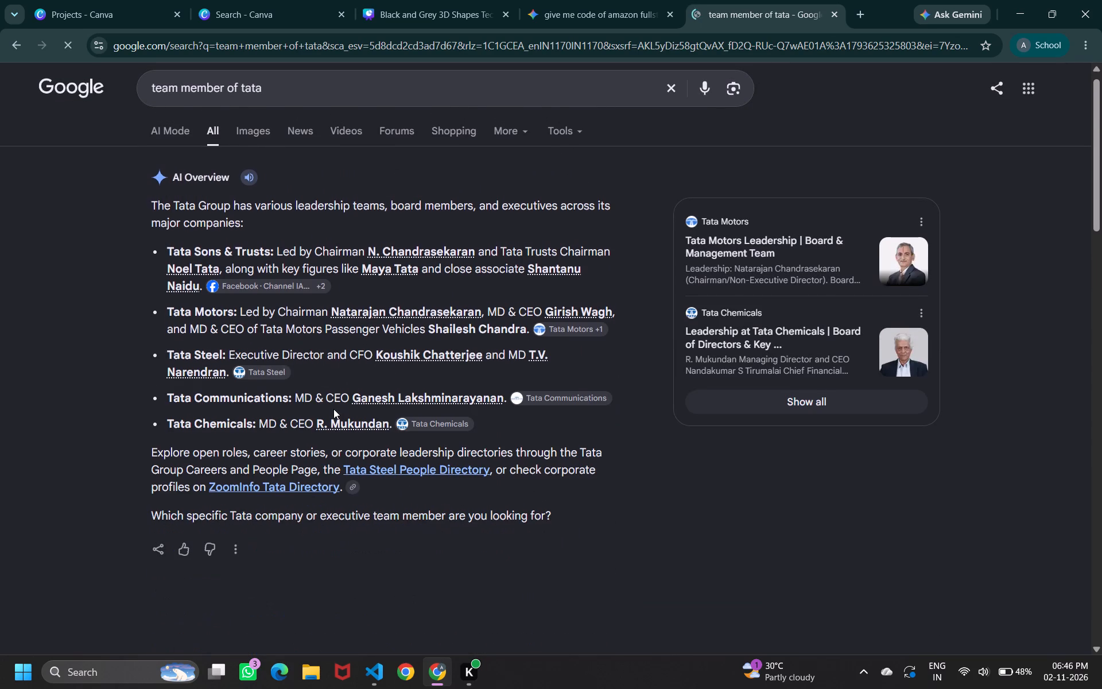
pyautogui.scroll(-1, 333, 409)
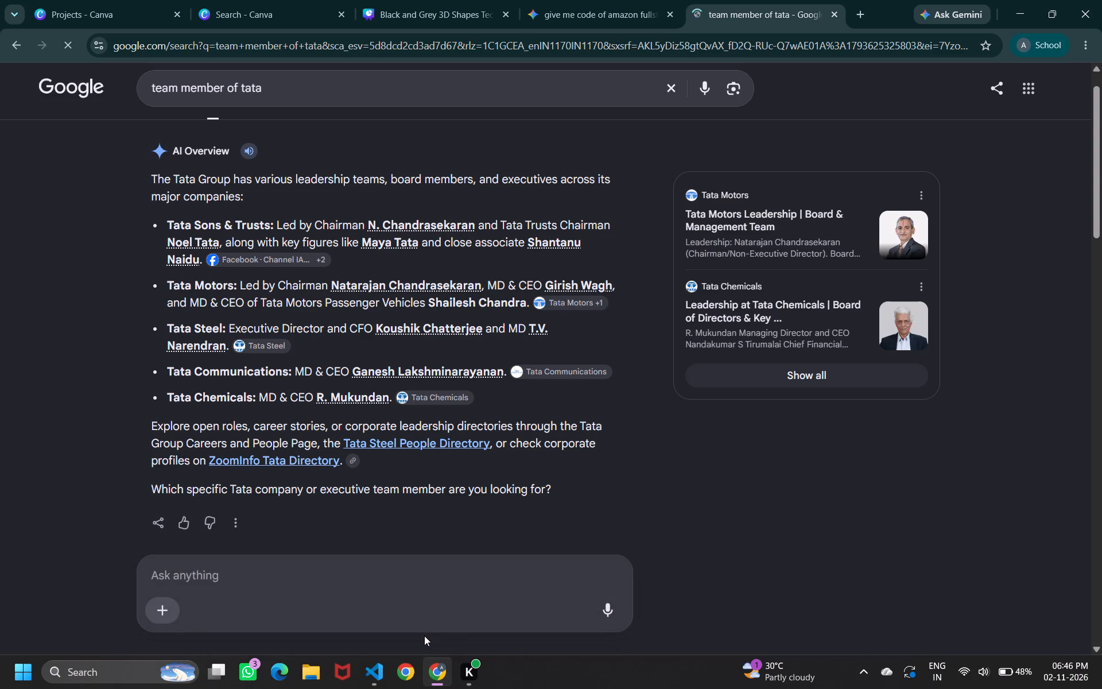
# Back in the presentation, replace the name above Founder on page 6 with "Ratan tata".
pyautogui.click(395, 14)
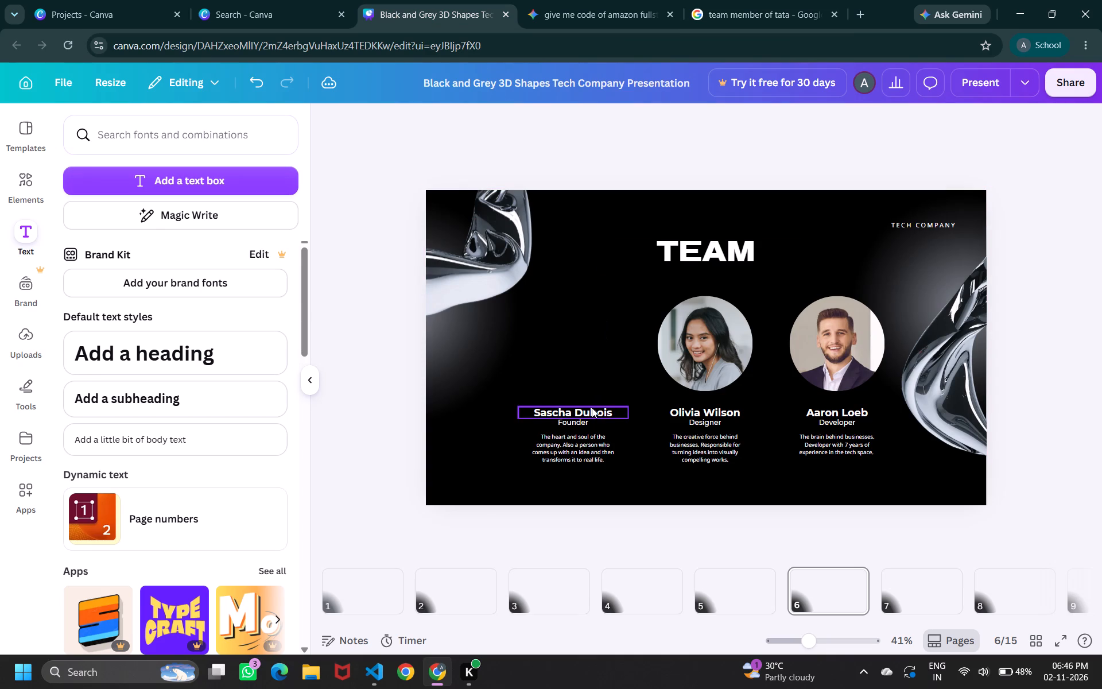
pyautogui.doubleClick(614, 410)
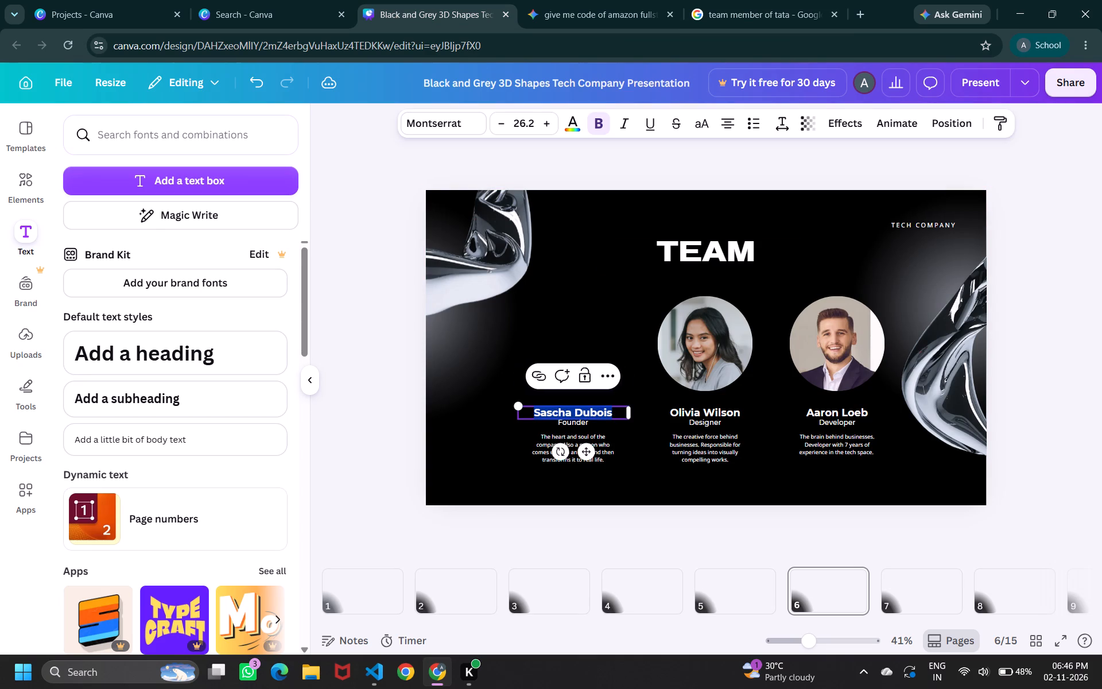
pyautogui.press('BackSpace')
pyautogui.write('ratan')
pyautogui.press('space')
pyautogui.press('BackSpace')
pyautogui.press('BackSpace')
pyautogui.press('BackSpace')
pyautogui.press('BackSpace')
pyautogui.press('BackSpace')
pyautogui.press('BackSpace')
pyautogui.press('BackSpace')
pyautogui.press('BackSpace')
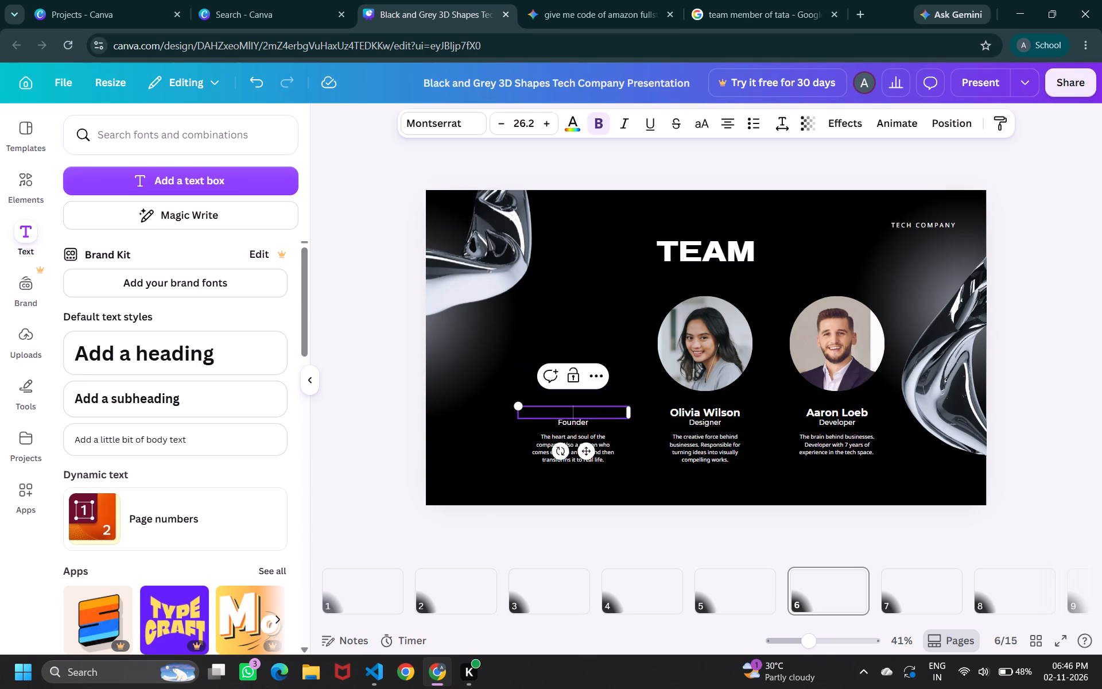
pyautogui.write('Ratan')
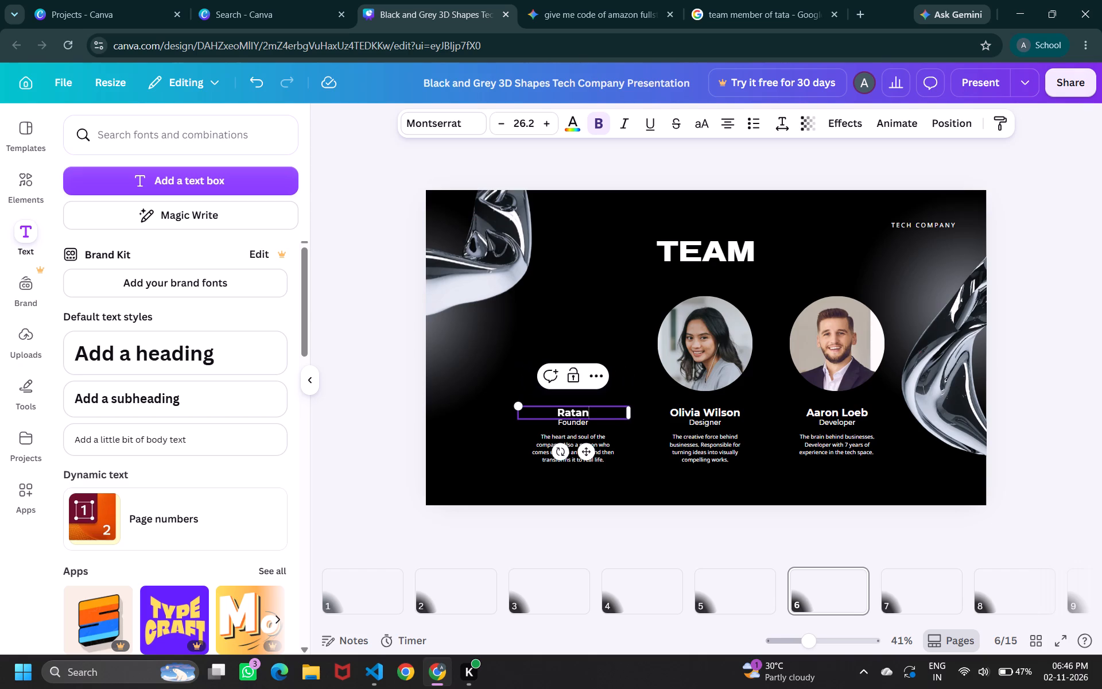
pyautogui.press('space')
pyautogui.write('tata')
pyautogui.click(639, 297)
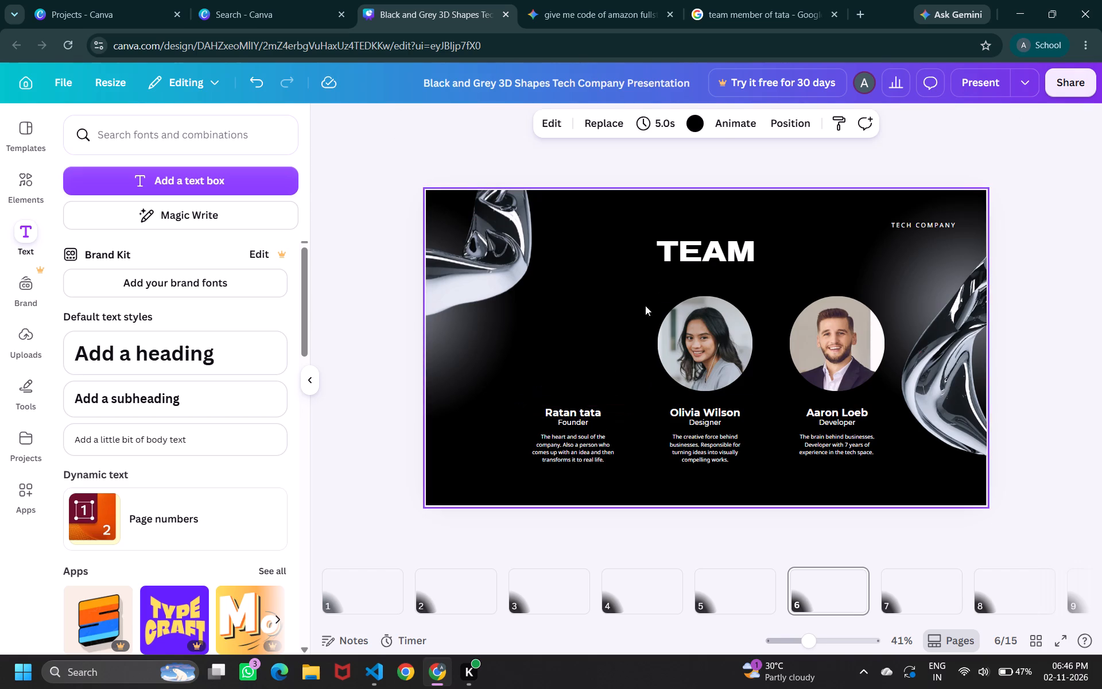
# Replace the name above Designer on the TEAM slide with the new designer's full name.
pyautogui.doubleClick(716, 412)
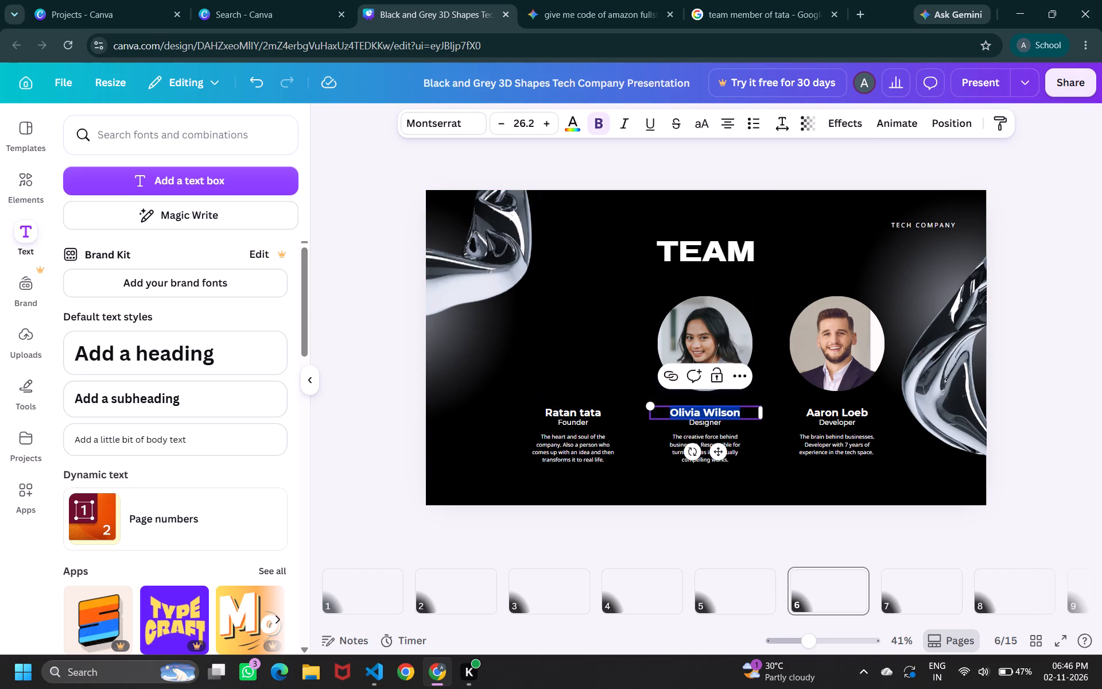
pyautogui.click(744, 412)
pyautogui.press('BackSpace')
pyautogui.press('BackSpace')
pyautogui.press('BackSpace')
pyautogui.press('BackSpace')
pyautogui.press('BackSpace')
pyautogui.press('BackSpace')
pyautogui.press('BackSpace')
pyautogui.press('BackSpace')
pyautogui.press('BackSpace')
pyautogui.press('BackSpace')
pyautogui.press('BackSpace')
pyautogui.press('BackSpace')
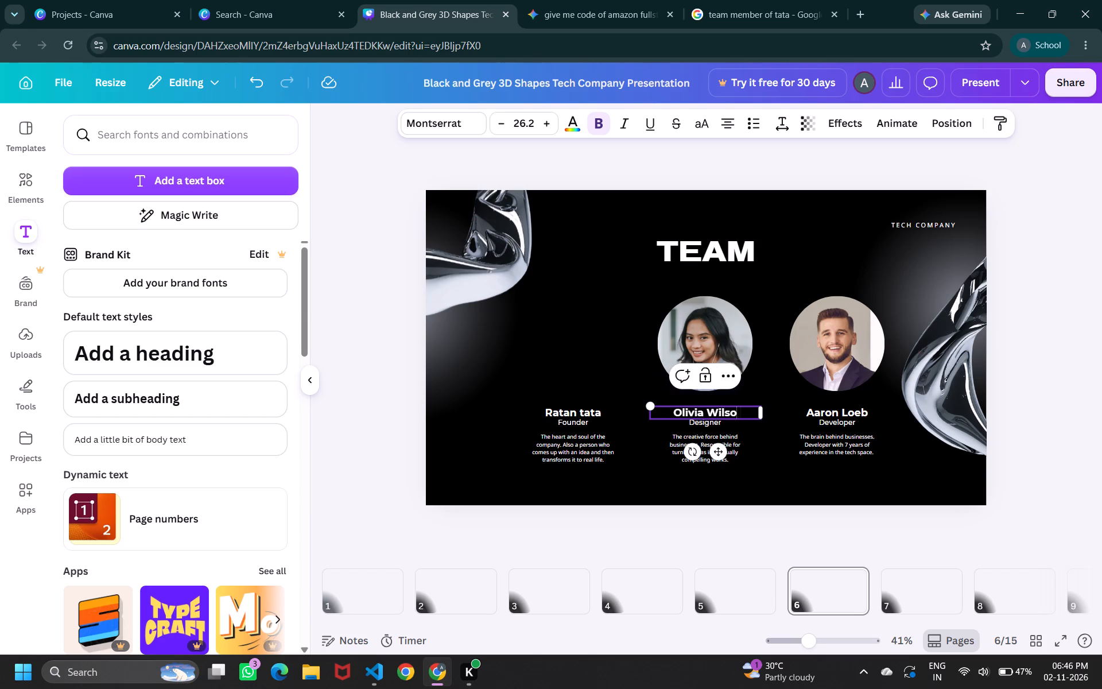
pyautogui.press('BackSpace')
pyautogui.press('BackSpace')
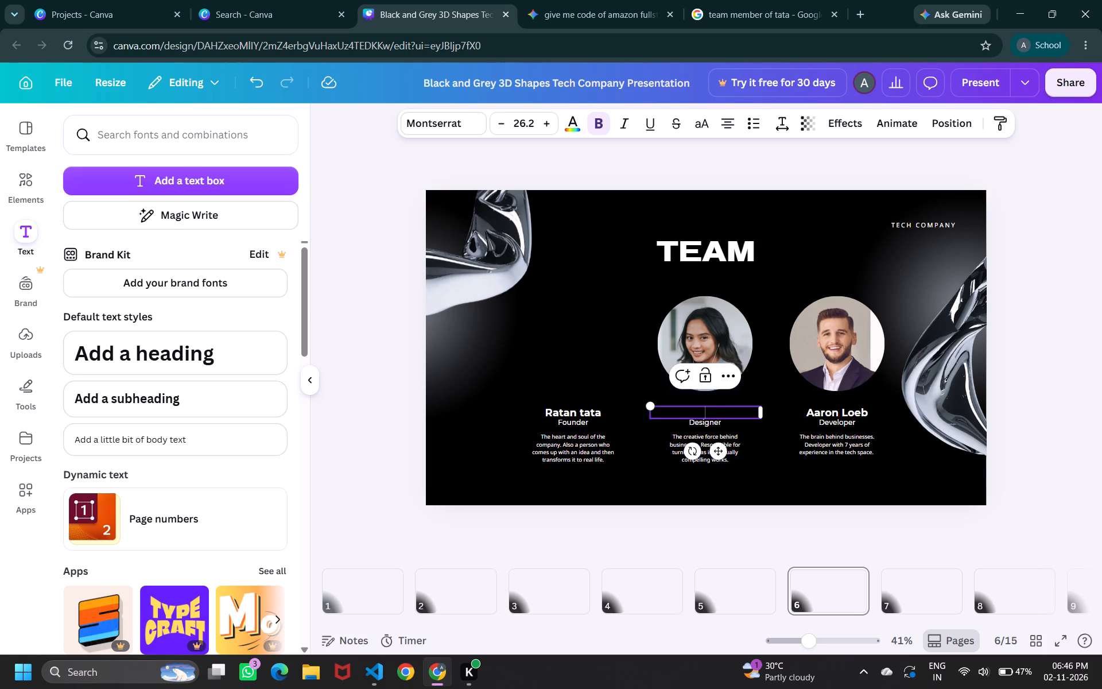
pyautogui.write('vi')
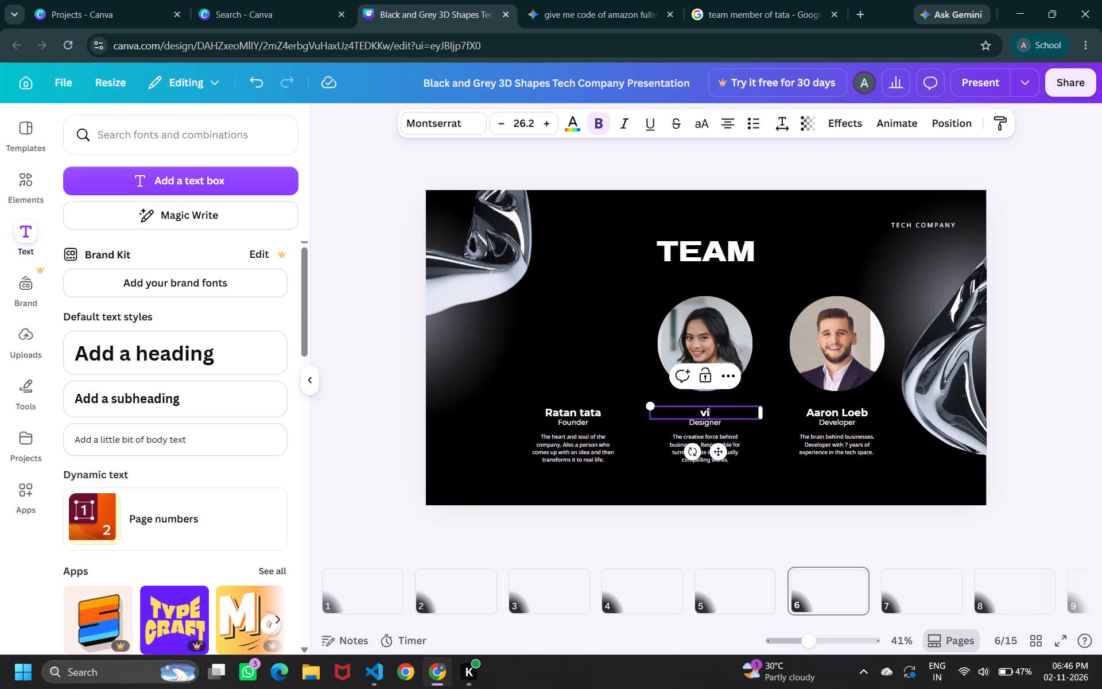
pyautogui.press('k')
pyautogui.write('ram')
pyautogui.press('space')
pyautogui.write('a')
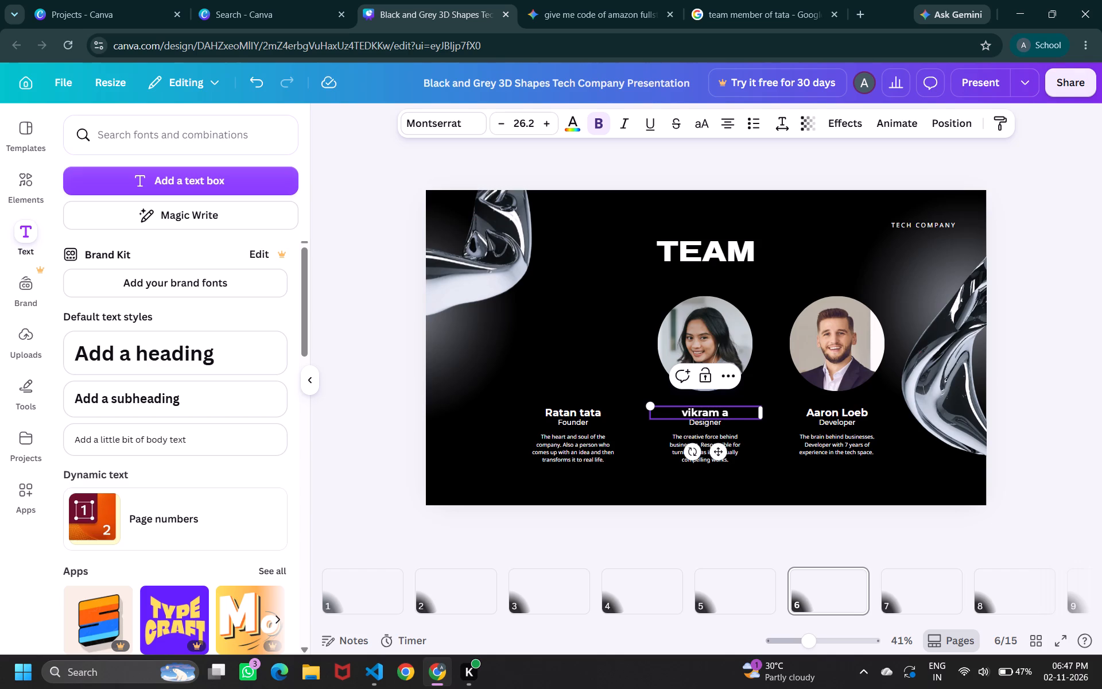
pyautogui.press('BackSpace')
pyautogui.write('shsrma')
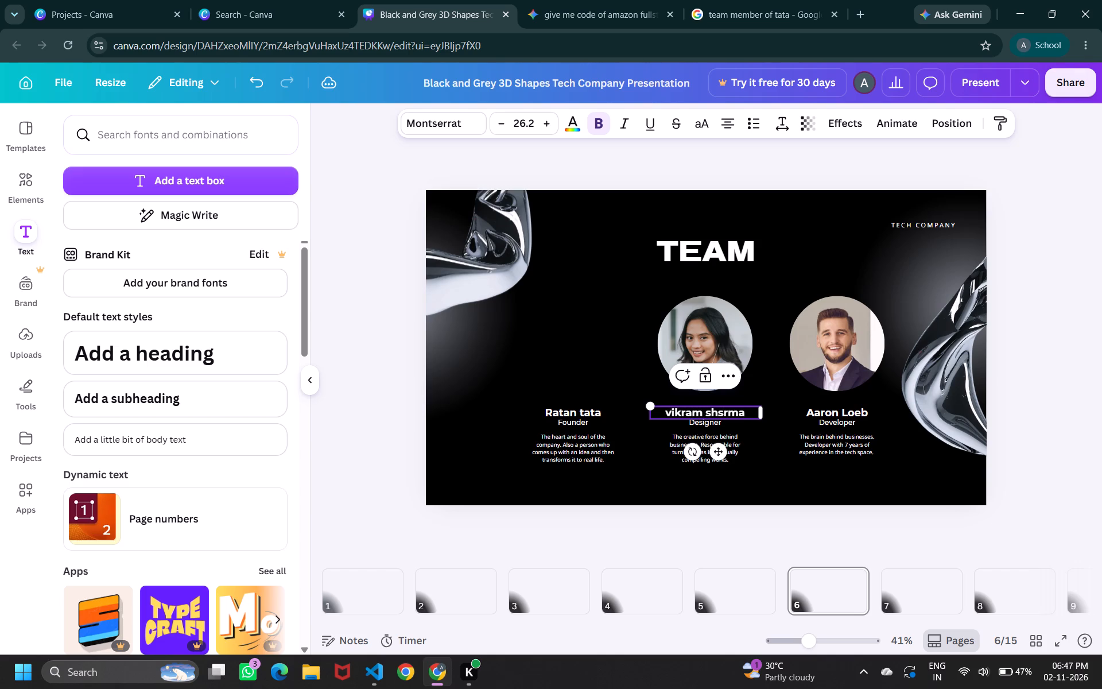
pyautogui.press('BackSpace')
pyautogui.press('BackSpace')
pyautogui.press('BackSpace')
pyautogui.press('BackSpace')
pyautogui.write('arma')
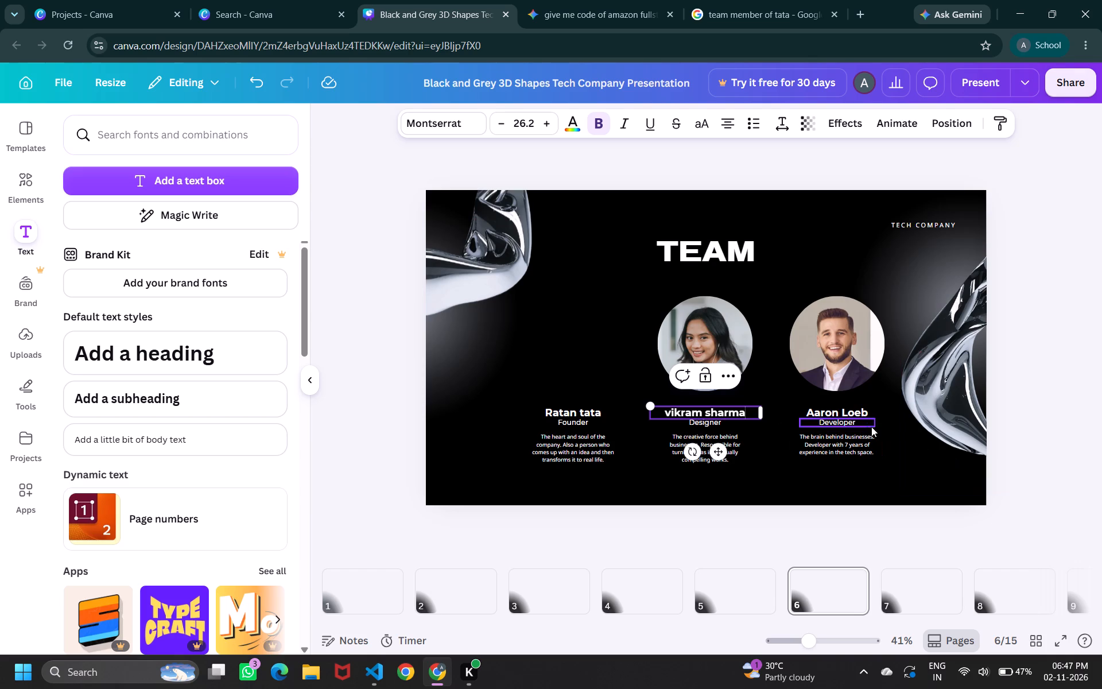
# Replace the name above Developer on the TEAM slide with the new developer's full name.
pyautogui.click(860, 416)
pyautogui.doubleClick(860, 416)
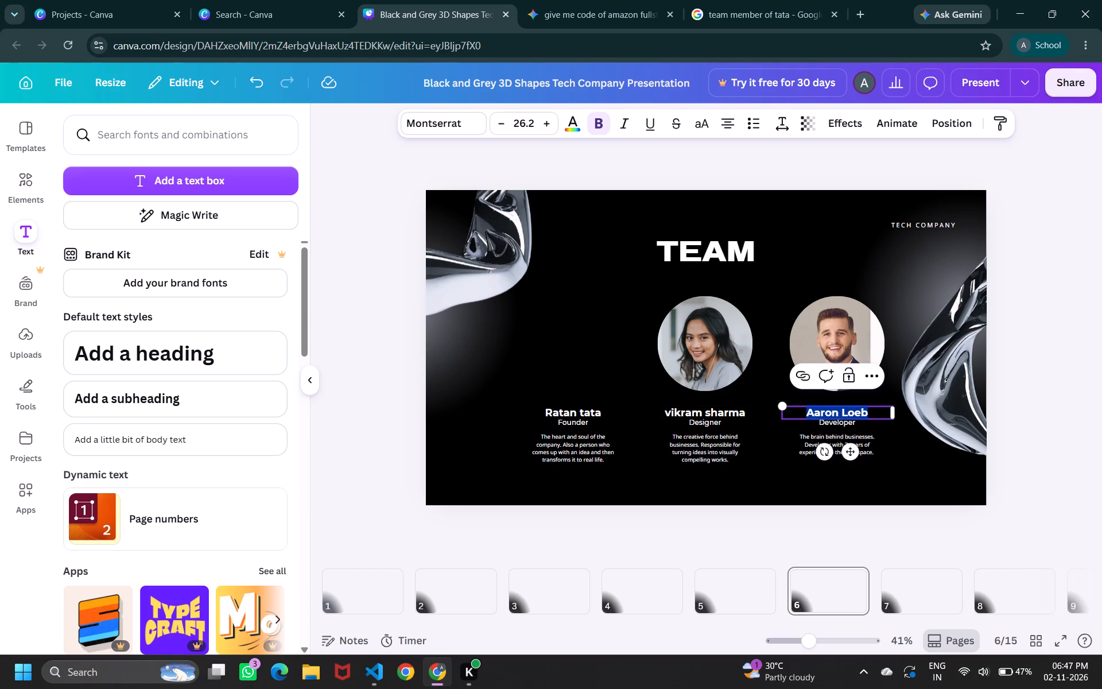
pyautogui.press('BackSpace')
pyautogui.click(860, 416)
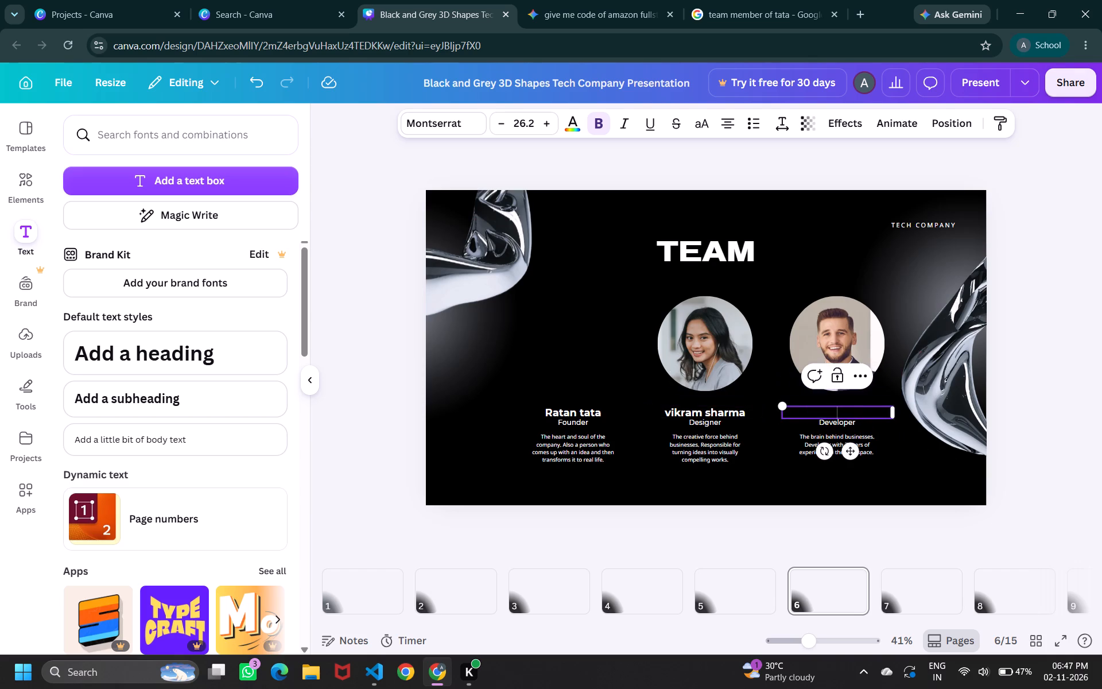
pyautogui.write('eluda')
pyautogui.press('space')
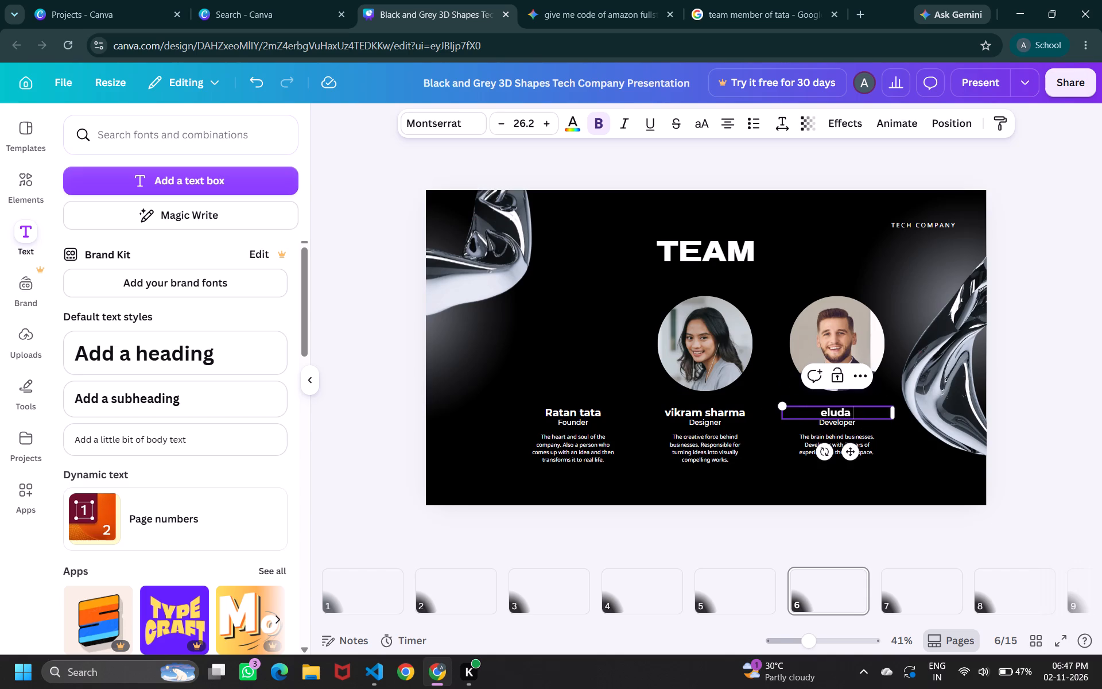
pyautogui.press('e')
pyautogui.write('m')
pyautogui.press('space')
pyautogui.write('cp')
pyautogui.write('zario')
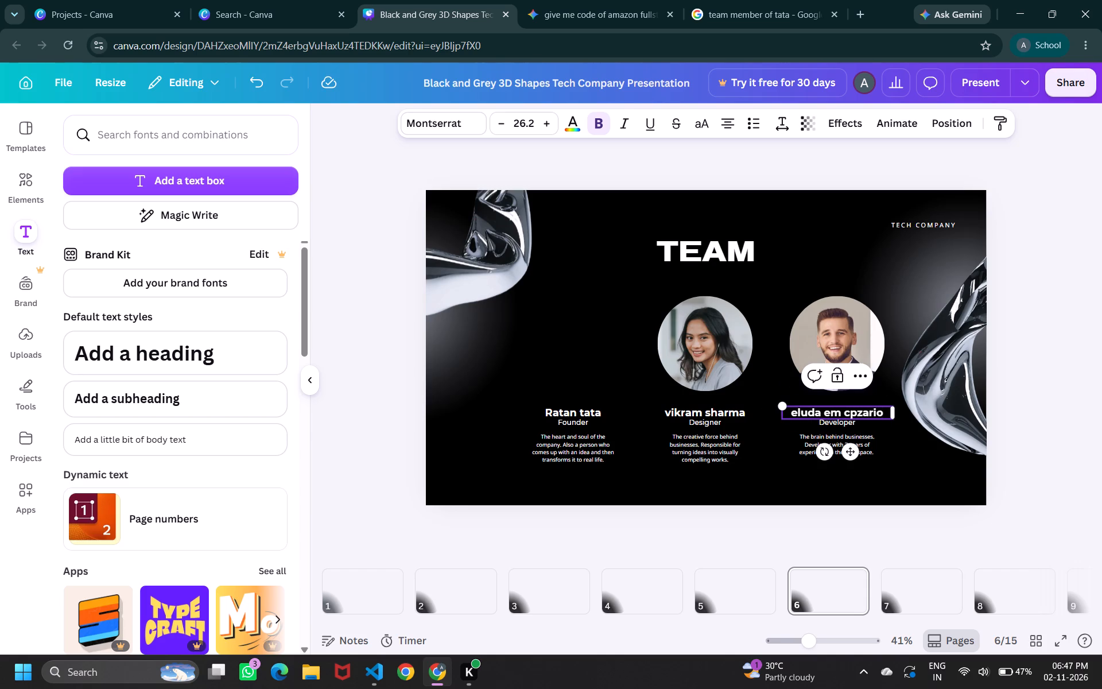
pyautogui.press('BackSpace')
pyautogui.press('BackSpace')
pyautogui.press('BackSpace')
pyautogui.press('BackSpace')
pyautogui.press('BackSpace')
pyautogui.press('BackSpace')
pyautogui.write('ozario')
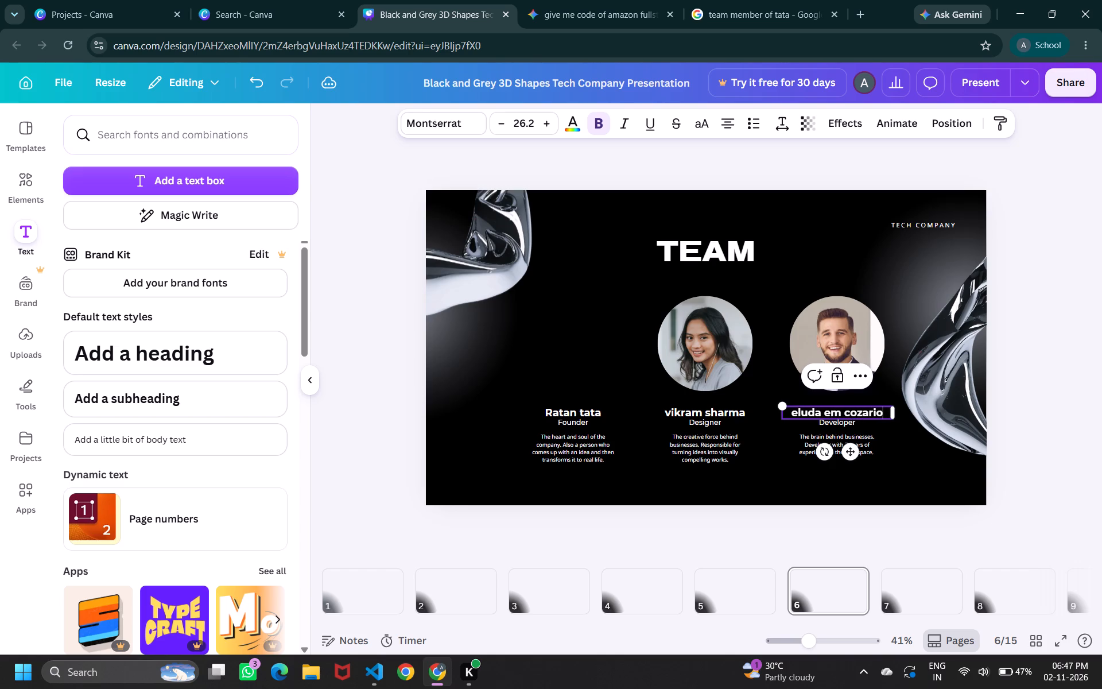
pyautogui.click(828, 258)
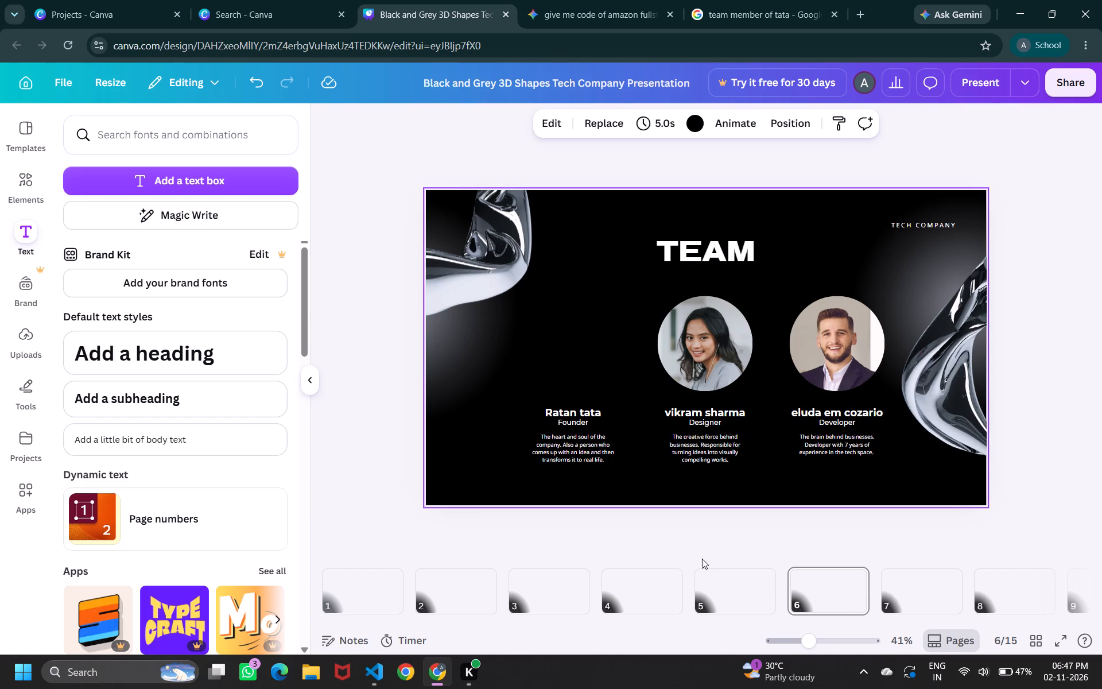
# Go to page 7, the MARKET OVERVIEW slide.
pyautogui.click(897, 578)
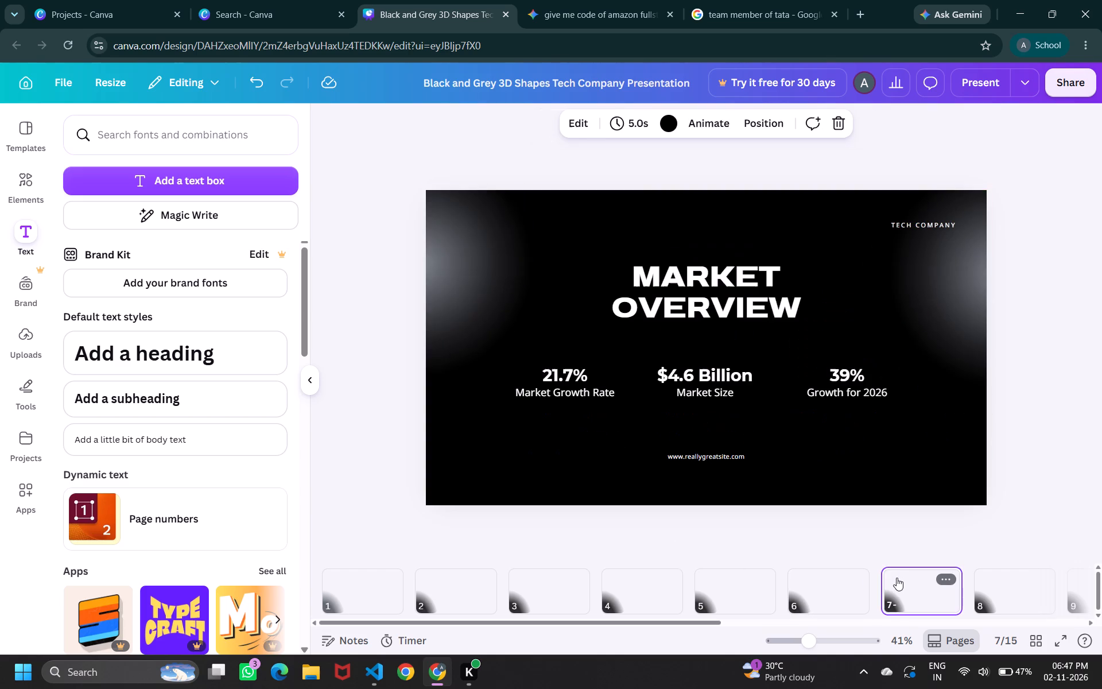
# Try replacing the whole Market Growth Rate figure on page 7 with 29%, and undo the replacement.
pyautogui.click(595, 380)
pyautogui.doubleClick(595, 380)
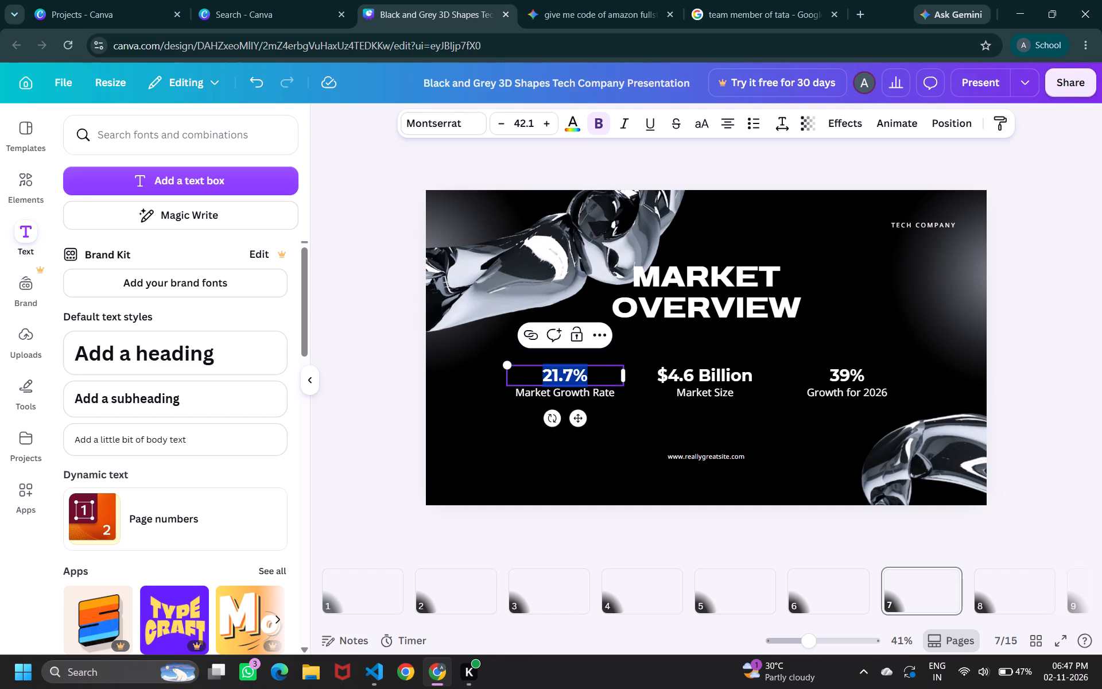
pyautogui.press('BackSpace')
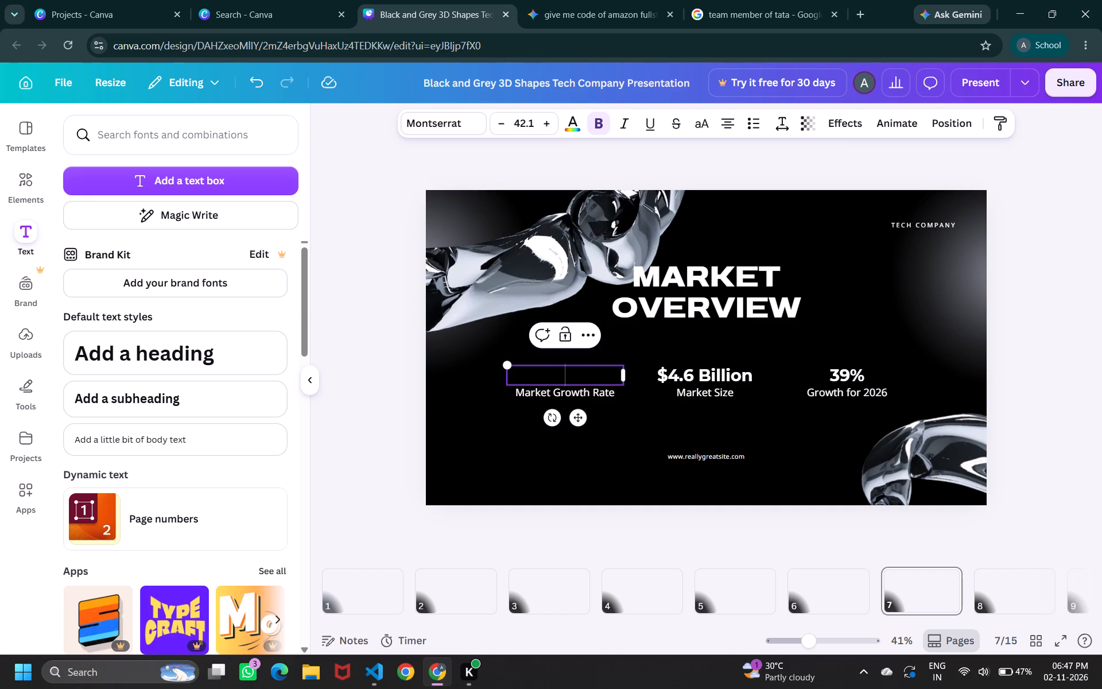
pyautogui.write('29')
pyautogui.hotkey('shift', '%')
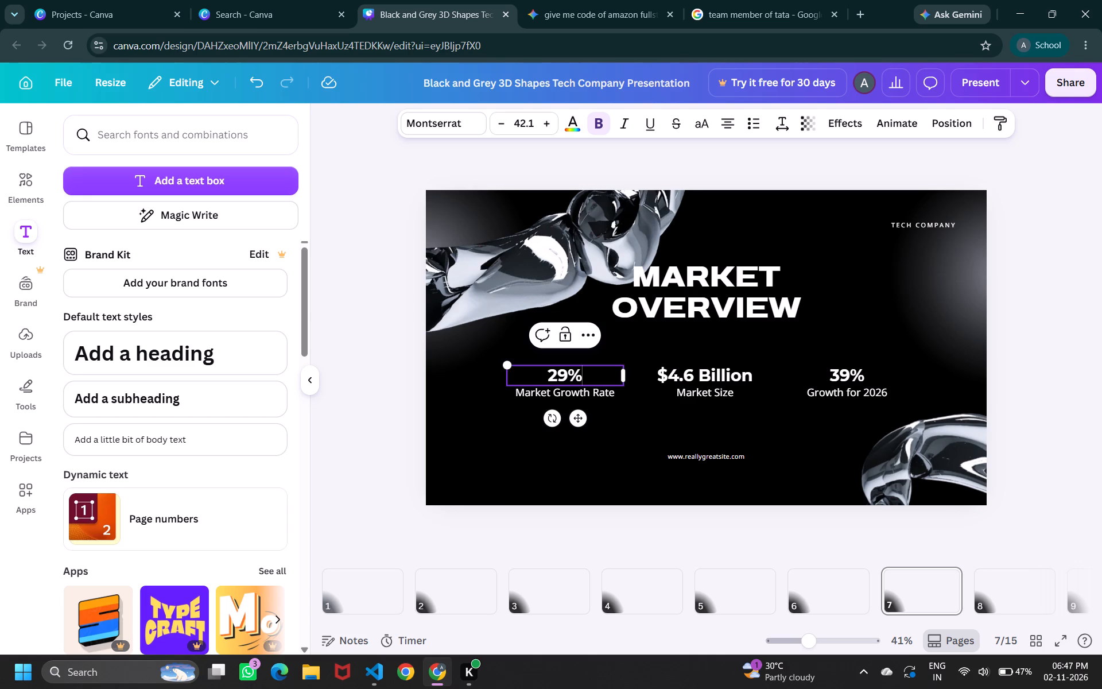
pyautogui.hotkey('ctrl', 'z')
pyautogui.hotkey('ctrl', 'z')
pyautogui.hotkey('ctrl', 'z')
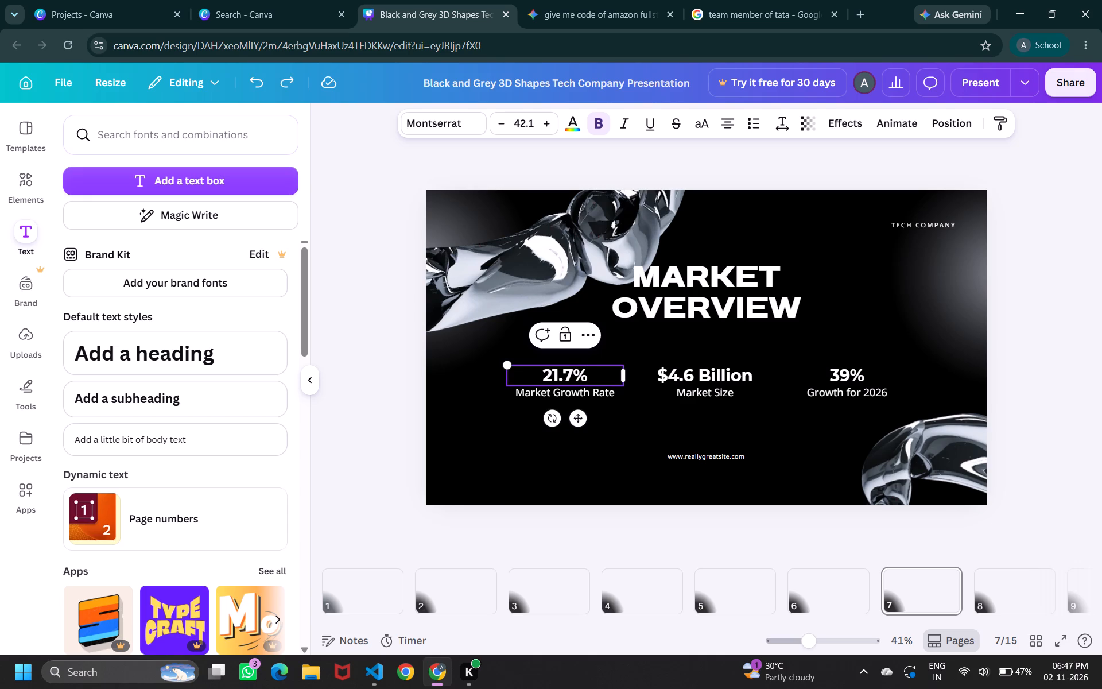
# Change the Market Growth Rate figure on the MARKET OVERVIEW slide to 29.7%.
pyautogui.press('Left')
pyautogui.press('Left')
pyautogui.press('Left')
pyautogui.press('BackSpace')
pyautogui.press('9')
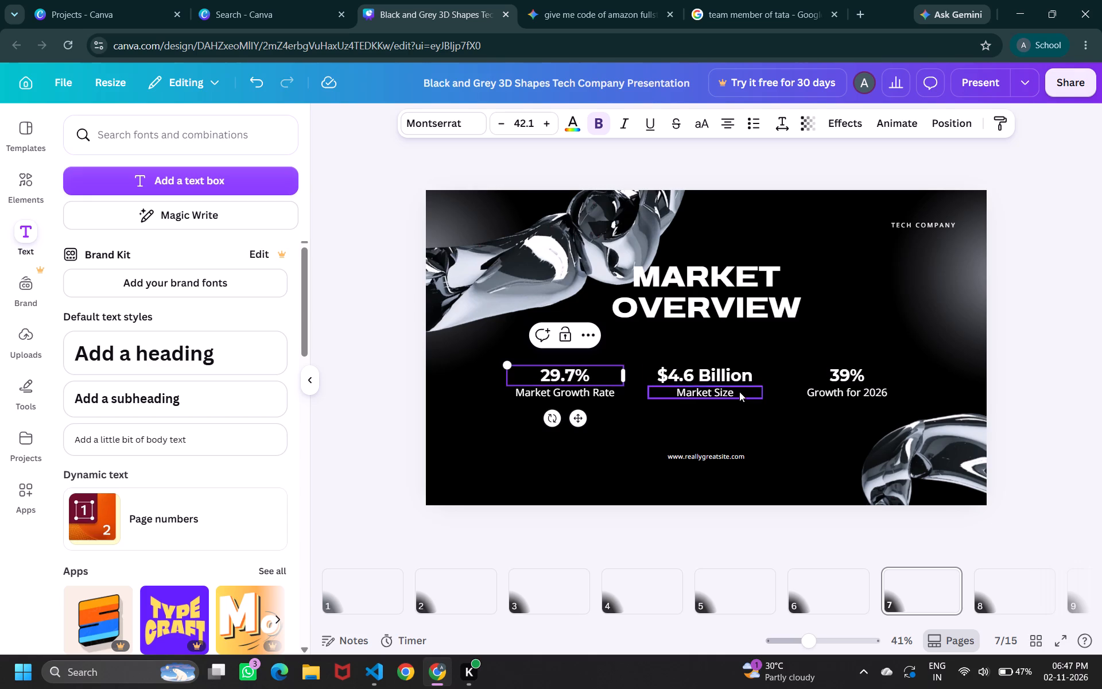
# Change the Market Size figure on the MARKET OVERVIEW slide to $4.99 Billion.
pyautogui.click(715, 376)
pyautogui.doubleClick(715, 376)
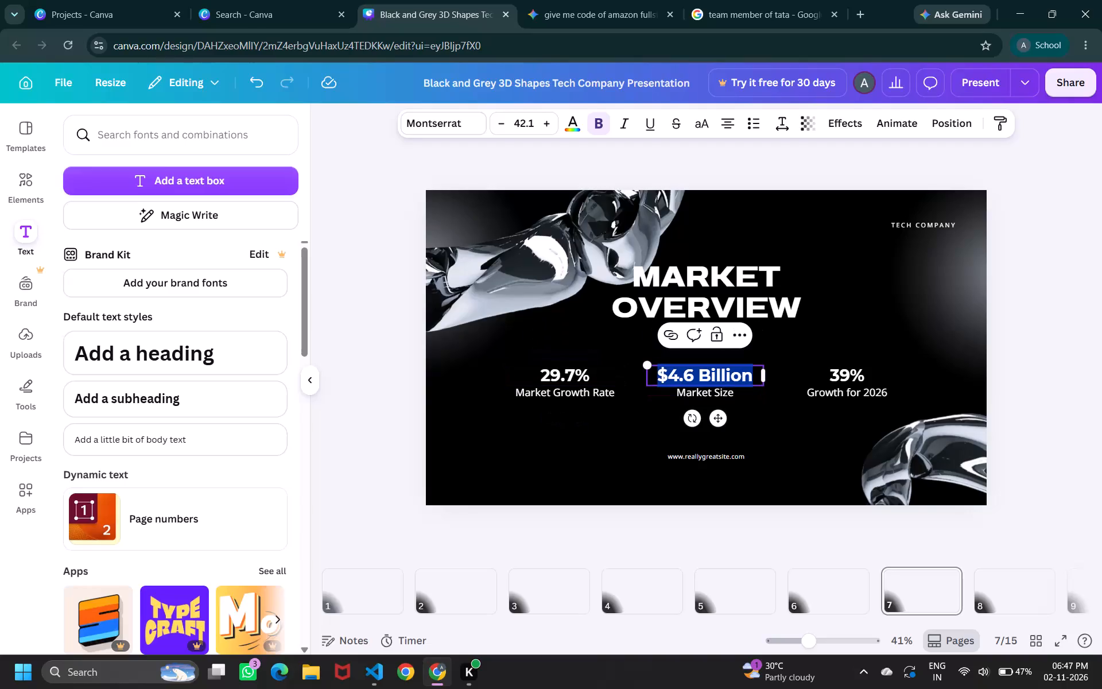
pyautogui.press('Left')
pyautogui.press('Left')
pyautogui.press('Left')
pyautogui.press('Right')
pyautogui.press('Right')
pyautogui.press('Right')
pyautogui.press('Right')
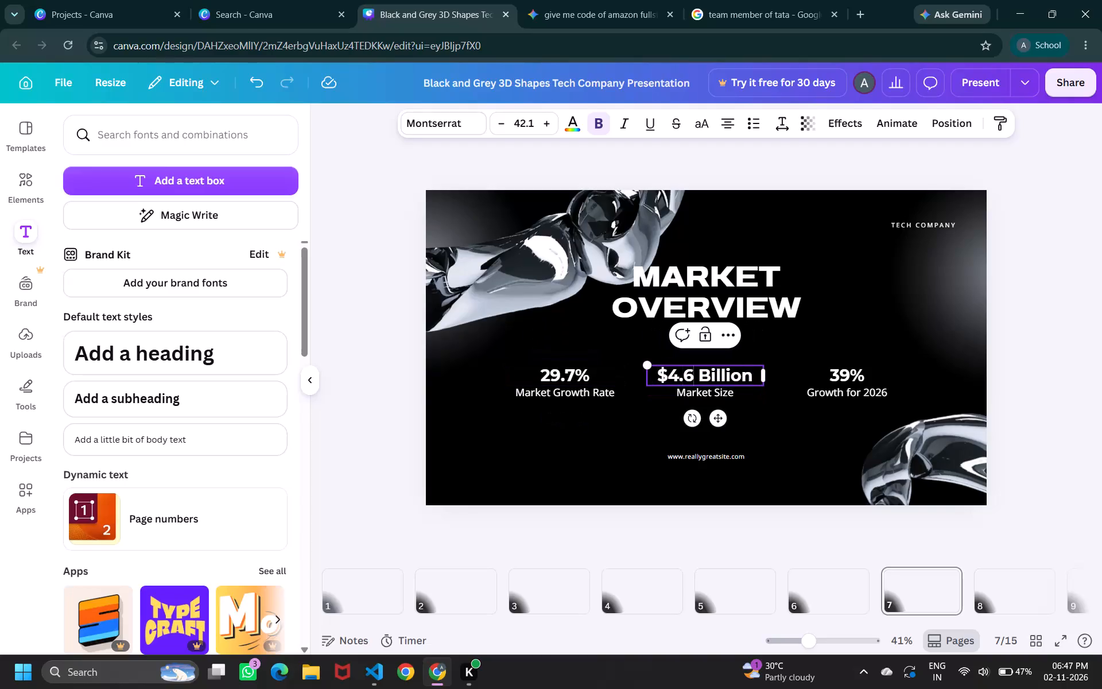
pyautogui.press('BackSpace')
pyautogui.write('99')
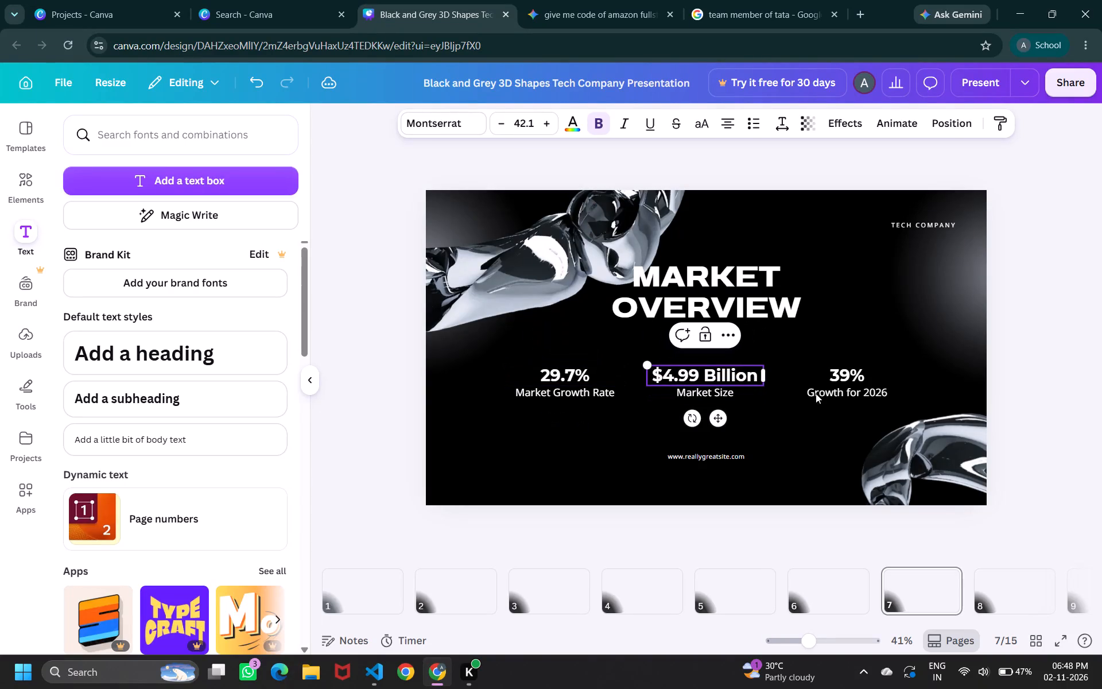
# Replace the Growth for 2026 figure on the MARKET OVERVIEW slide with 15%.
pyautogui.doubleClick(847, 382)
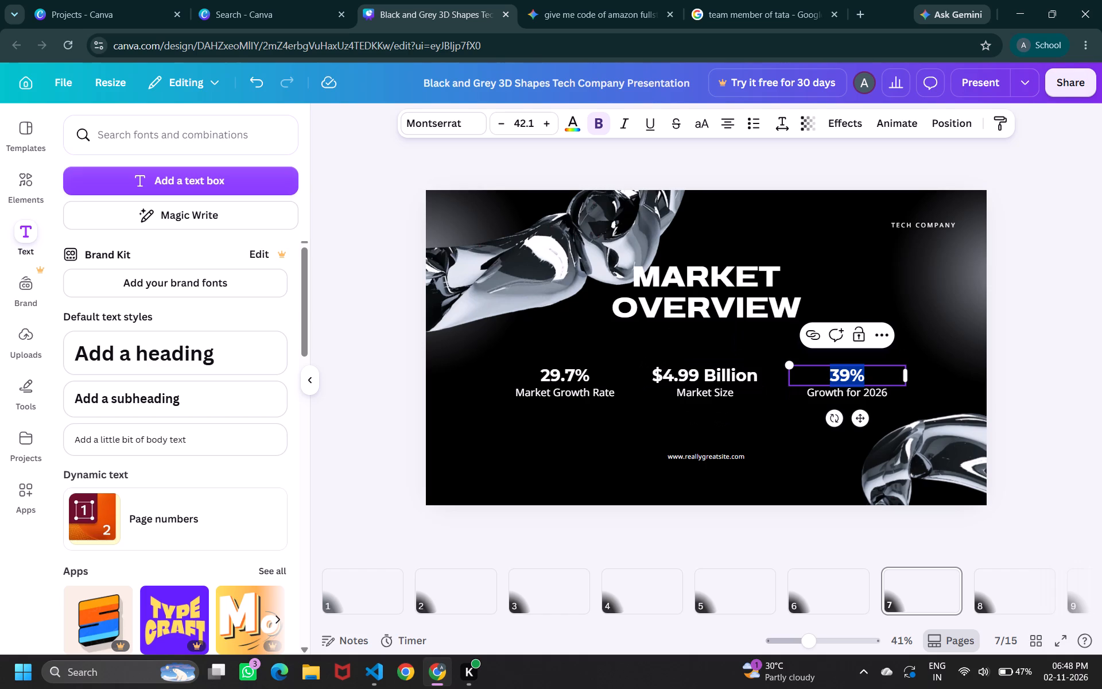
pyautogui.press('Left')
pyautogui.press('BackSpace')
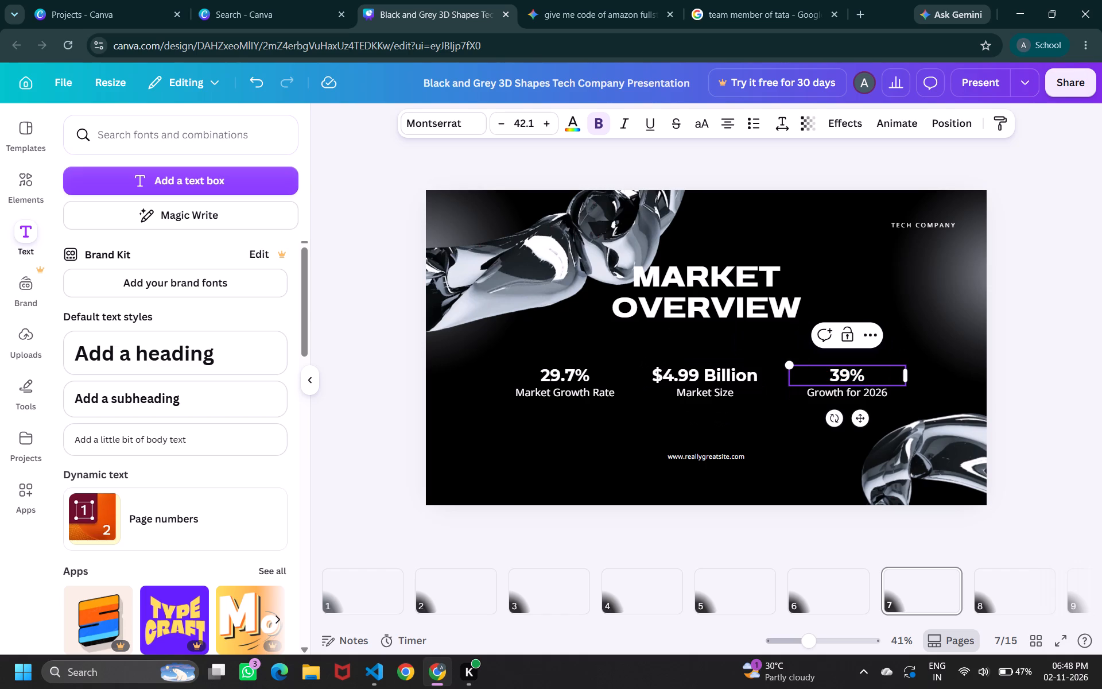
pyautogui.press('BackSpace')
pyautogui.press('Right')
pyautogui.press('Right')
pyautogui.doubleClick(847, 382)
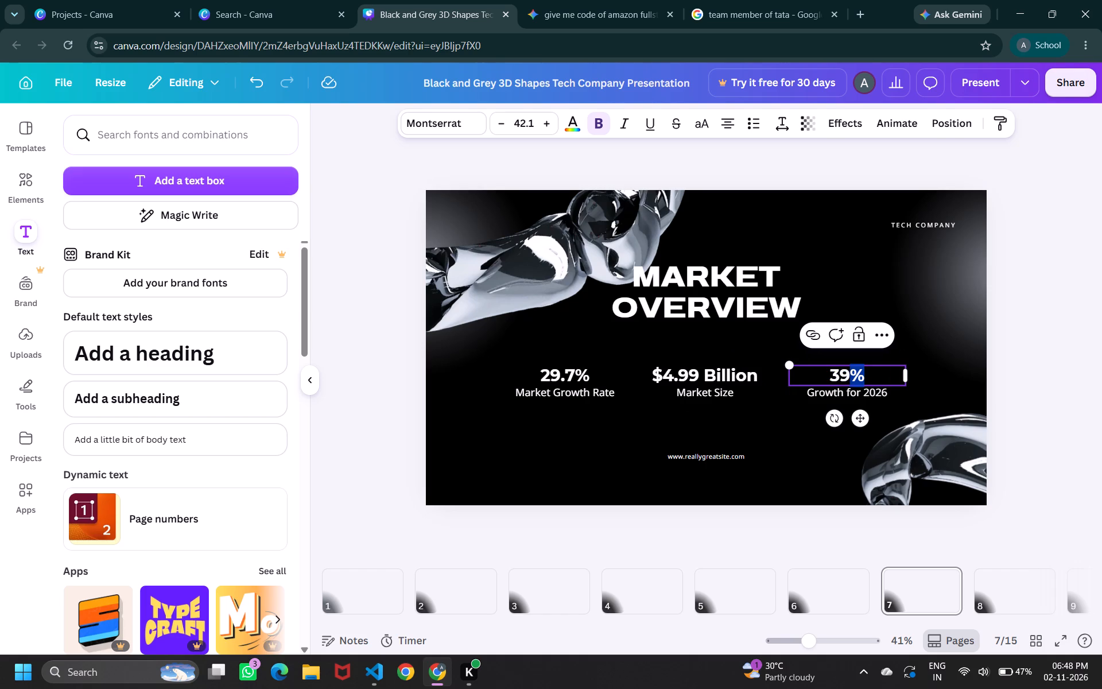
pyautogui.press('BackSpace')
pyautogui.press('BackSpace')
pyautogui.press('BackSpace')
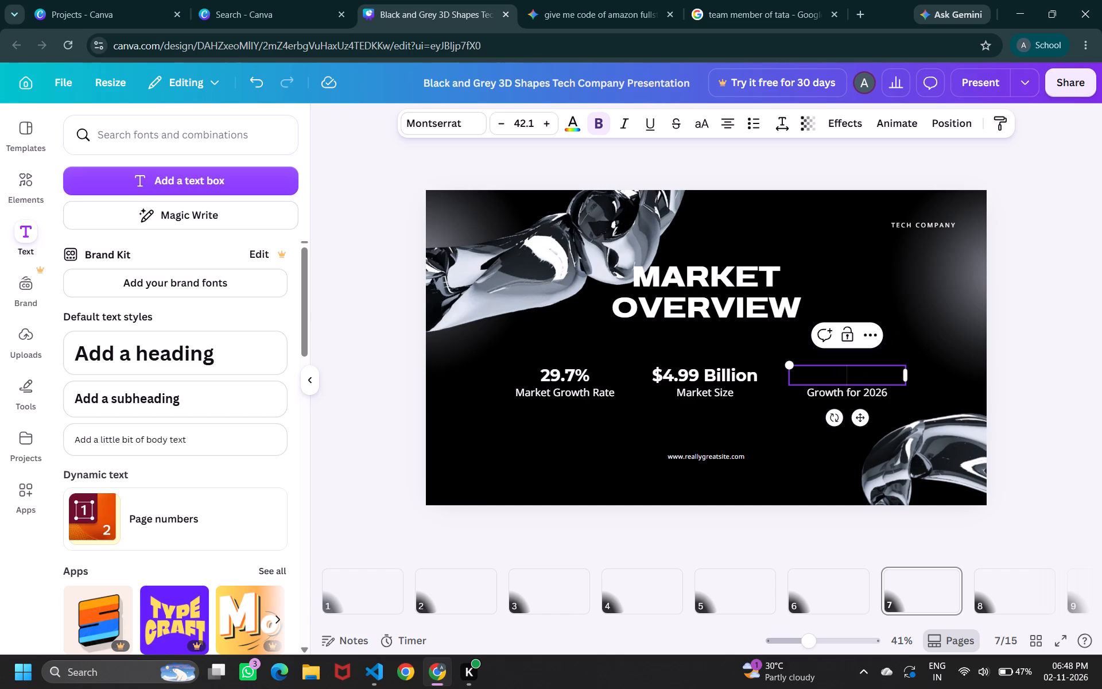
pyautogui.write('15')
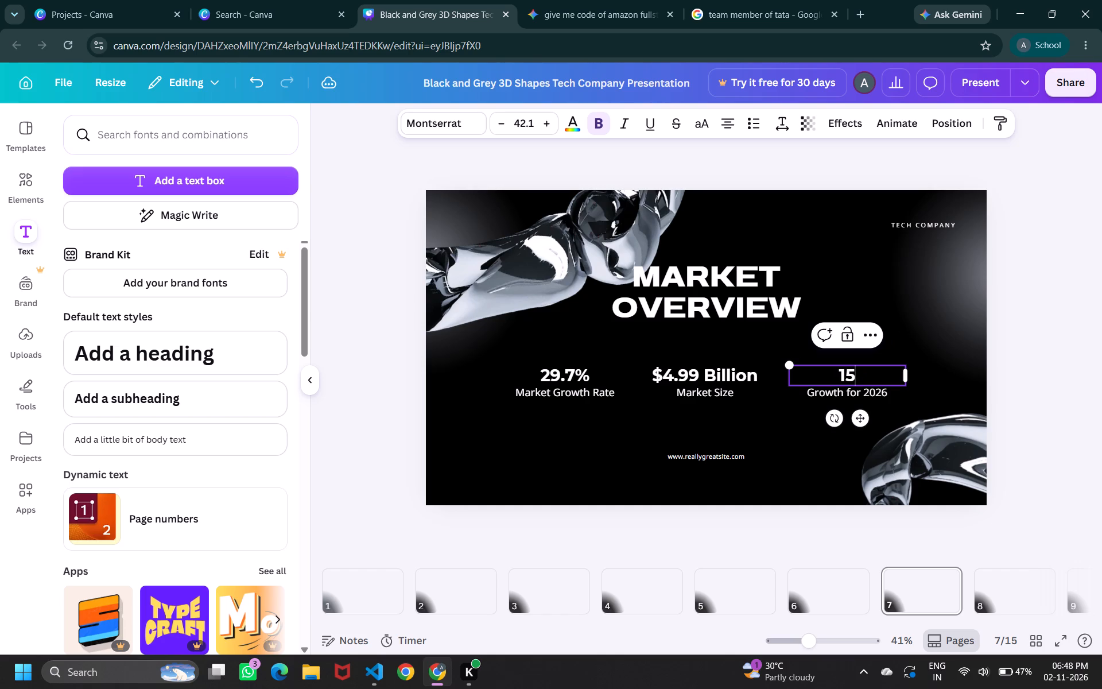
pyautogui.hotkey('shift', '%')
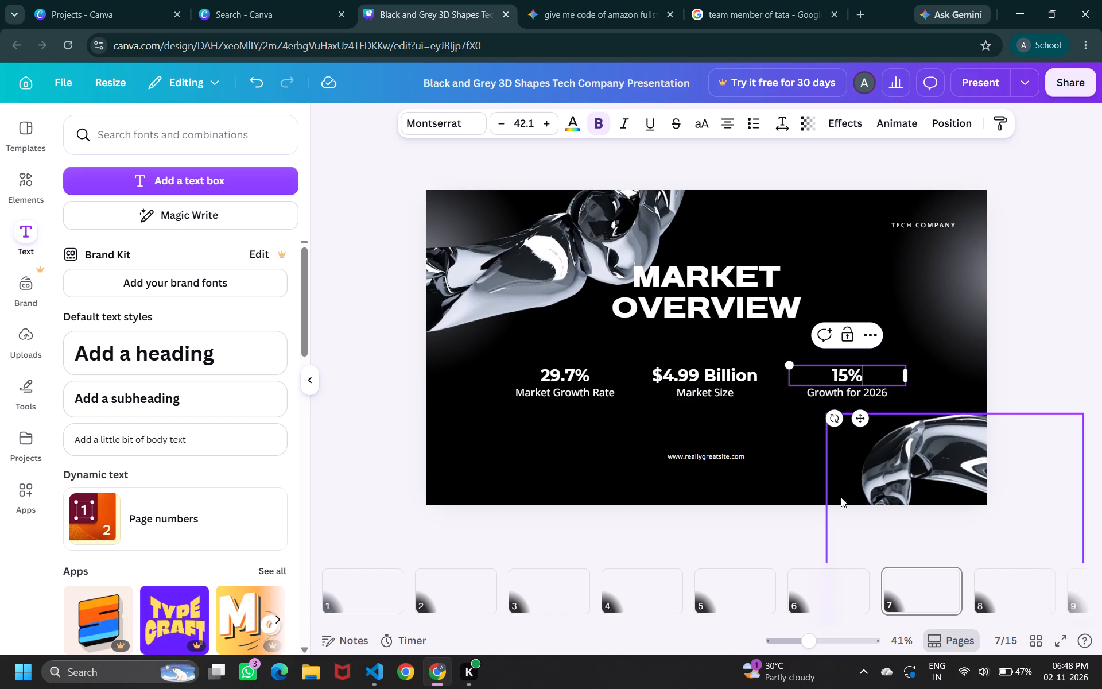
pyautogui.click(814, 474)
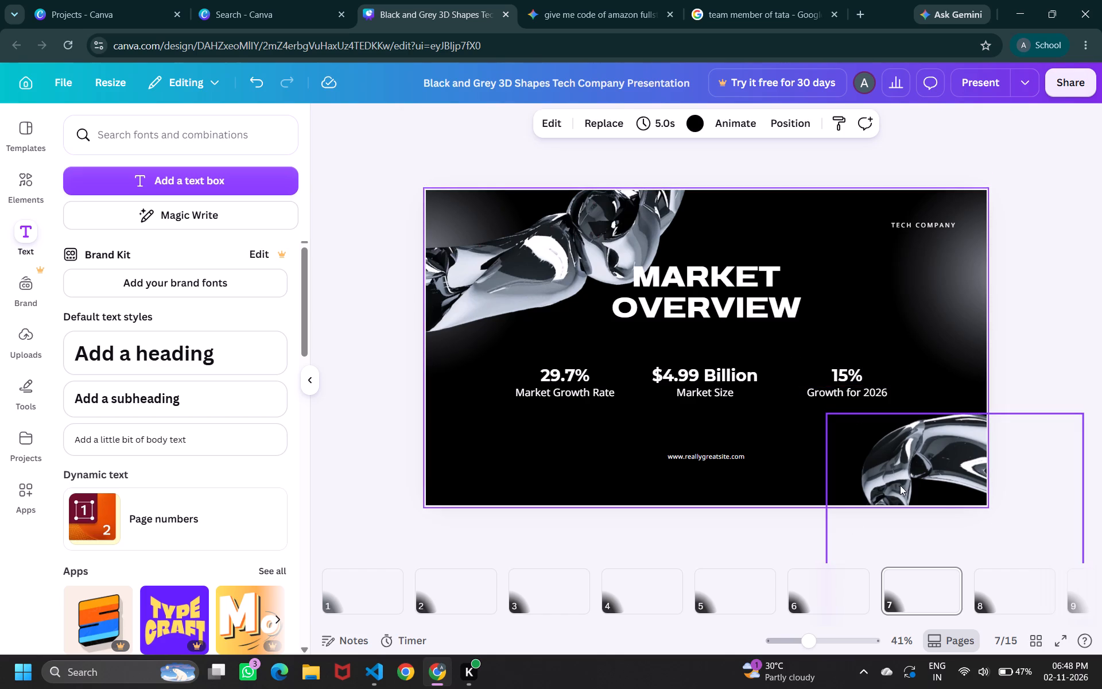
# Replace the Q1 bullet list on the page 8 ROADMAP slide with the unbulleted text "identify the needs of the customer".
pyautogui.click(992, 587)
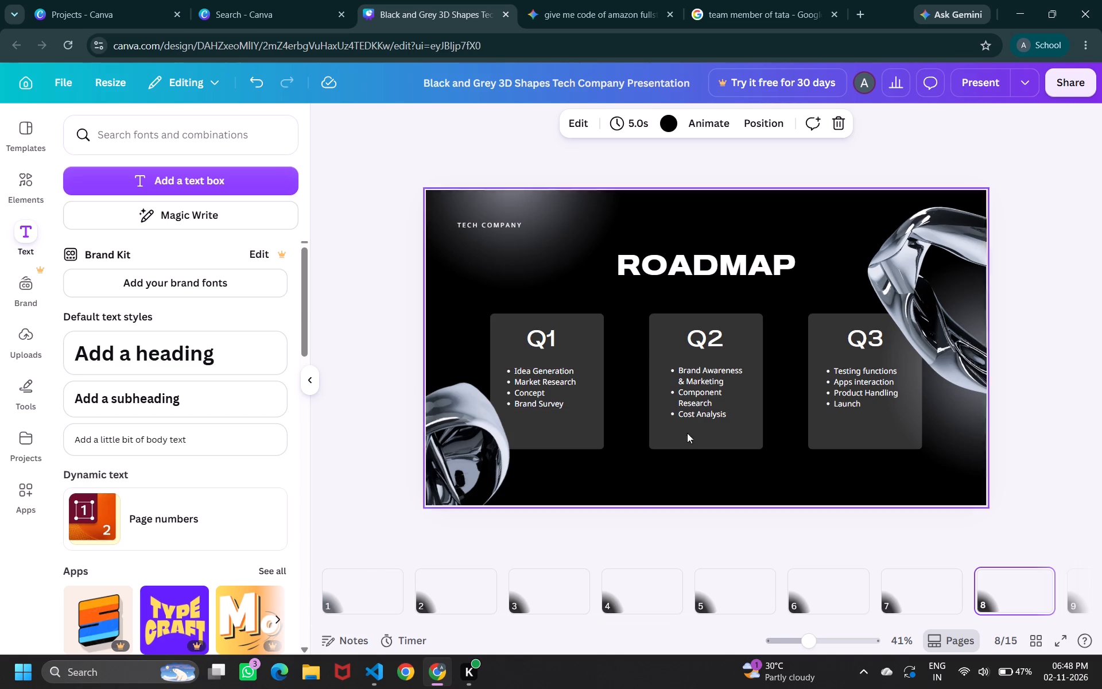
pyautogui.click(883, 389)
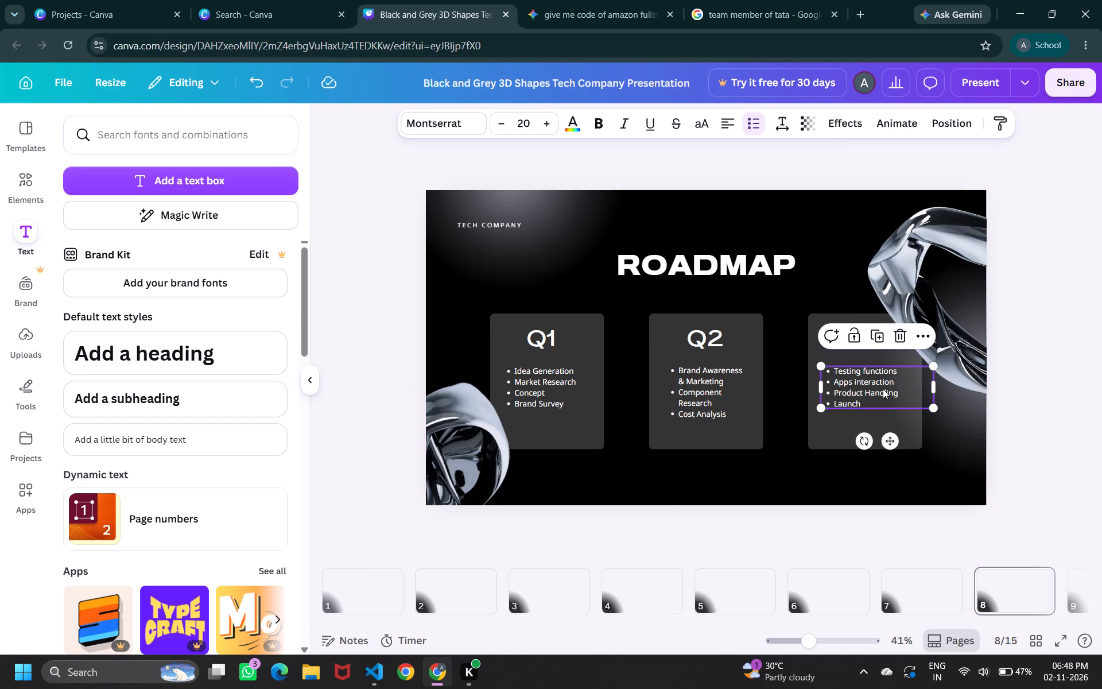
pyautogui.doubleClick(559, 374)
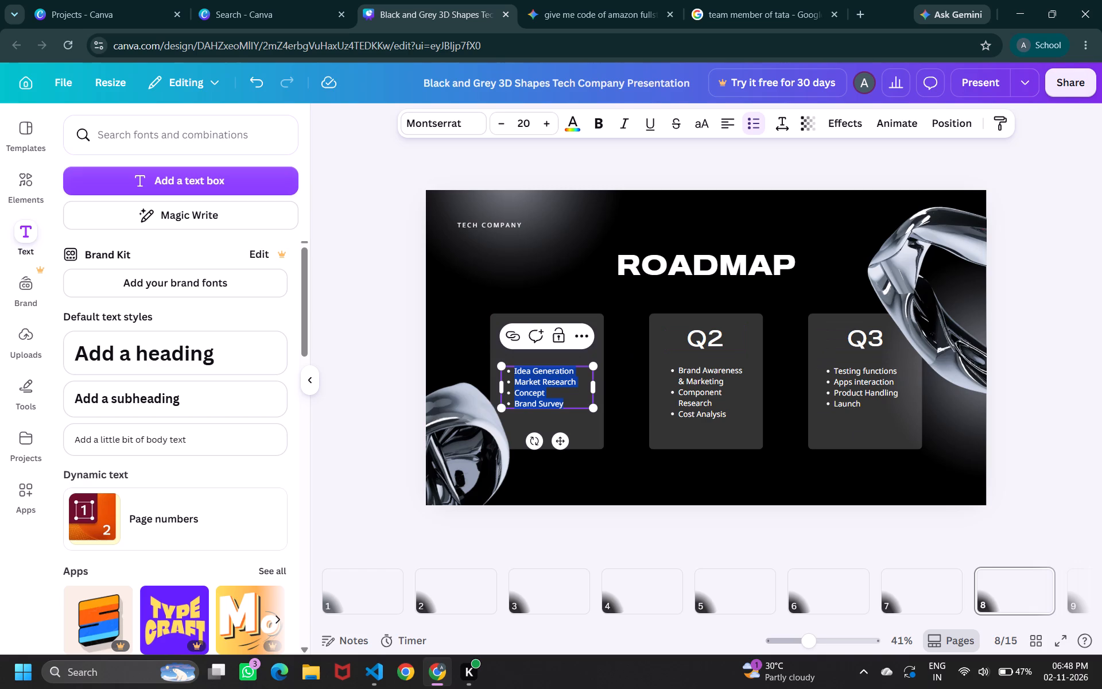
pyautogui.press('BackSpace')
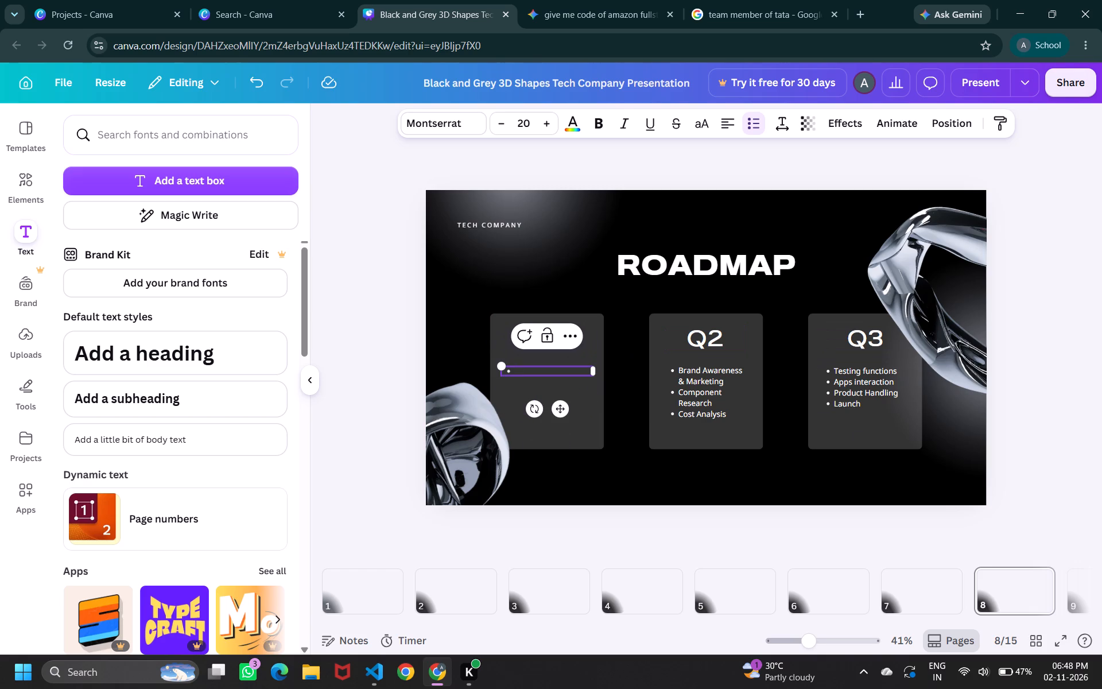
pyautogui.press('BackSpace')
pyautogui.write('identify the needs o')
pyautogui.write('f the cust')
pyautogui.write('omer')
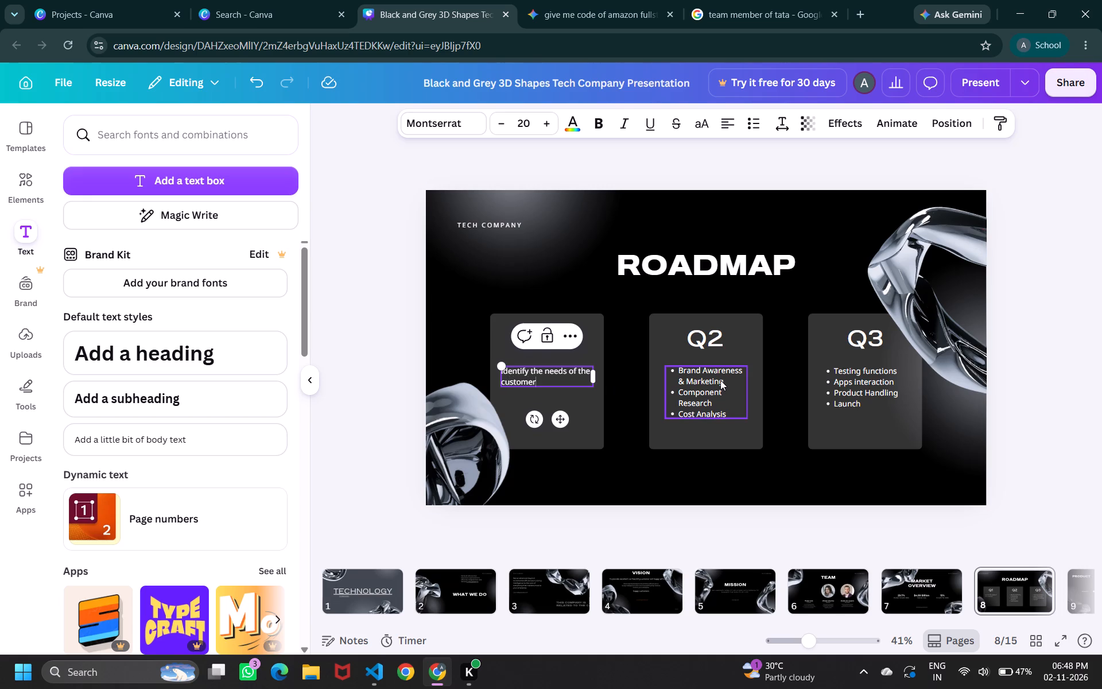
# Replace the Q2 list on the ROADMAP slide with the single bullet "requirement analysis".
pyautogui.doubleClick(720, 380)
pyautogui.press('BackSpace')
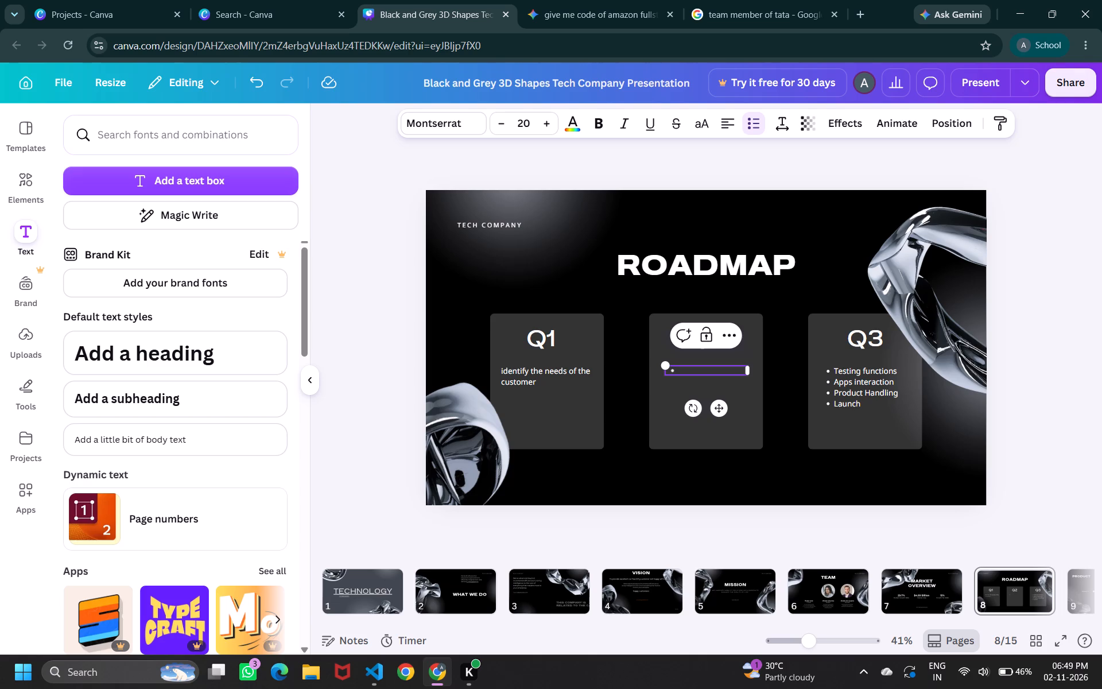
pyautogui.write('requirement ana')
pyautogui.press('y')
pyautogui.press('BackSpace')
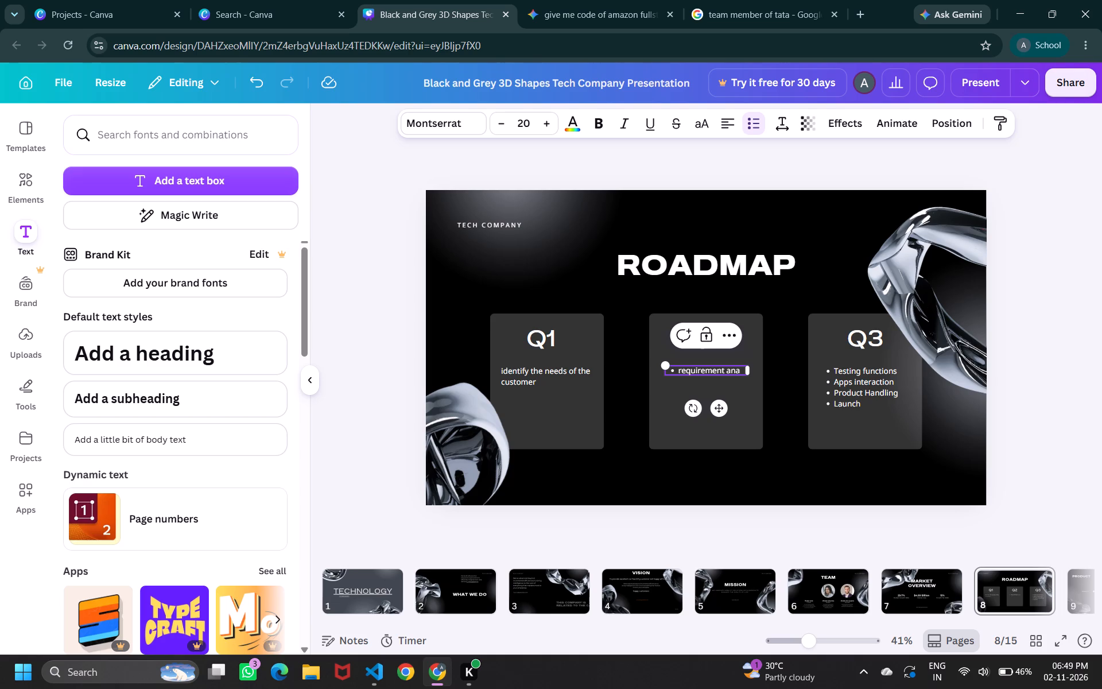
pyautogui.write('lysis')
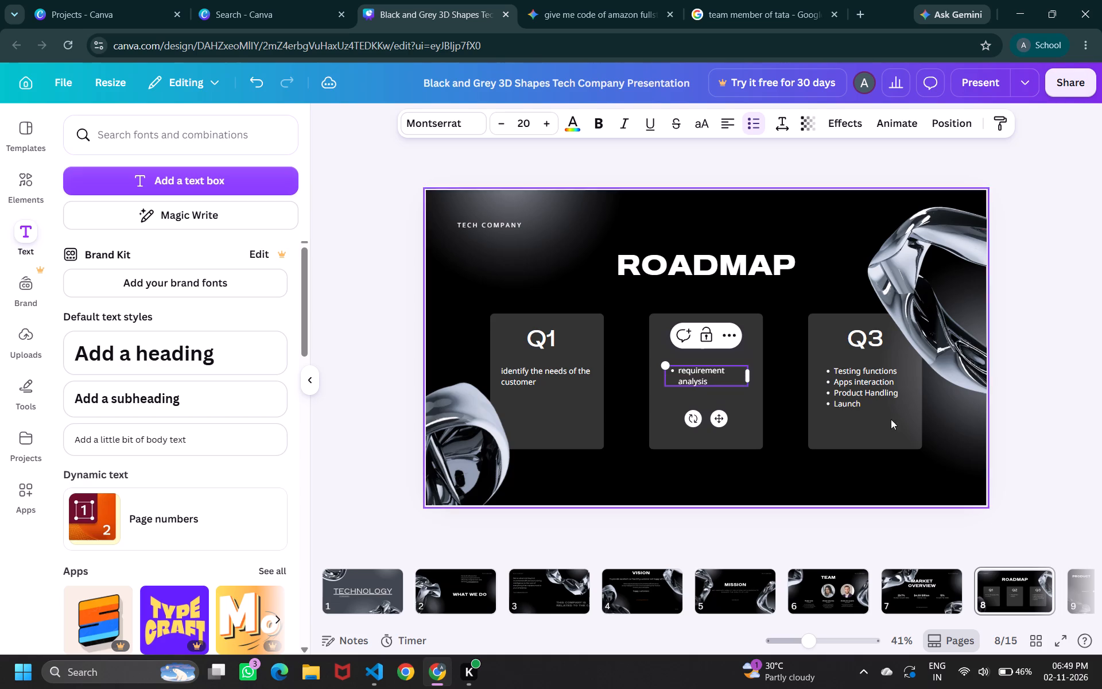
# Replace the Q3 list on the ROADMAP slide with the single bullet "design testing and deployment of the product".
pyautogui.doubleClick(879, 389)
pyautogui.press('BackSpace')
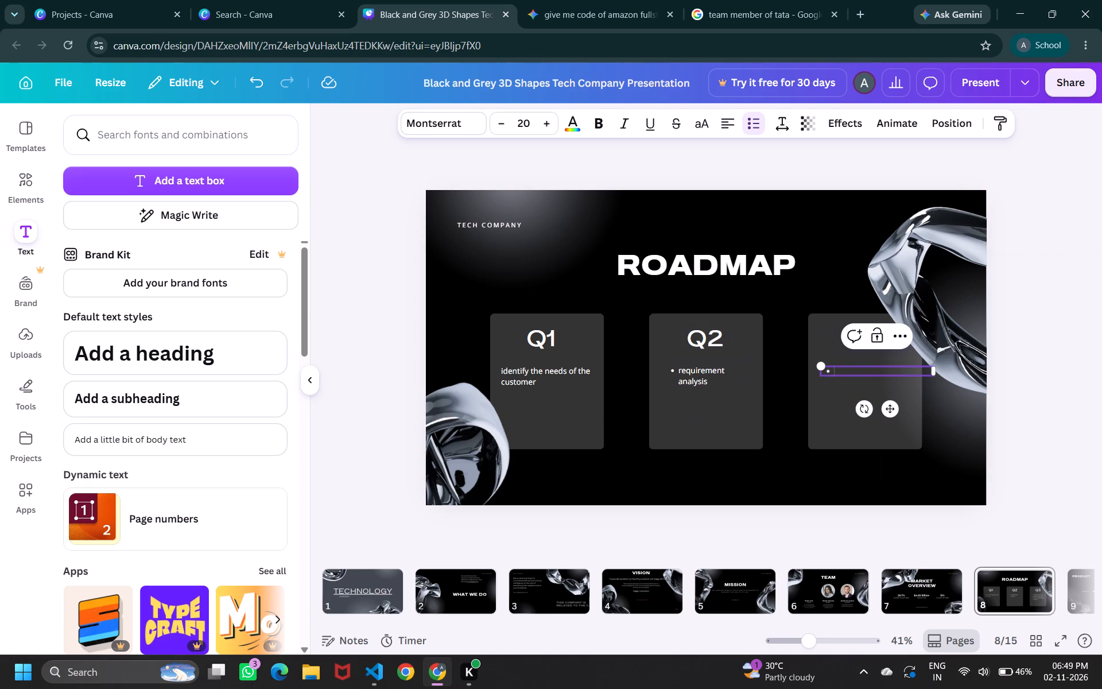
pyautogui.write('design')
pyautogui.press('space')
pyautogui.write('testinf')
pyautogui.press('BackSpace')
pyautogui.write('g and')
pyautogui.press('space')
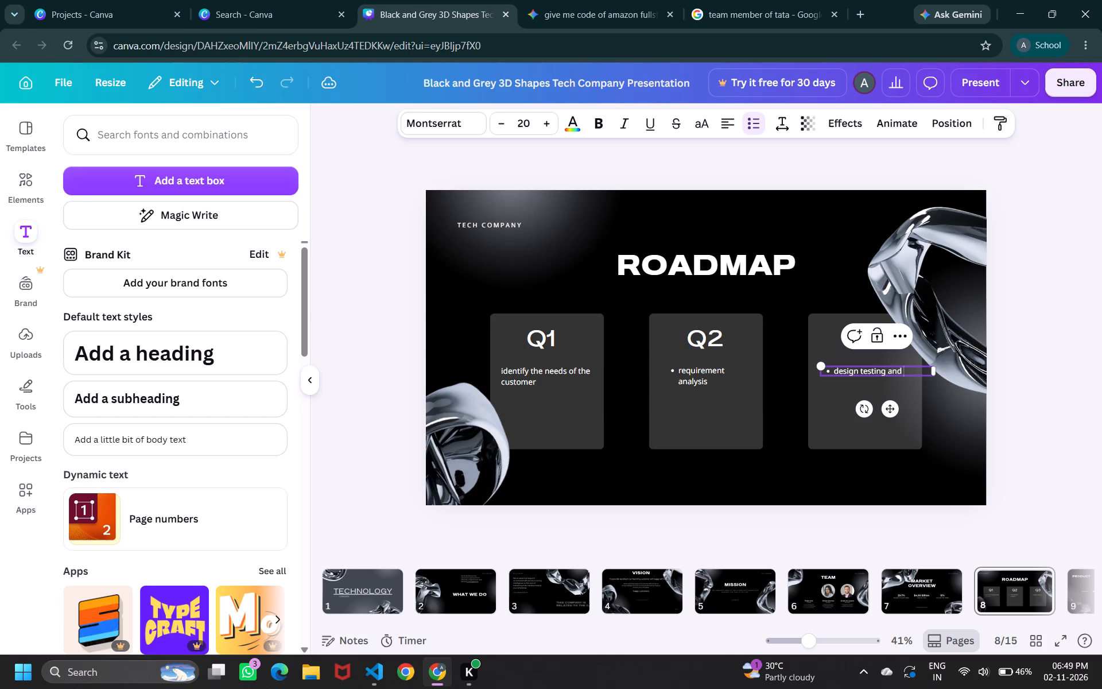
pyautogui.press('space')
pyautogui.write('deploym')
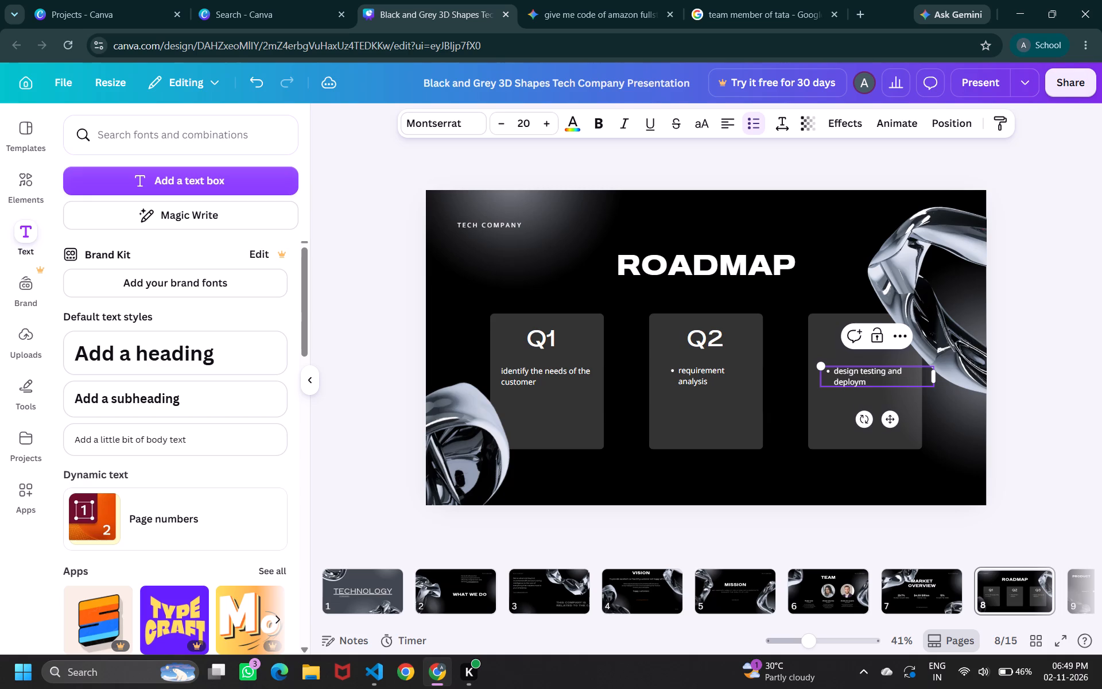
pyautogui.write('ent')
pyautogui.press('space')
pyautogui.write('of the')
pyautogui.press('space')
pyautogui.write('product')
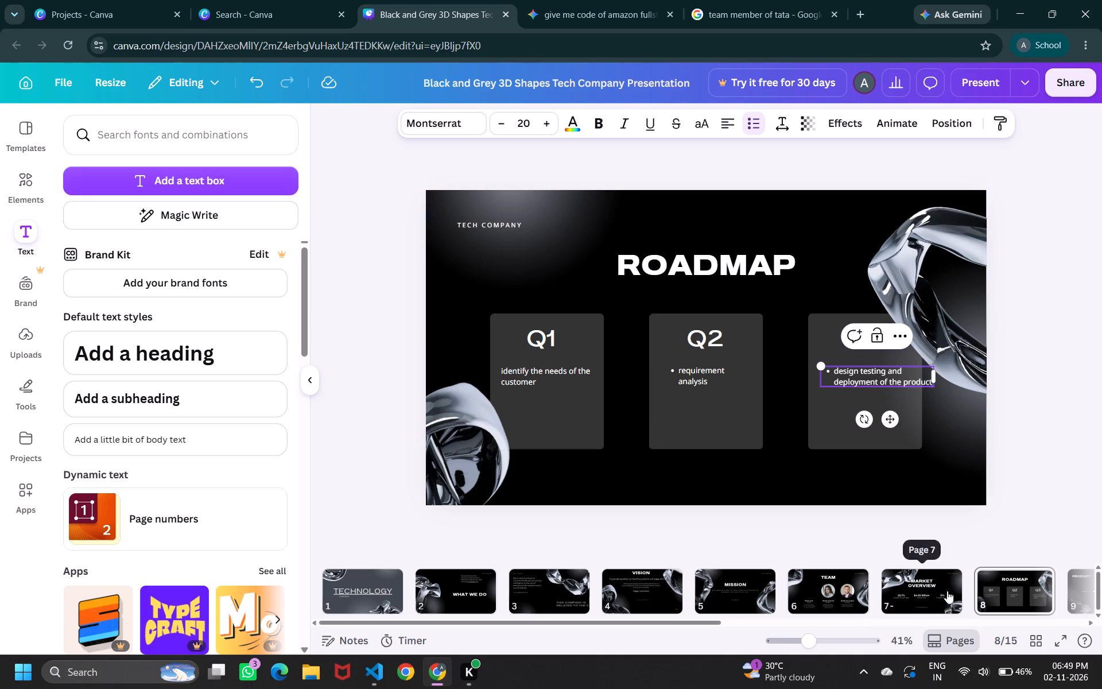
pyautogui.click(1019, 602)
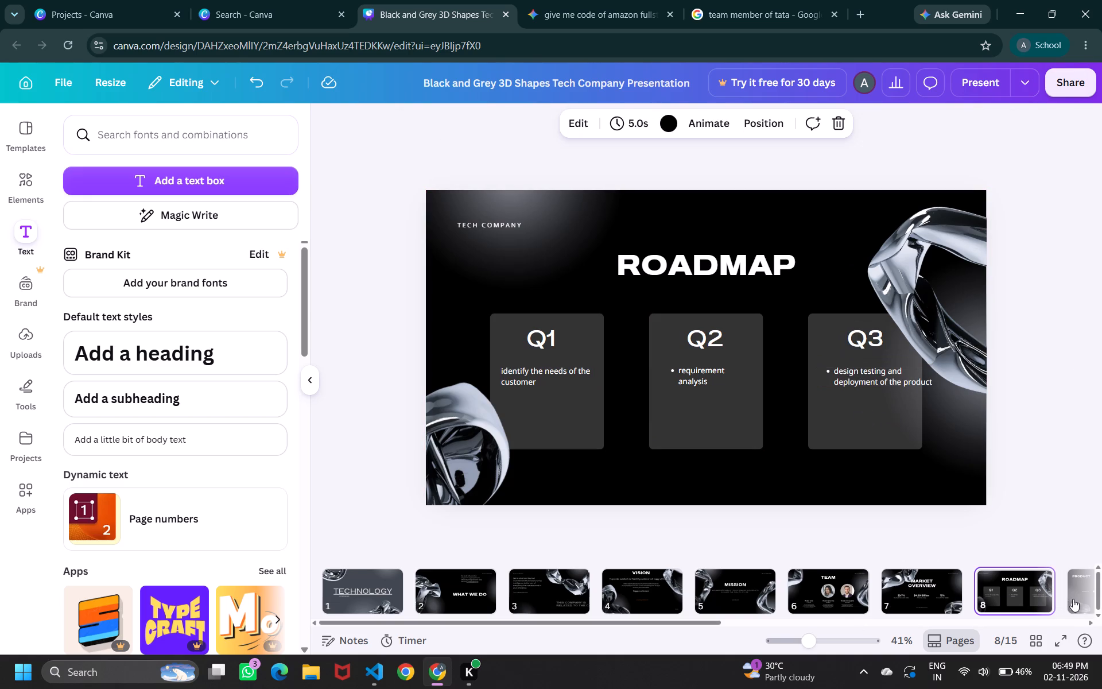
# On the page 9 PRODUCT slide, extend the Product 2 label to read "Product 2- nexom".
pyautogui.click(1074, 598)
pyautogui.hscroll(-1, 1074, 598)
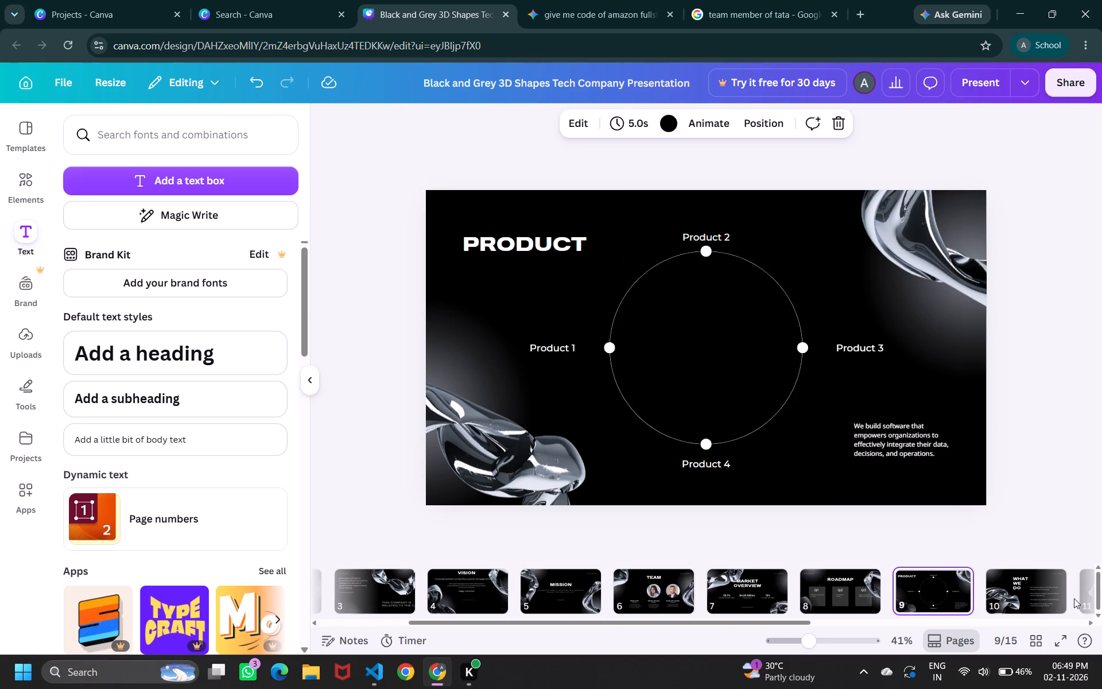
pyautogui.hscroll(-2, 1074, 598)
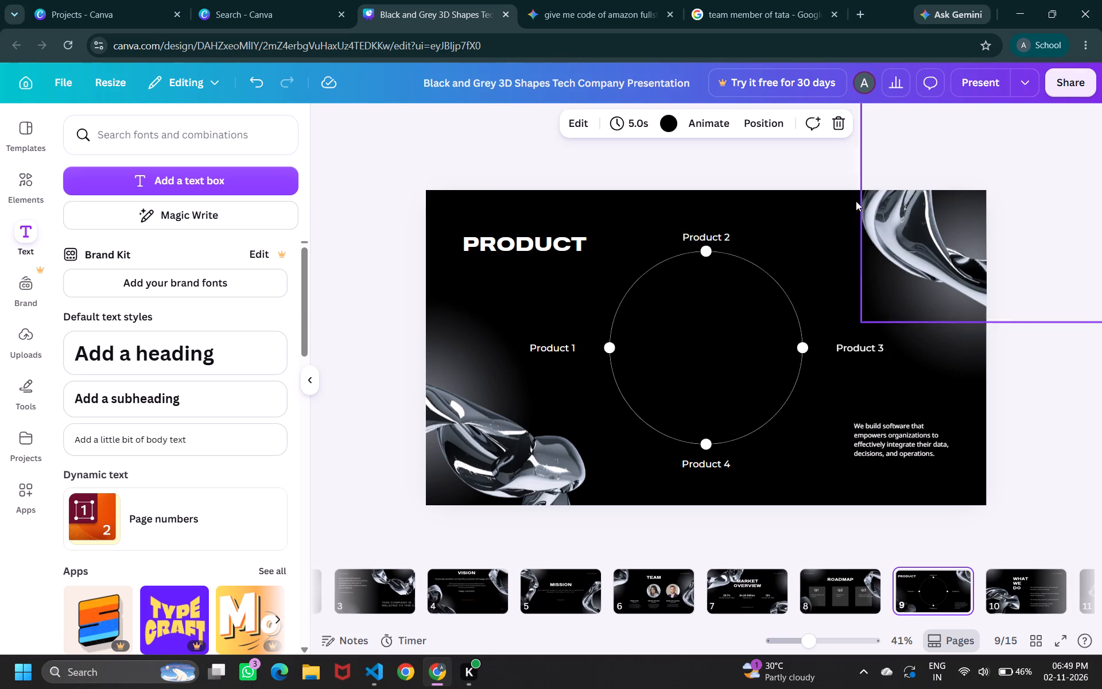
pyautogui.doubleClick(737, 230)
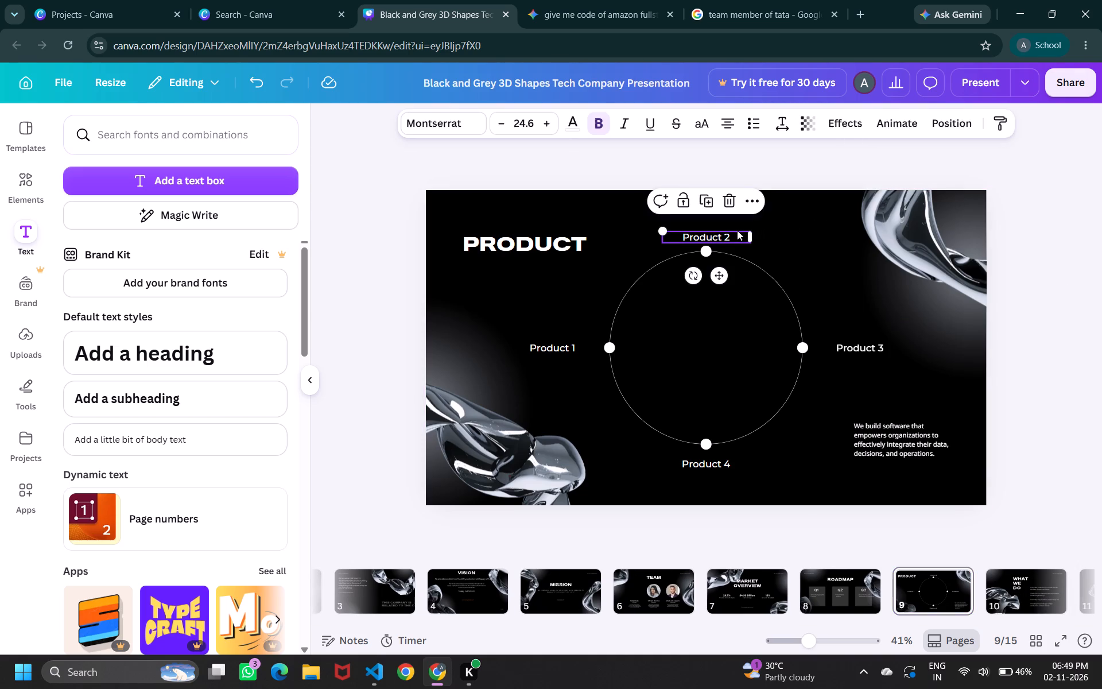
pyautogui.press('Right')
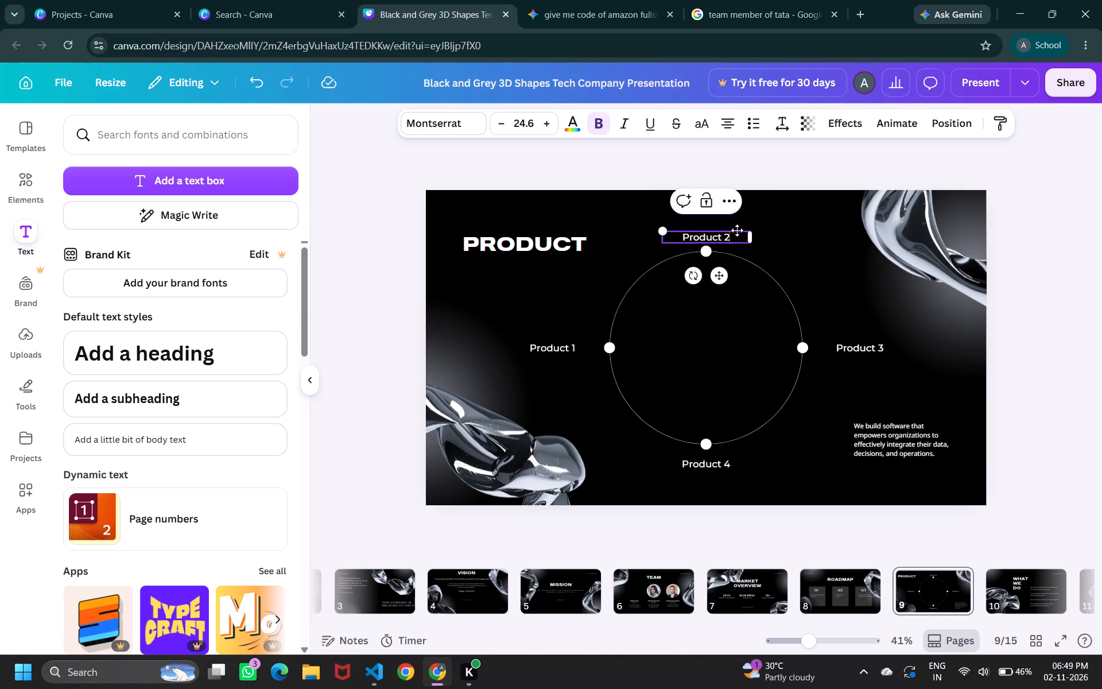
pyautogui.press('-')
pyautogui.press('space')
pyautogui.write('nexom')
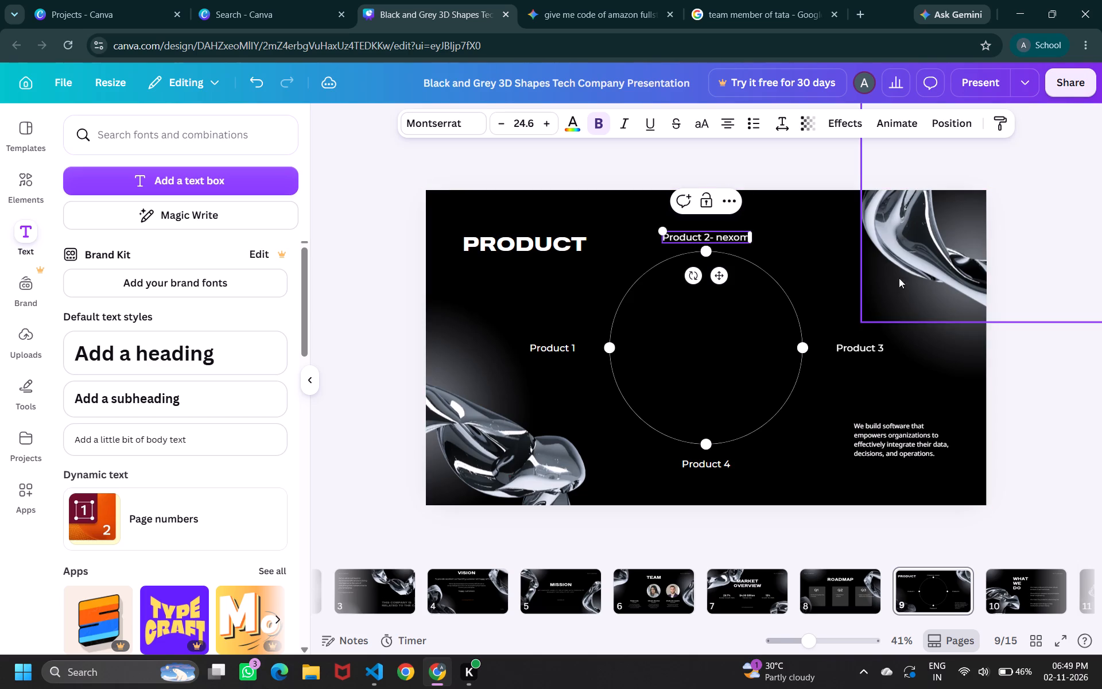
# Extend the Product 3 label on the PRODUCT slide to read "Product 3-punch".
pyautogui.doubleClick(886, 333)
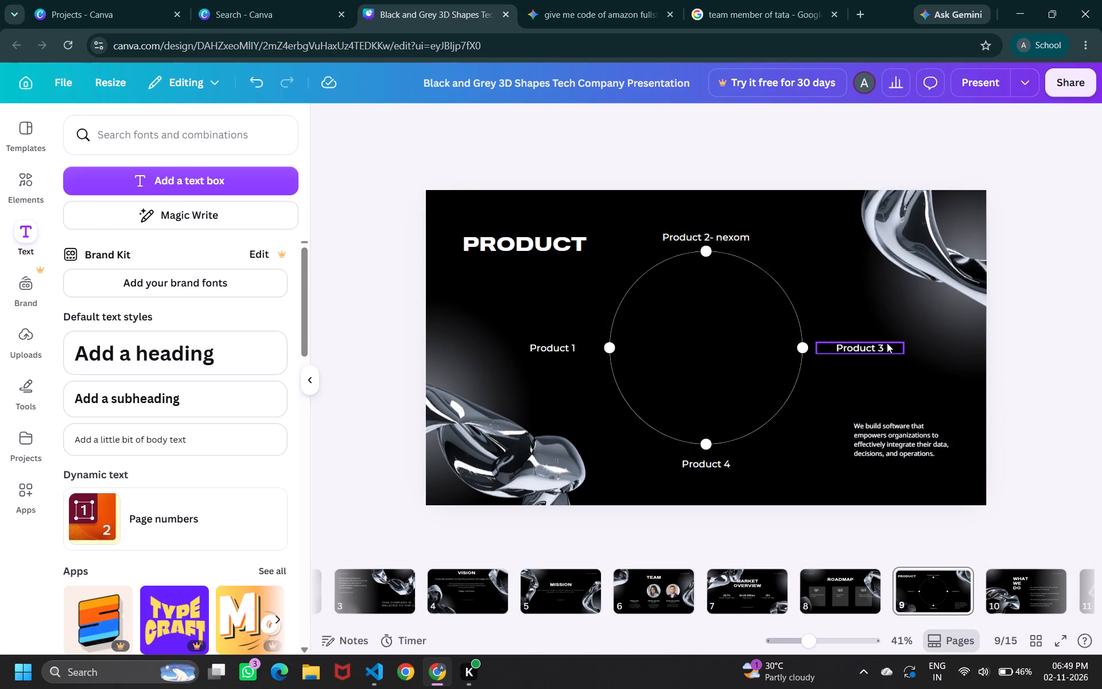
pyautogui.doubleClick(887, 343)
pyautogui.press('Right')
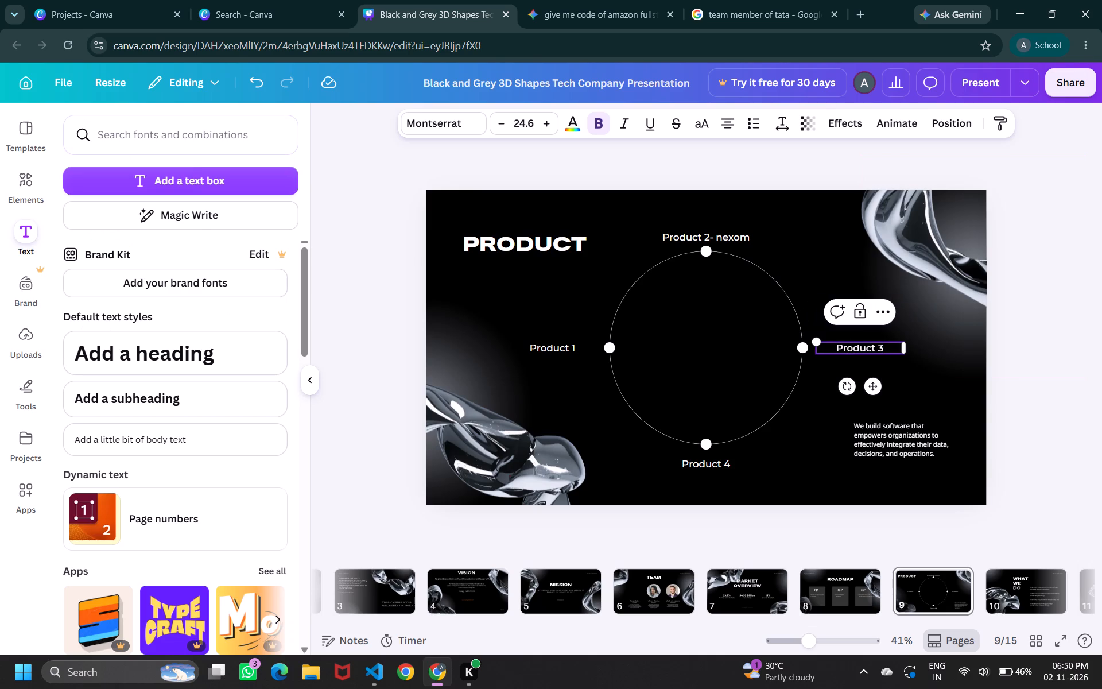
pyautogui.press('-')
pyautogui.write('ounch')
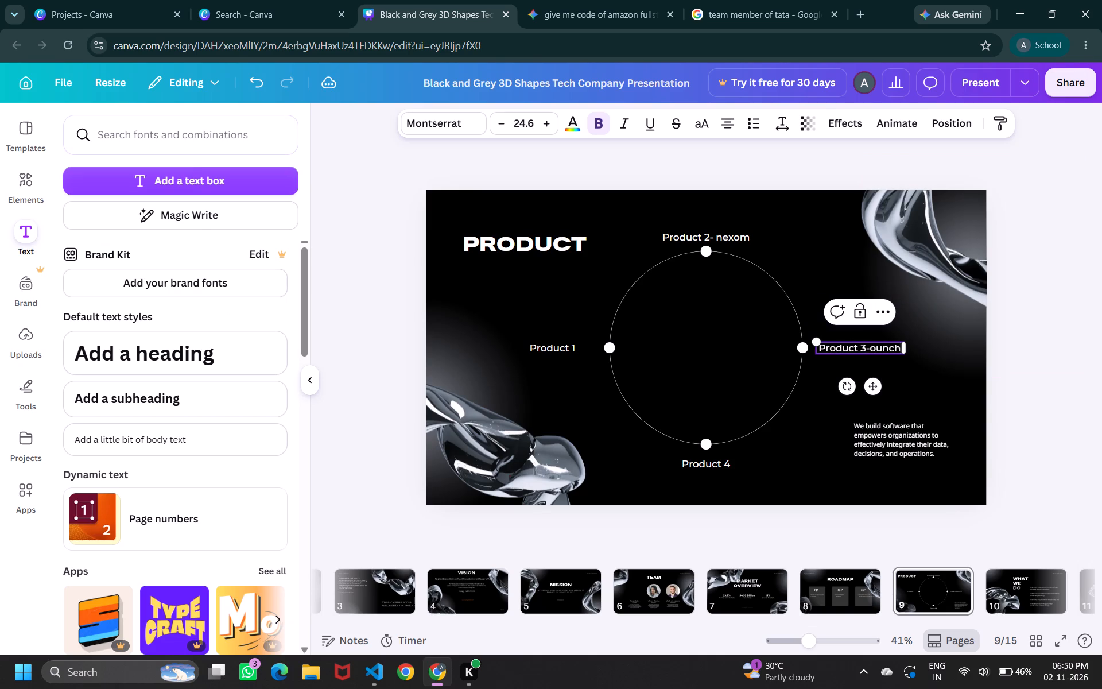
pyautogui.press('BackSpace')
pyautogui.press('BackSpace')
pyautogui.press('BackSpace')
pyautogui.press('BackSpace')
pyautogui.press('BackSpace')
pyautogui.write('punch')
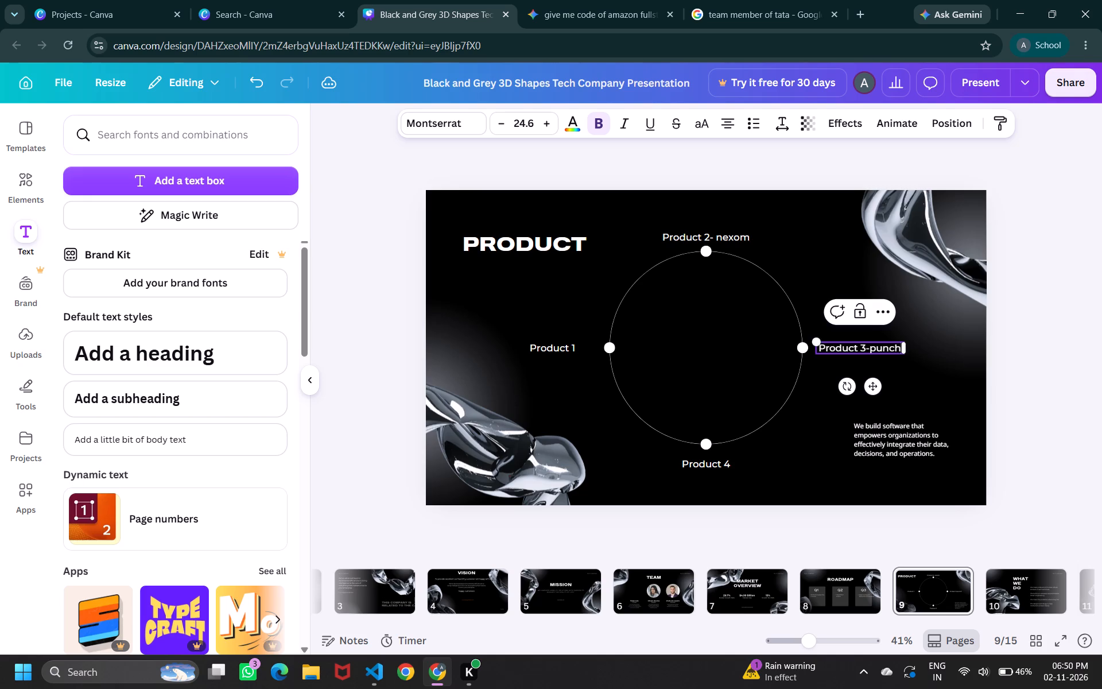
# Extend the Product 4 label on the PRODUCT slide to read "Product 4-curve".
pyautogui.doubleClick(727, 463)
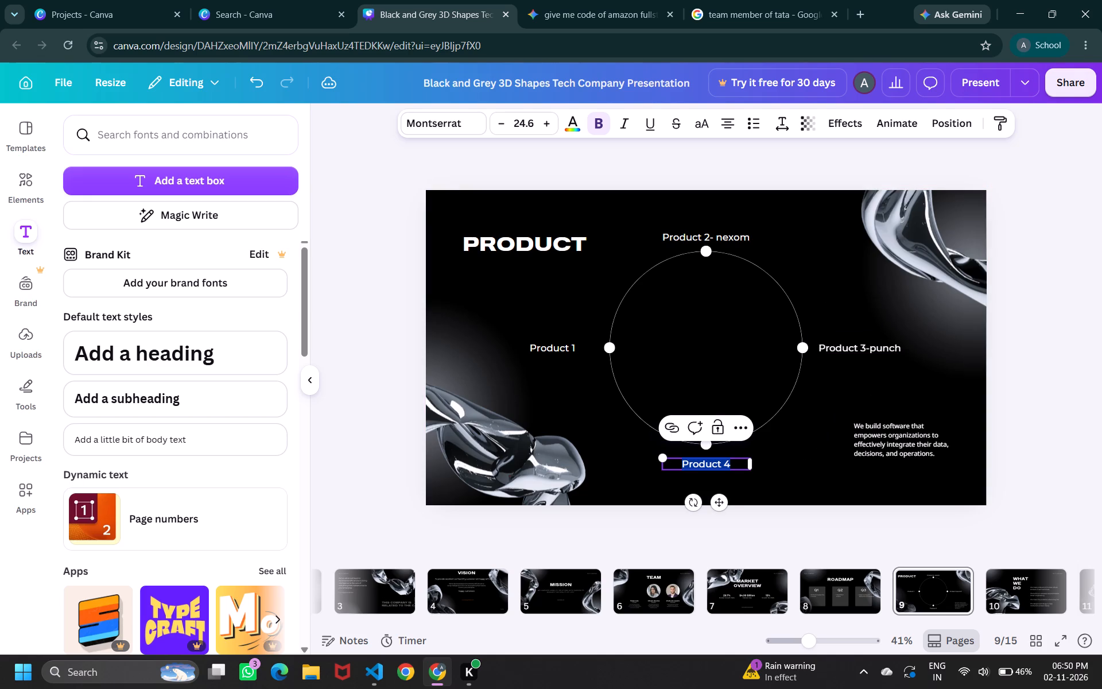
pyautogui.press('Right')
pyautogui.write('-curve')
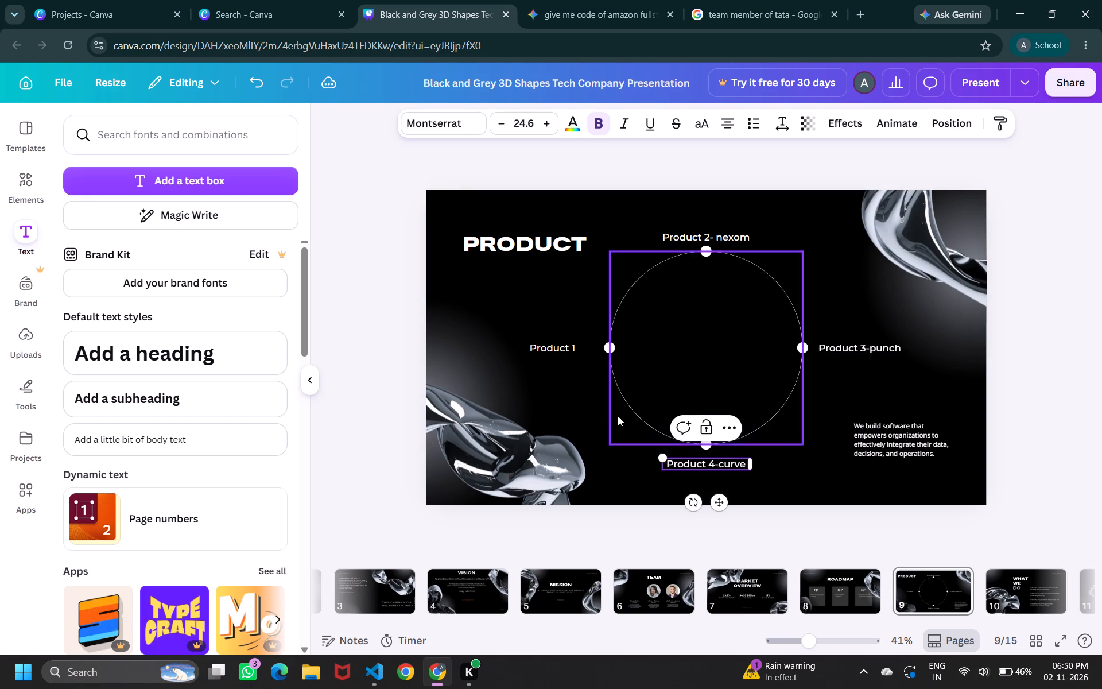
# Extend the Product 1 label on the PRODUCT slide to read "Product 1-nano".
pyautogui.doubleClick(561, 349)
pyautogui.press('Right')
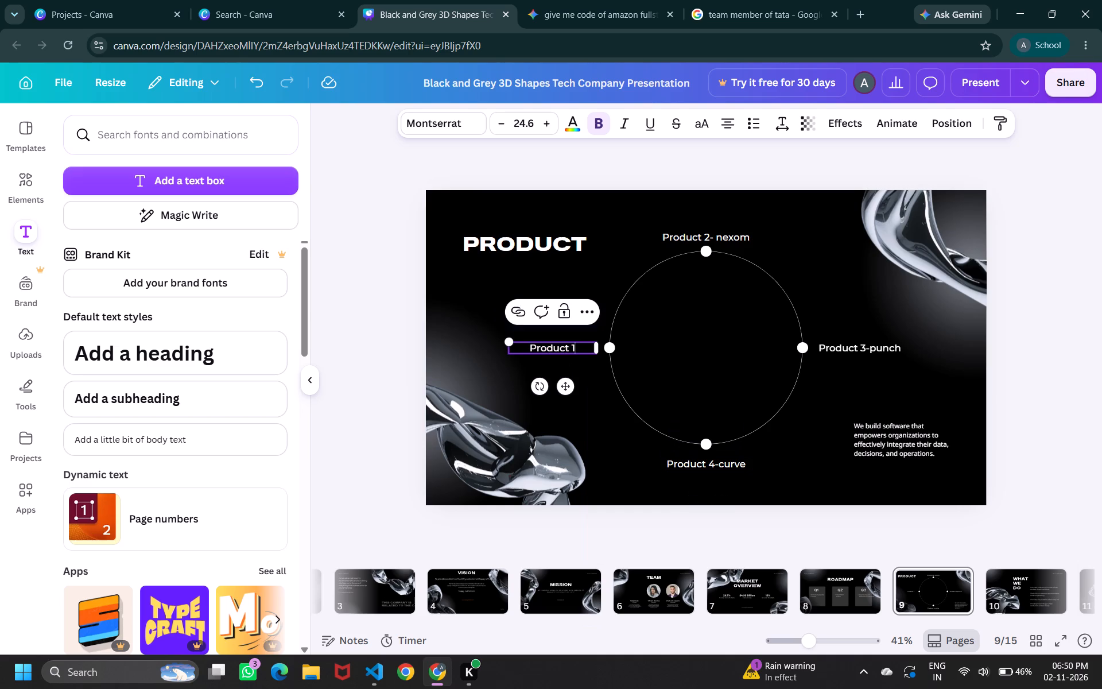
pyautogui.press('Right')
pyautogui.press('Right')
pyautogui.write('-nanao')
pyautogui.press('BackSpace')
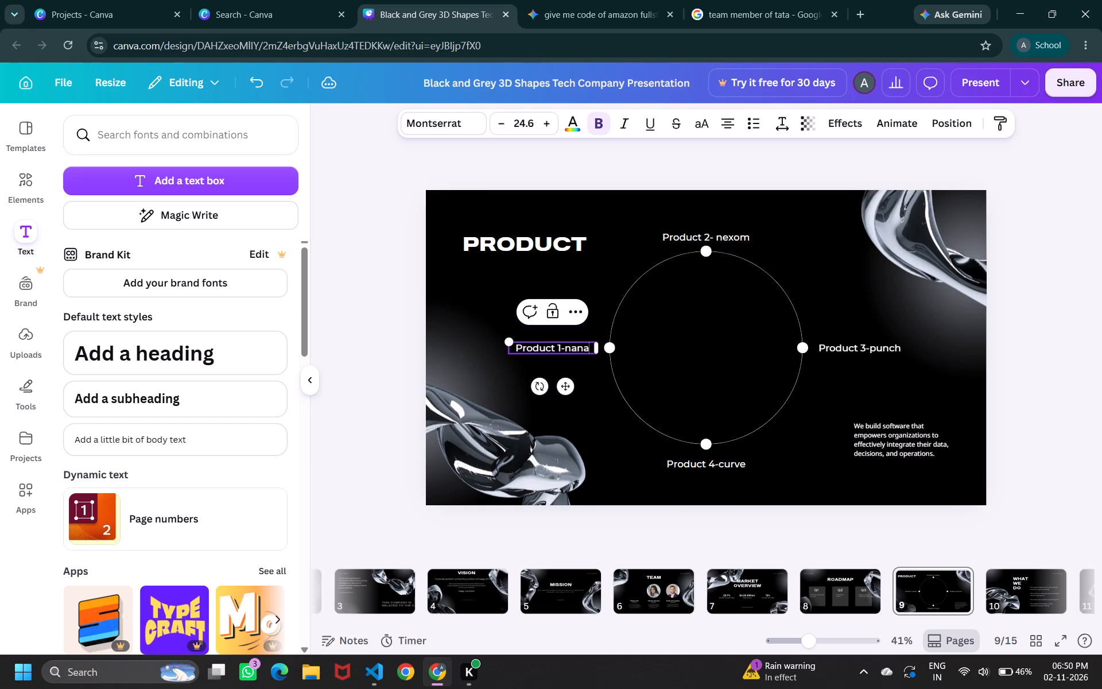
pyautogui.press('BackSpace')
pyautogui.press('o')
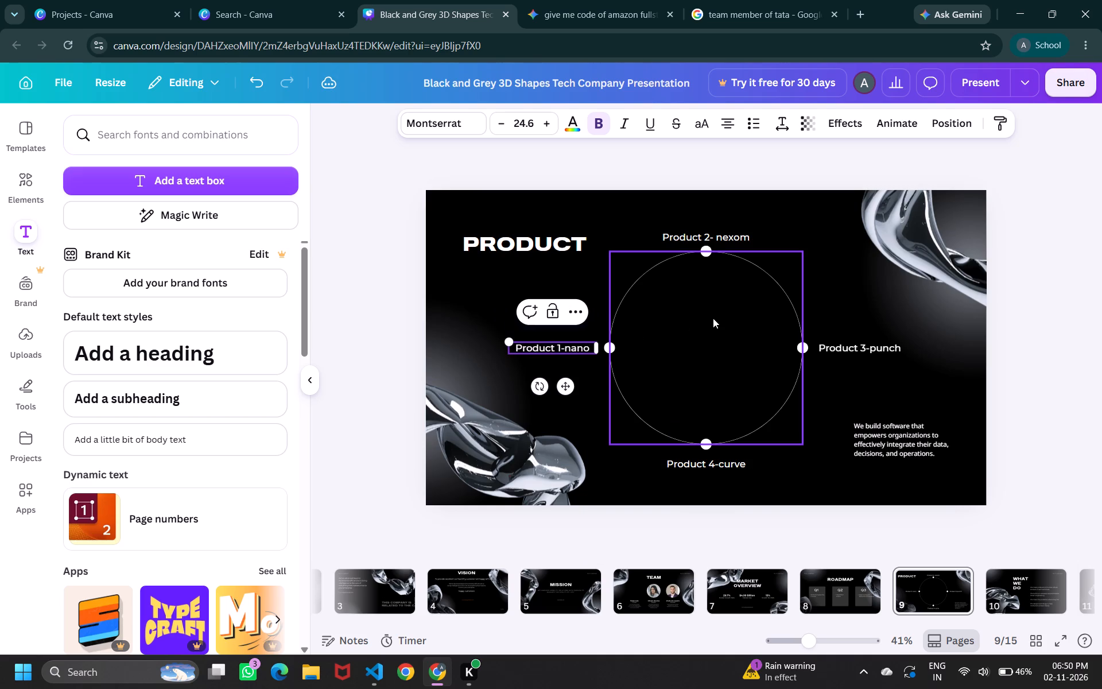
pyautogui.click(713, 318)
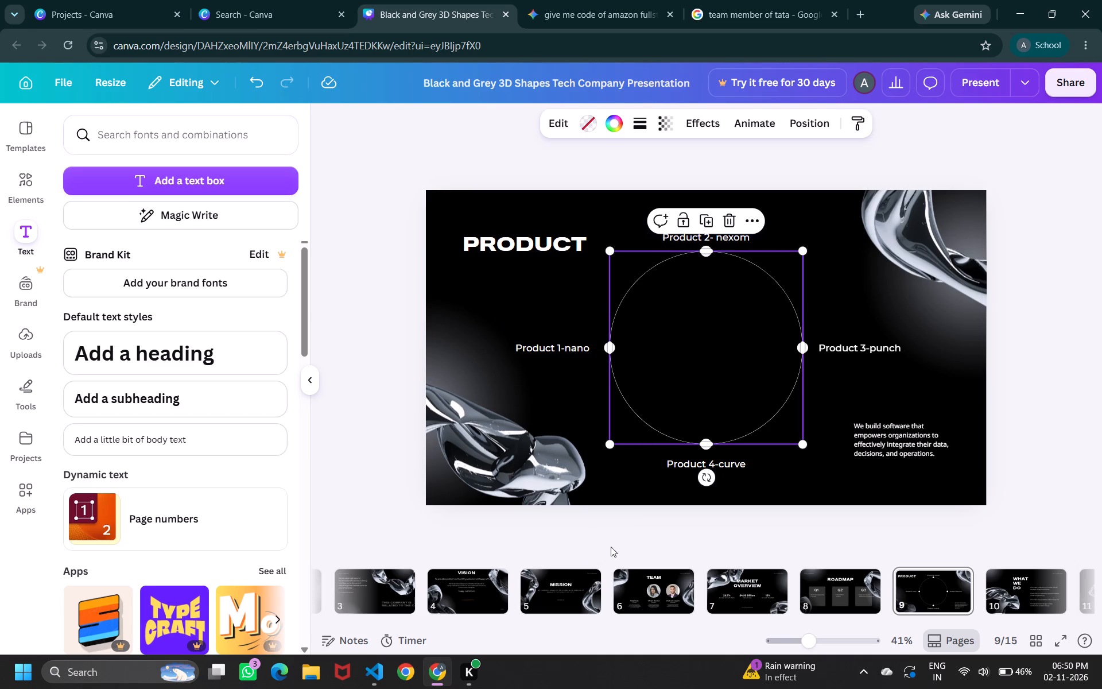
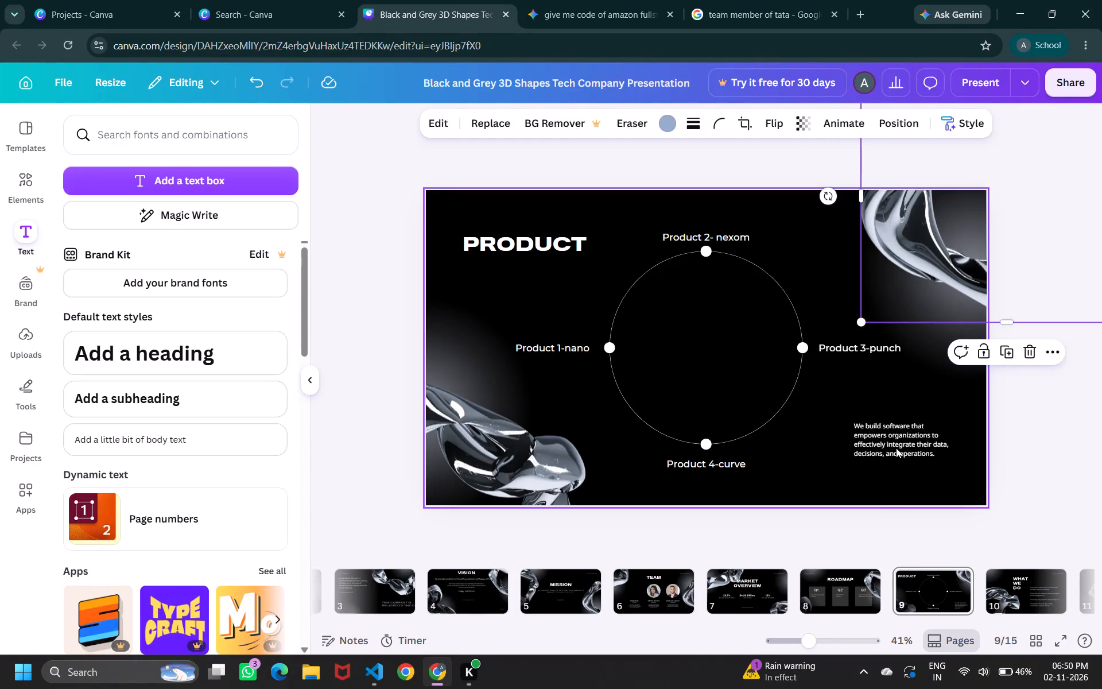
# Replace the description paragraph on the page 9 PRODUCT slide with "we build car that is ecofriendly,sustanaible".
pyautogui.doubleClick(896, 448)
pyautogui.press('BackSpace')
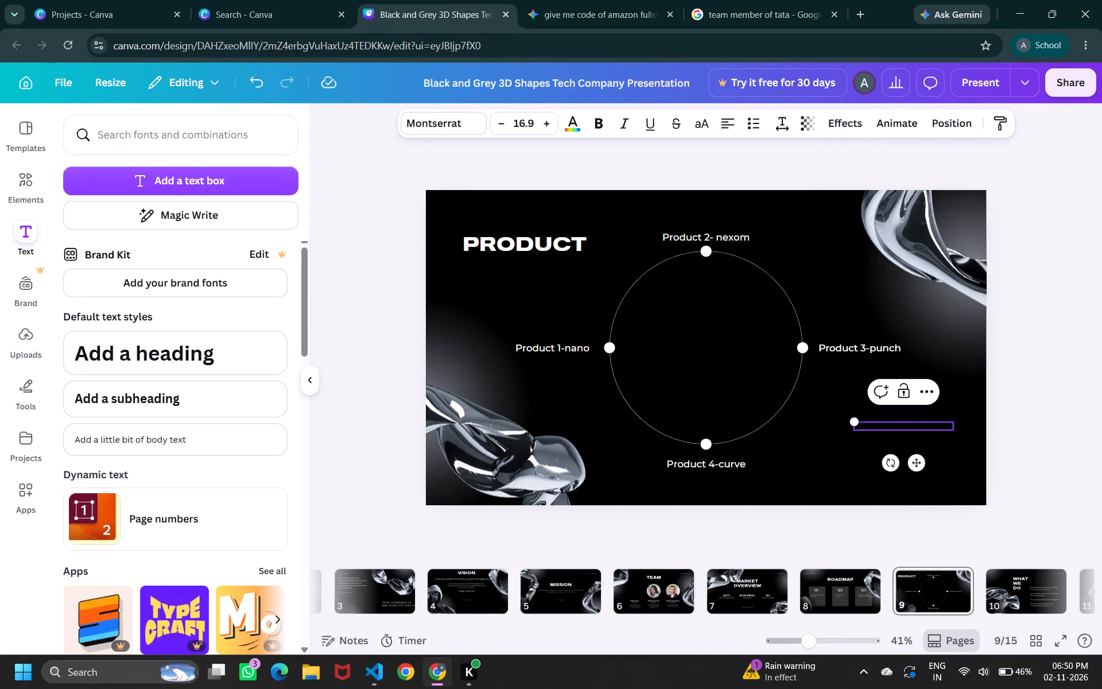
pyautogui.write('we bui')
pyautogui.write('ld car')
pyautogui.press('space')
pyautogui.write('th')
pyautogui.write('at is')
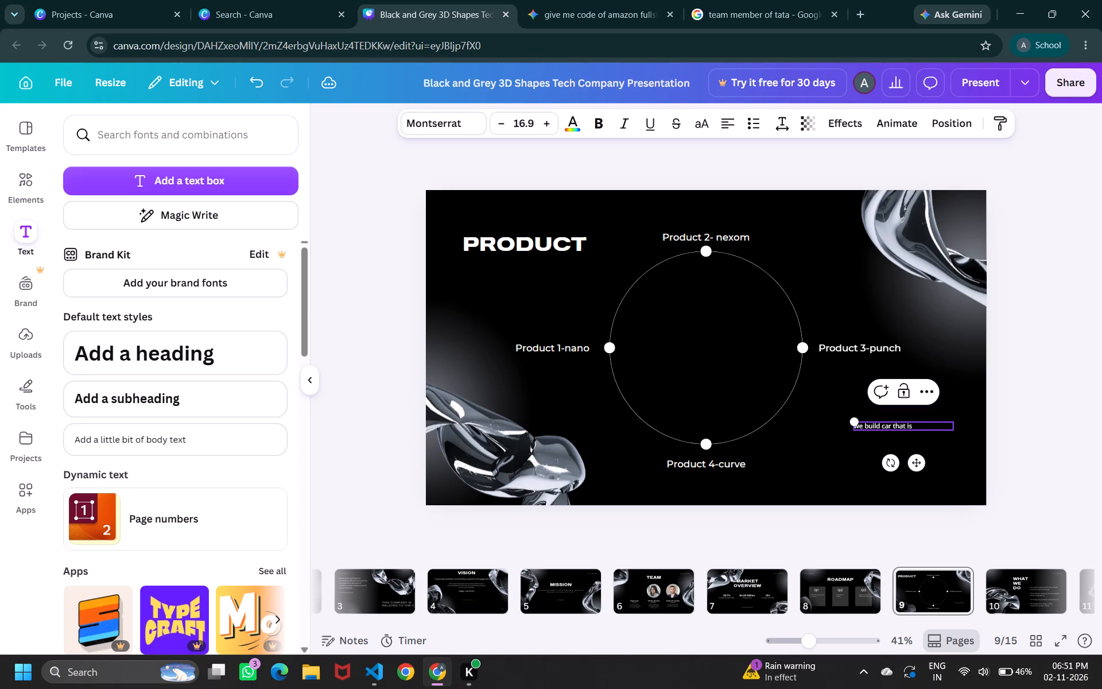
pyautogui.press('space')
pyautogui.write('ecofrien')
pyautogui.write('dl')
pyautogui.press('y')
pyautogui.write(',susti')
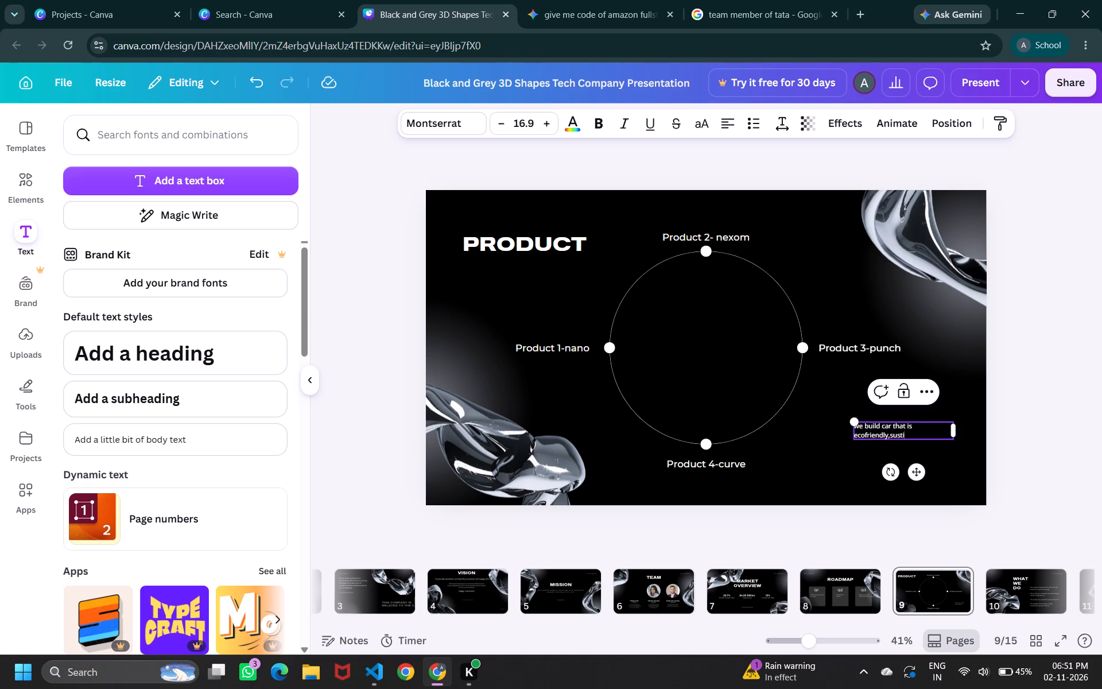
pyautogui.press('BackSpace')
pyautogui.press('a')
pyautogui.write('naible')
pyautogui.press('space')
# Continue the PRODUCT slide's description with "and its is very safe".
pyautogui.press('space')
pyautogui.write('an')
pyautogui.write('d')
pyautogui.press('space')
pyautogui.write('taek')
pyautogui.press('BackSpace')
pyautogui.press('BackSpace')
pyautogui.press('BackSpace')
pyautogui.press('BackSpace')
pyautogui.write('its is very d')
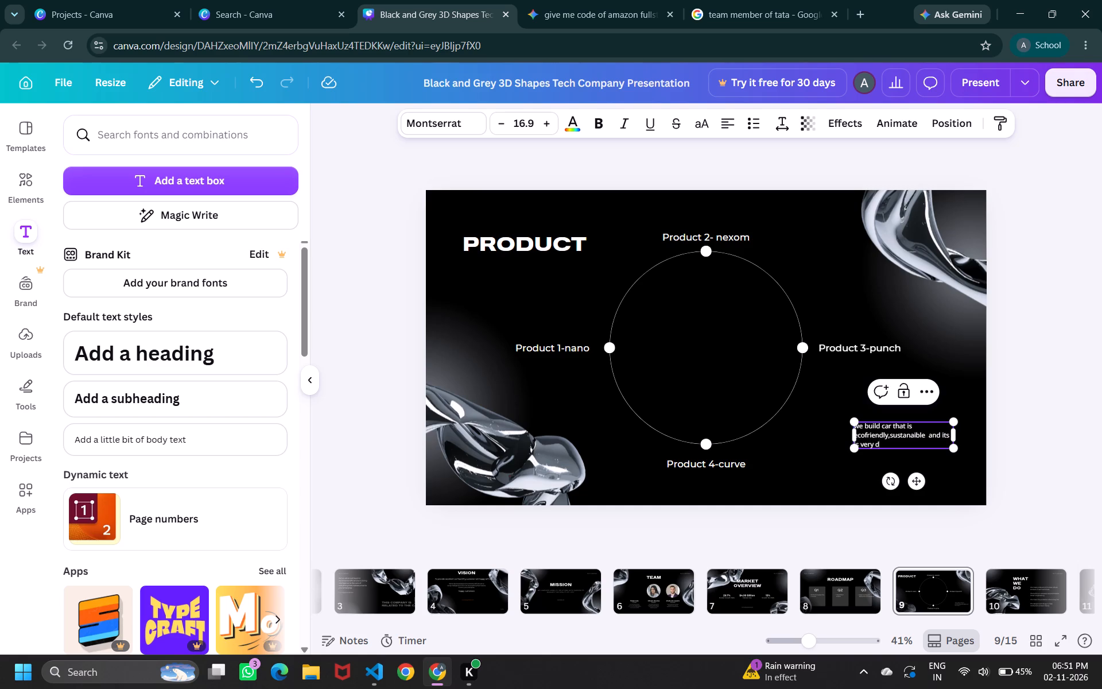
pyautogui.press('BackSpace')
pyautogui.write('as')
pyautogui.write('fe')
pyautogui.press('BackSpace')
pyautogui.press('BackSpace')
pyautogui.press('BackSpace')
pyautogui.press('BackSpace')
pyautogui.write('safe')
pyautogui.press('space')
# Finish the PRODUCT slide's description with "give 5 year car safety insurennce".
pyautogui.press('space')
pyautogui.write('give')
pyautogui.press('space')
pyautogui.write('5 year')
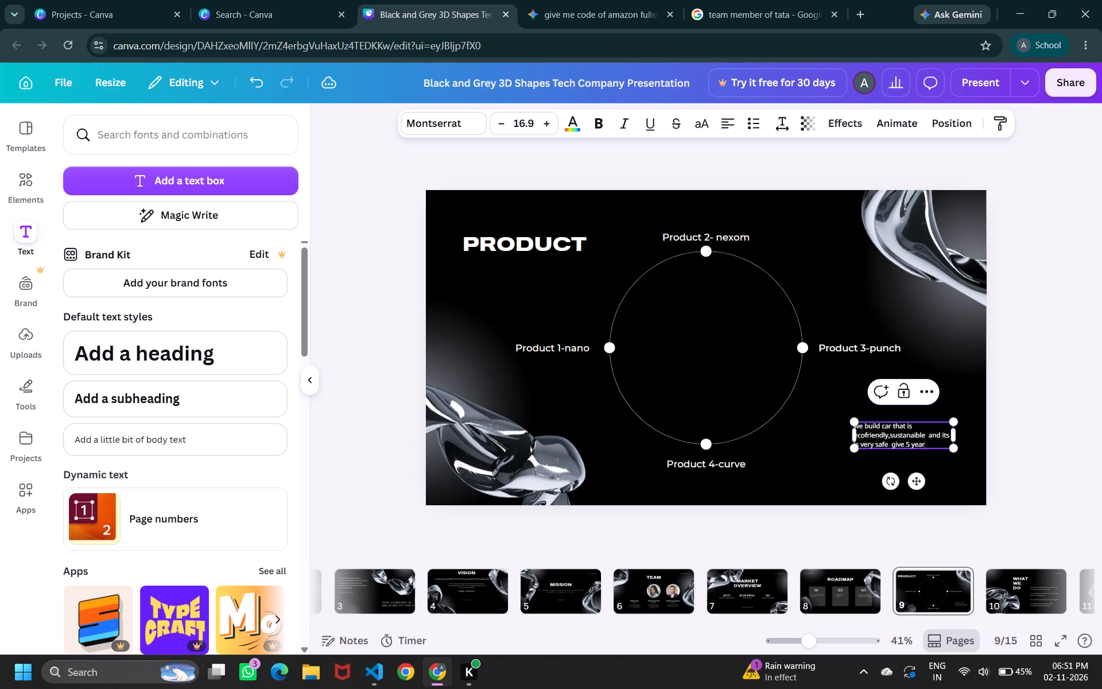
pyautogui.press('space')
pyautogui.write('car safety')
pyautogui.press('space')
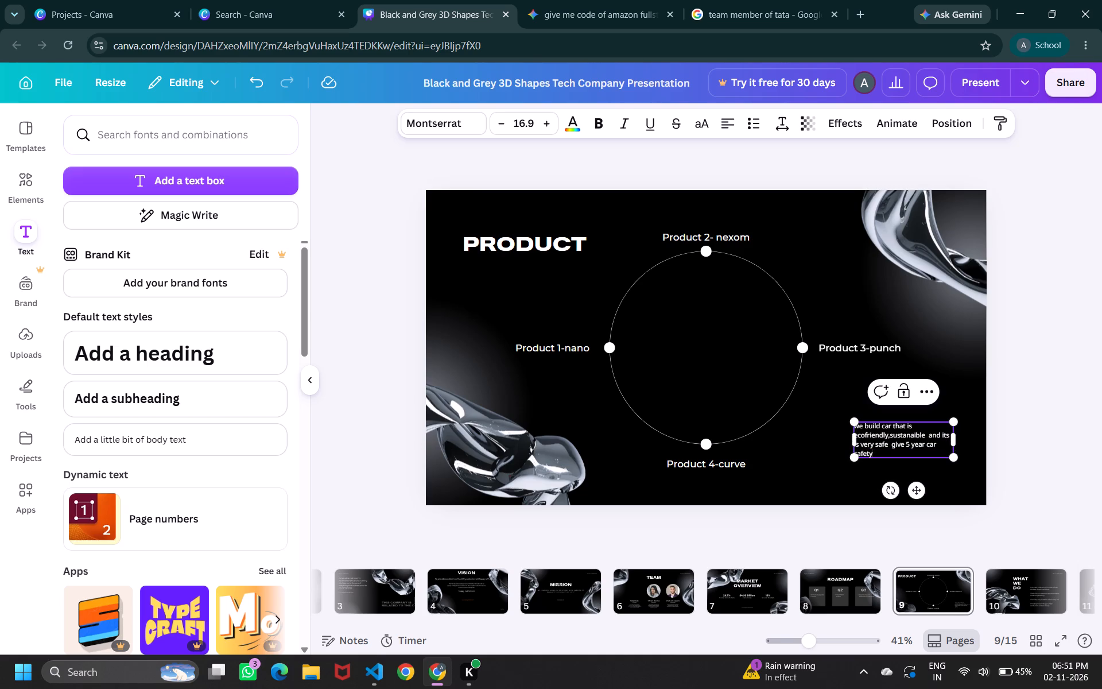
pyautogui.write('insurennce')
pyautogui.press('space')
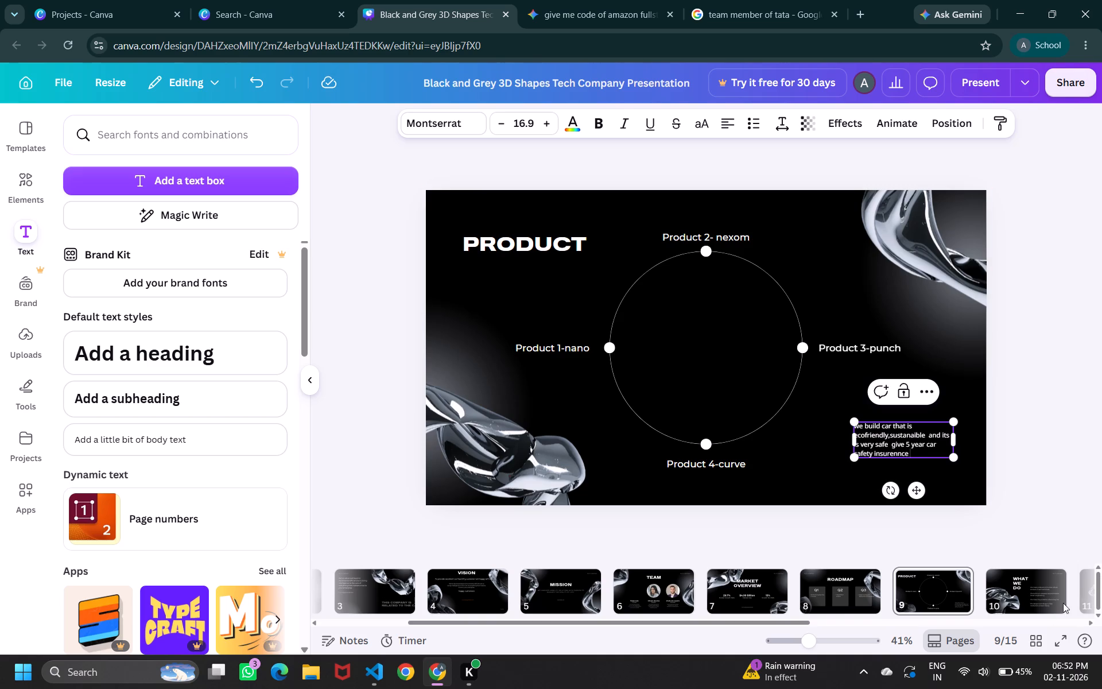
# Open the page 10 WHAT WE DO slide.
pyautogui.click(1091, 586)
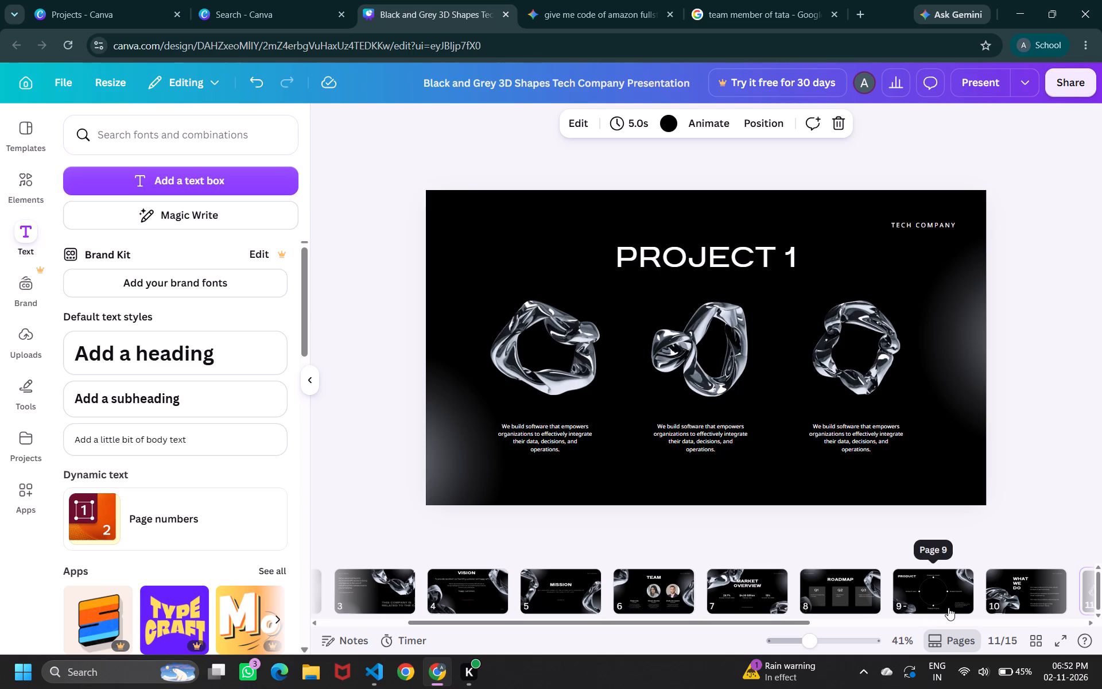
pyautogui.click(1019, 601)
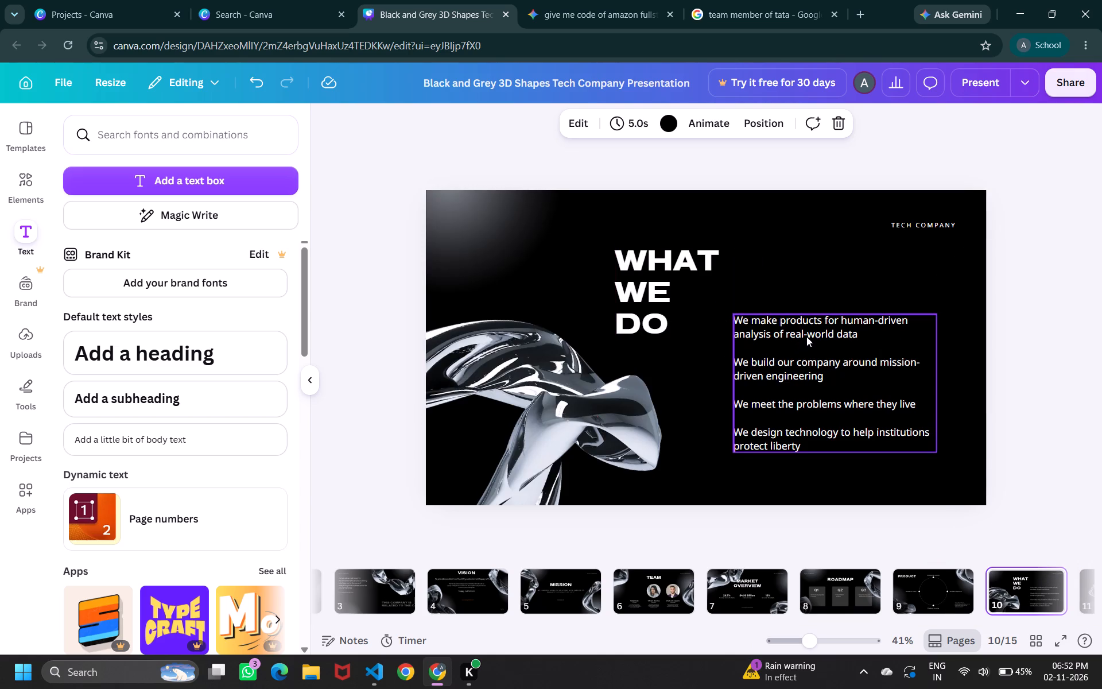
# Search Google in a new browser tab for "answer for what we do to tata car" and look over the AI overview.
pyautogui.click(857, 10)
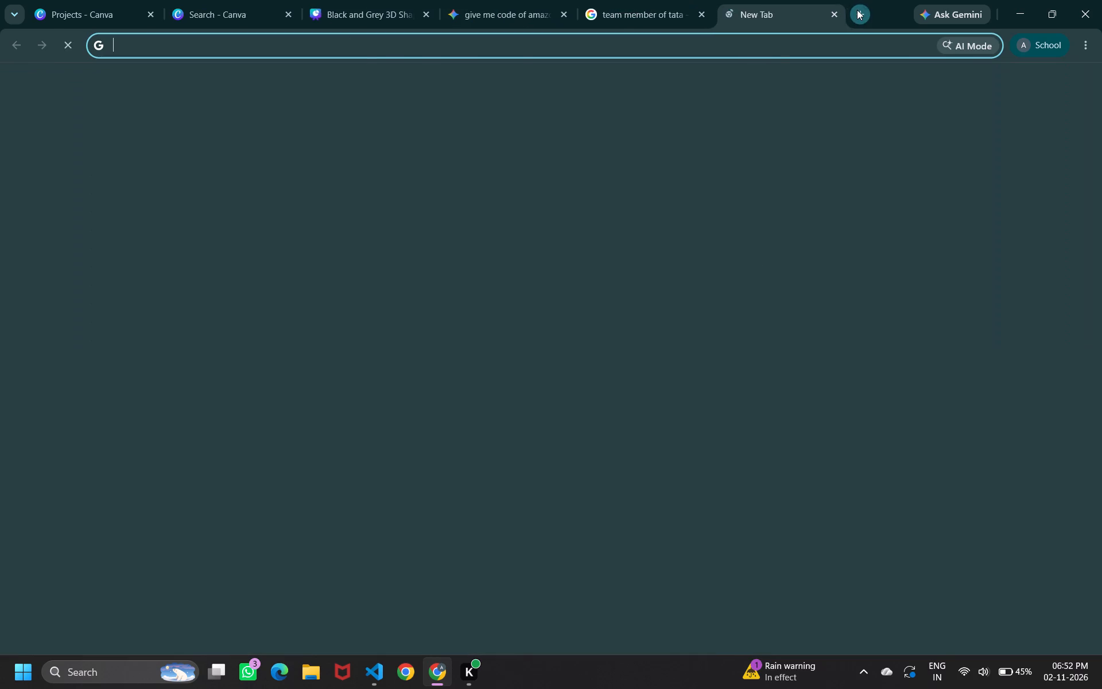
pyautogui.click(360, 259)
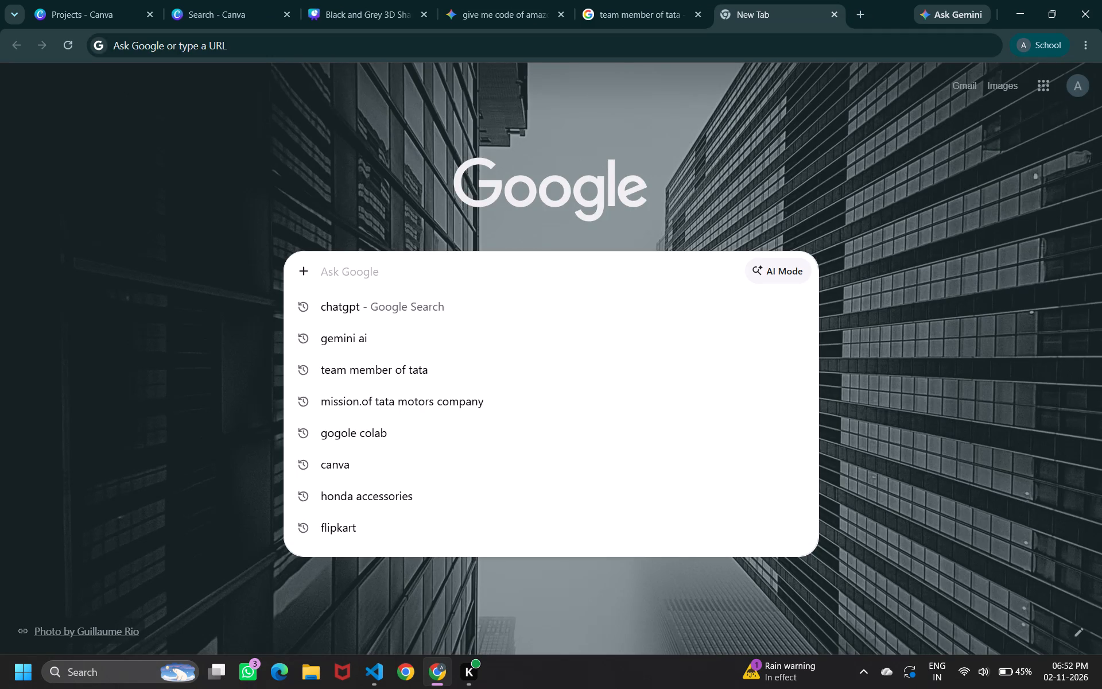
pyautogui.write('answer for')
pyautogui.press('space')
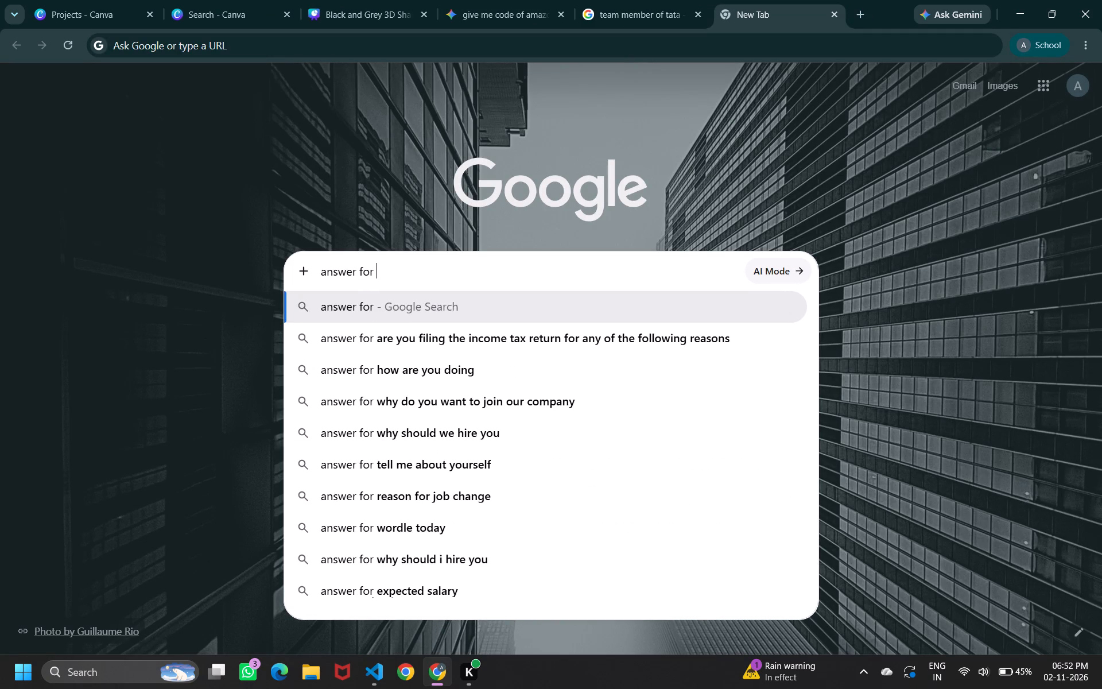
pyautogui.write('what we do')
pyautogui.press('space')
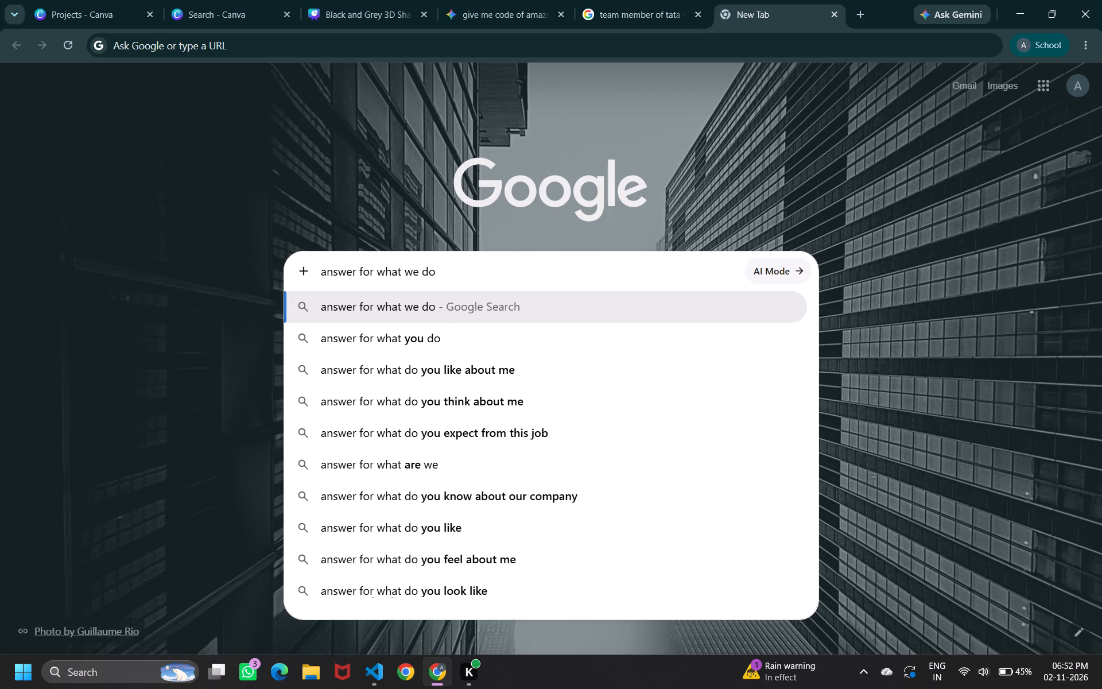
pyautogui.write('to tata car')
pyautogui.press('Return')
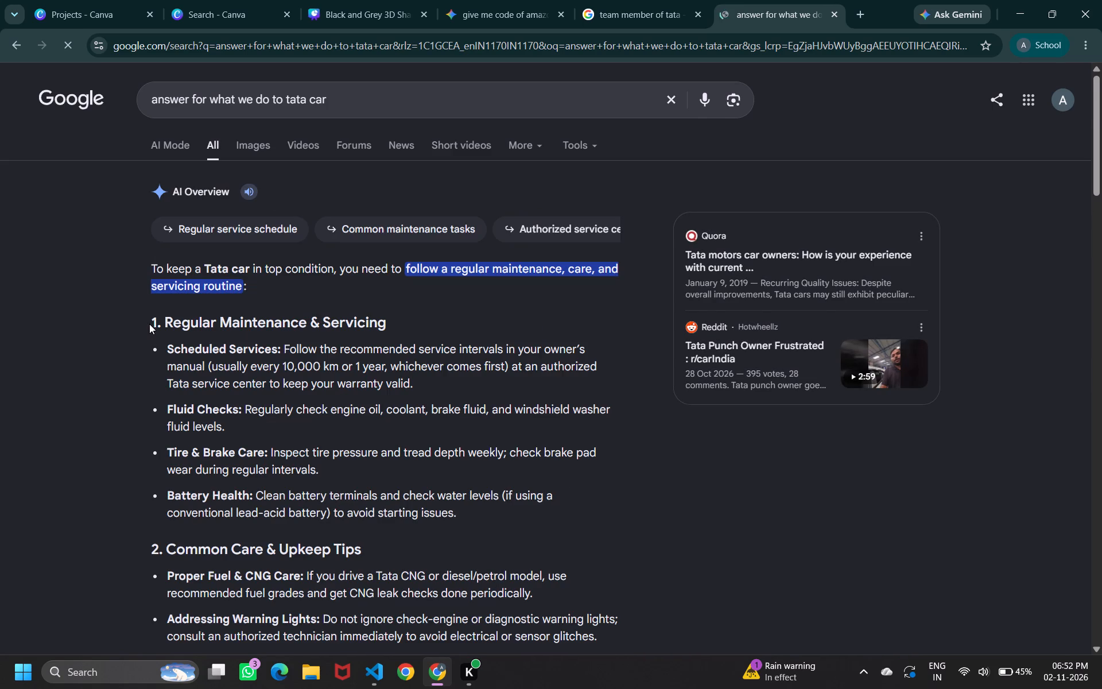
pyautogui.scroll(1, 149, 324)
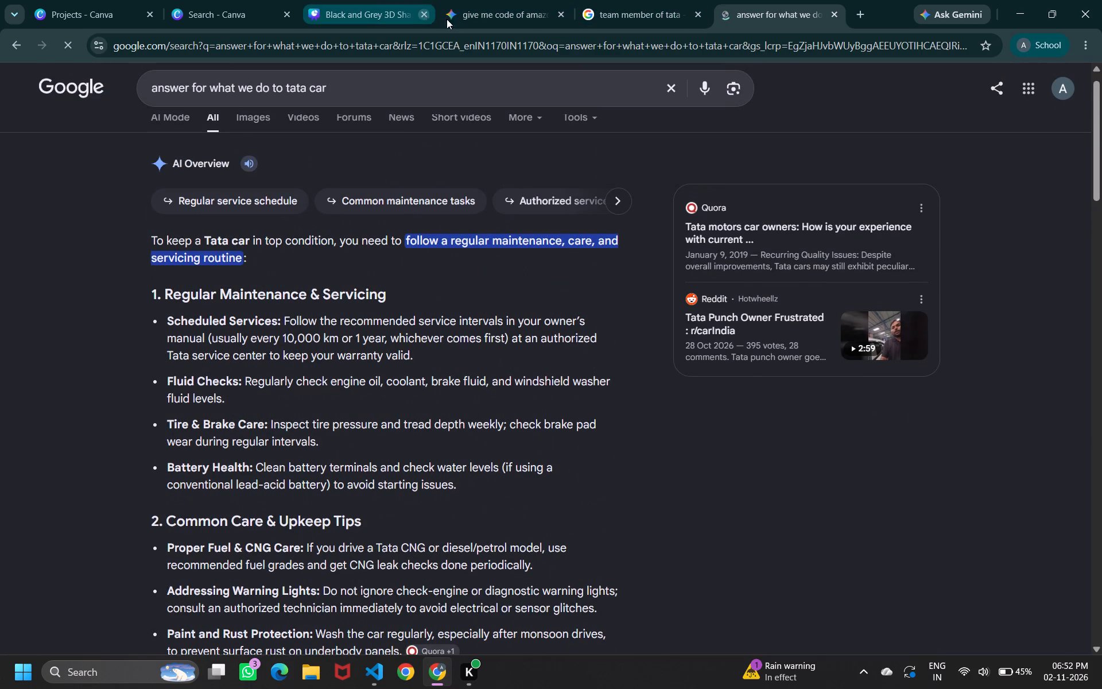
# Back in the Canva presentation, replace the WHAT WE DO slide's body text with "regular maintanance" followed by a blank line.
pyautogui.click(406, 11)
pyautogui.doubleClick(807, 332)
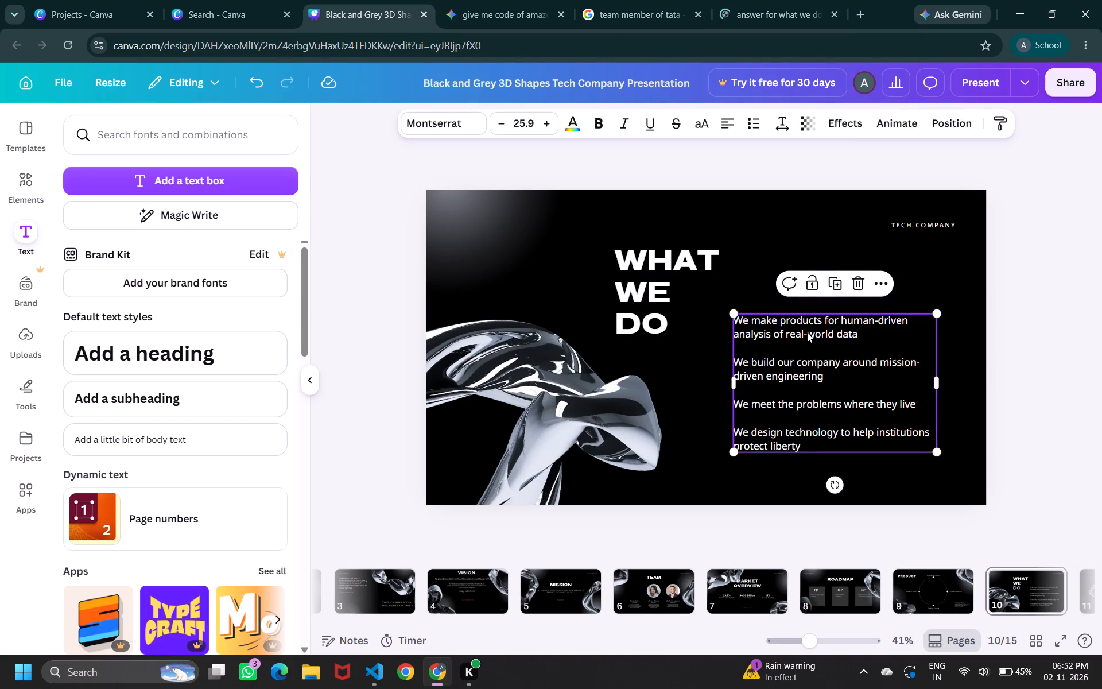
pyautogui.press('BackSpace')
pyautogui.write('ref')
pyautogui.press('BackSpace')
pyautogui.write('gular maintan')
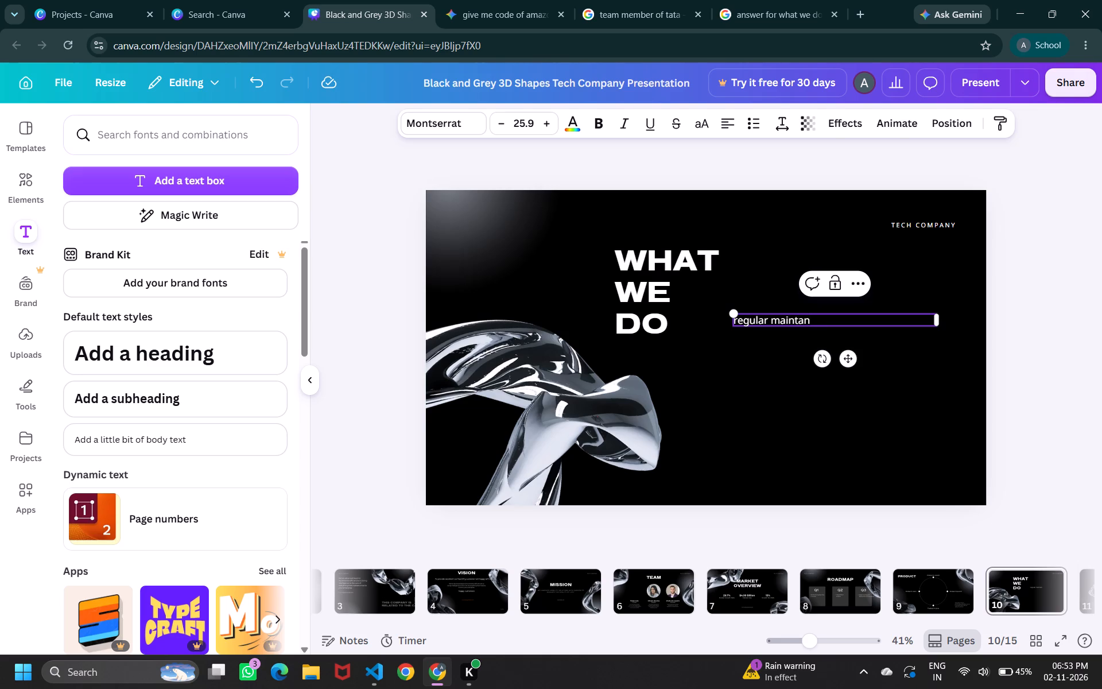
pyautogui.write('ance')
pyautogui.press('Return')
pyautogui.press('Return')
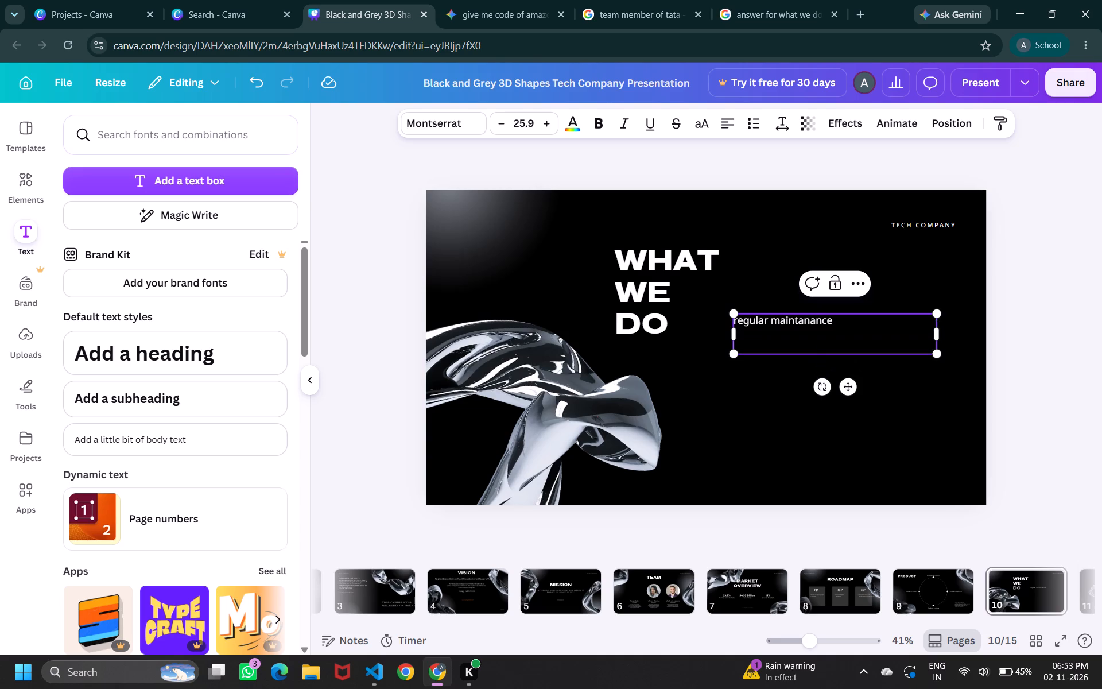
# Add "sefety check" as the second item of the WHAT WE DO slide's body text, followed by a blank line.
pyautogui.write('sefety che')
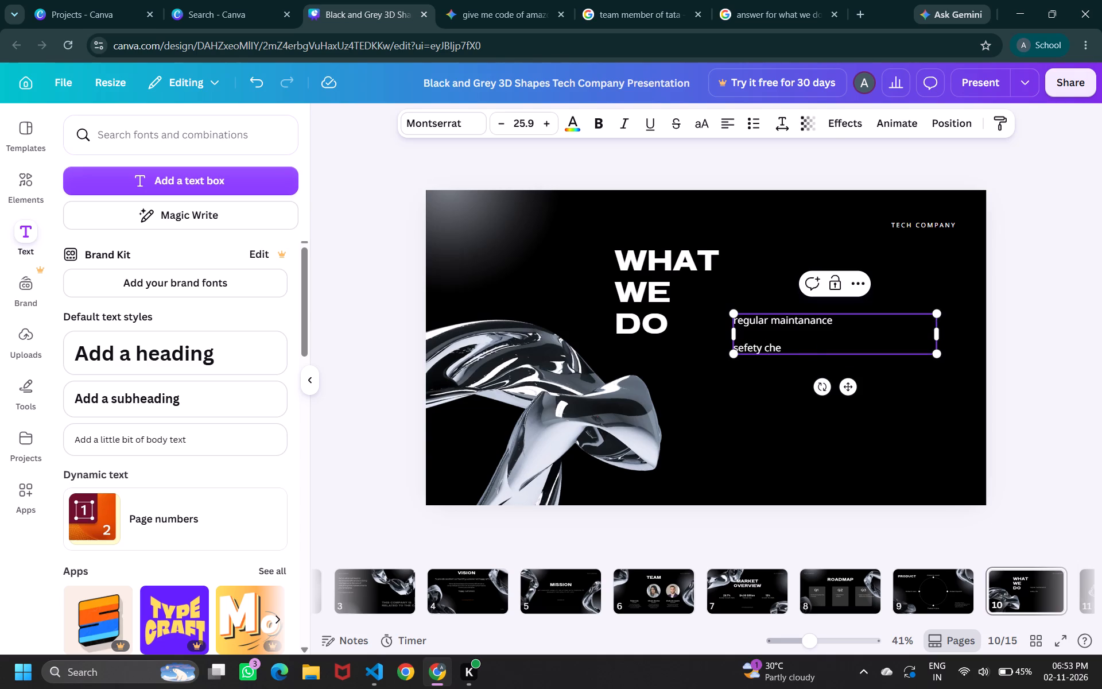
pyautogui.write('ck')
pyautogui.press('Return')
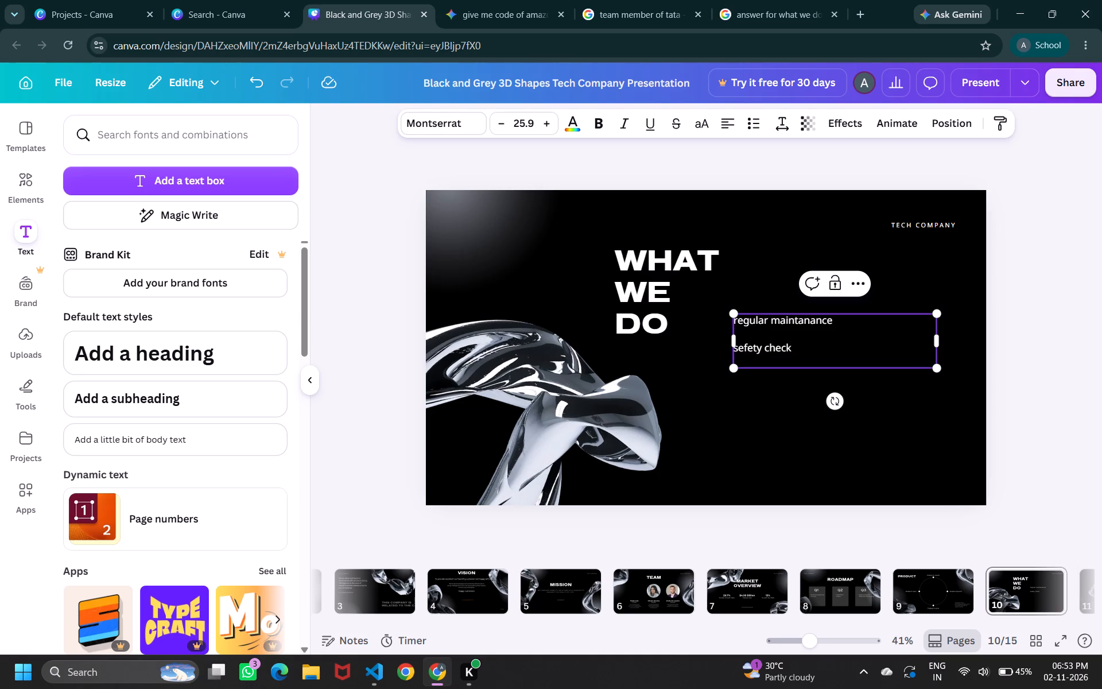
pyautogui.press('space')
pyautogui.press('Return')
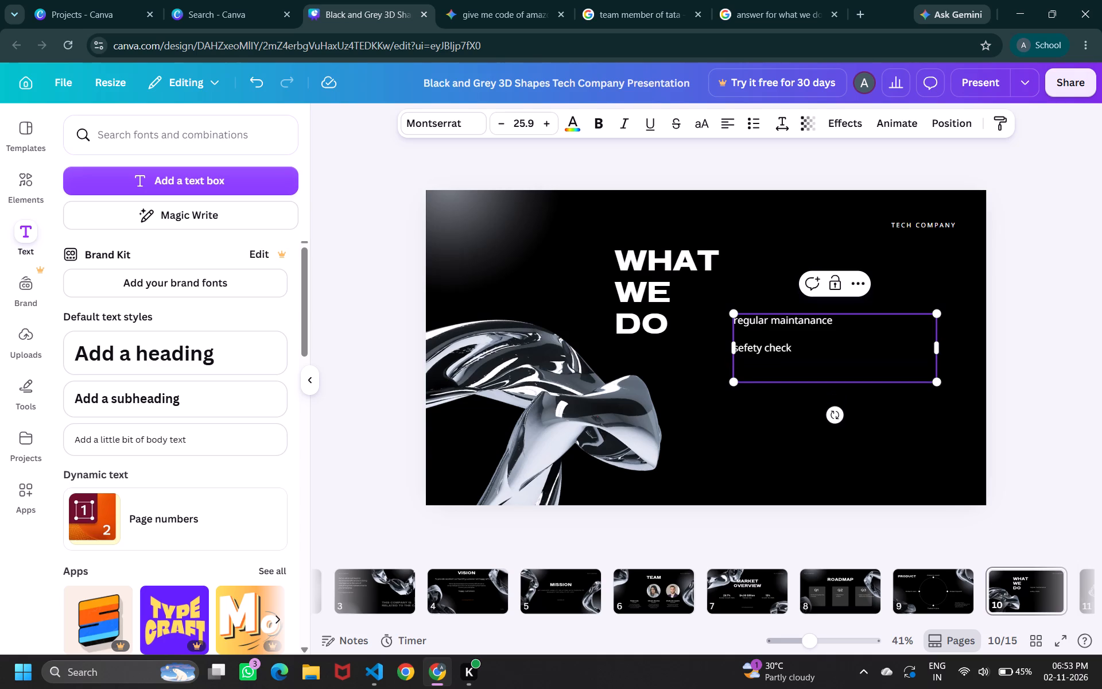
# Add "lifetime battaery warrenty" as the third item of the body text, followed by a blank line.
pyautogui.press('space')
pyautogui.press('space')
pyautogui.press('BackSpace')
pyautogui.press('BackSpace')
pyautogui.write('lifetime battaery warren')
pyautogui.write('ty')
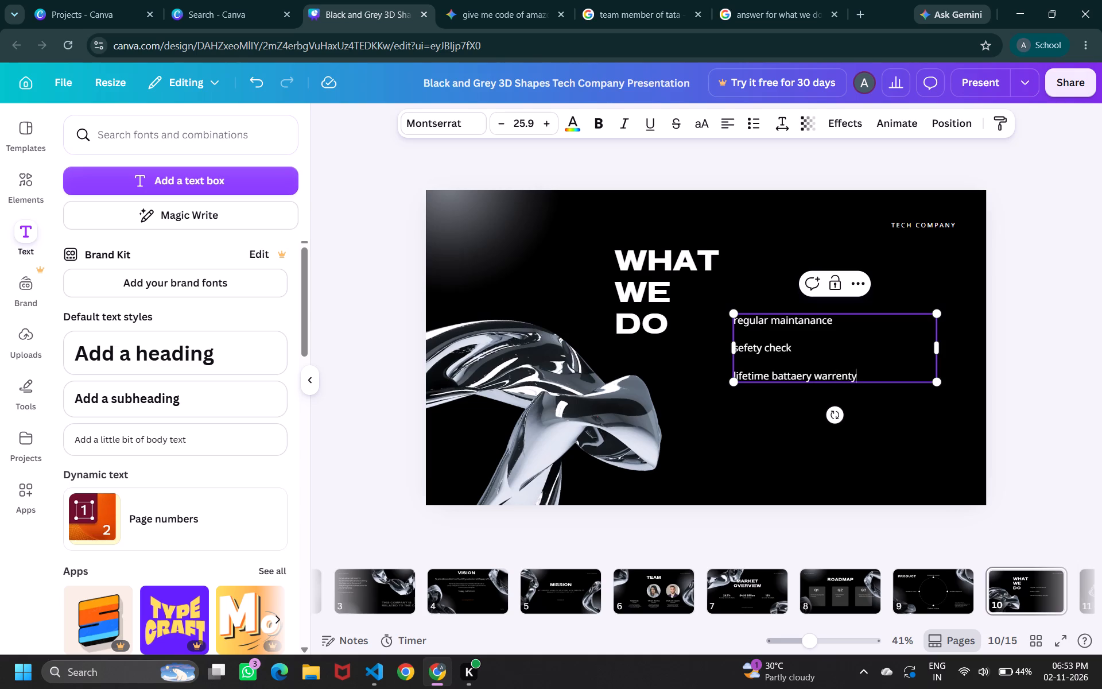
pyautogui.press('Return')
pyautogui.press('Return')
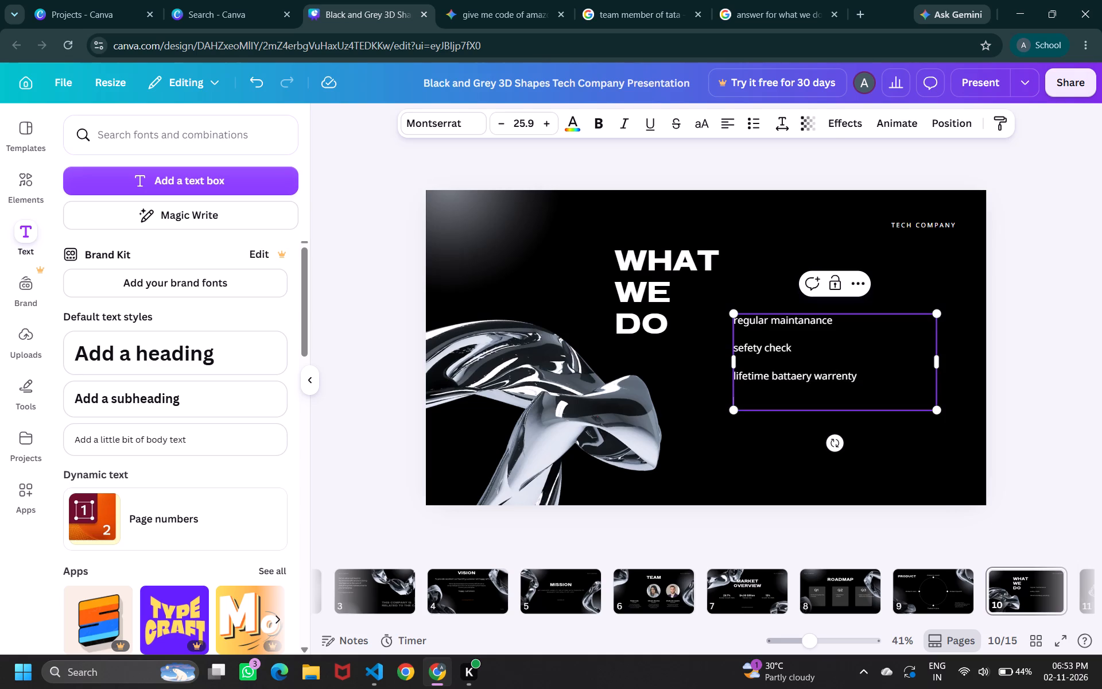
# Add "18 yrs engine guarantee" as the fourth item of the WHAT WE DO slide's body text.
pyautogui.press('1')
pyautogui.write('8 yrs enginee')
pyautogui.press('BackSpace')
pyautogui.press('BackSpace')
pyautogui.write('e')
pyautogui.press('space')
pyautogui.write('guar')
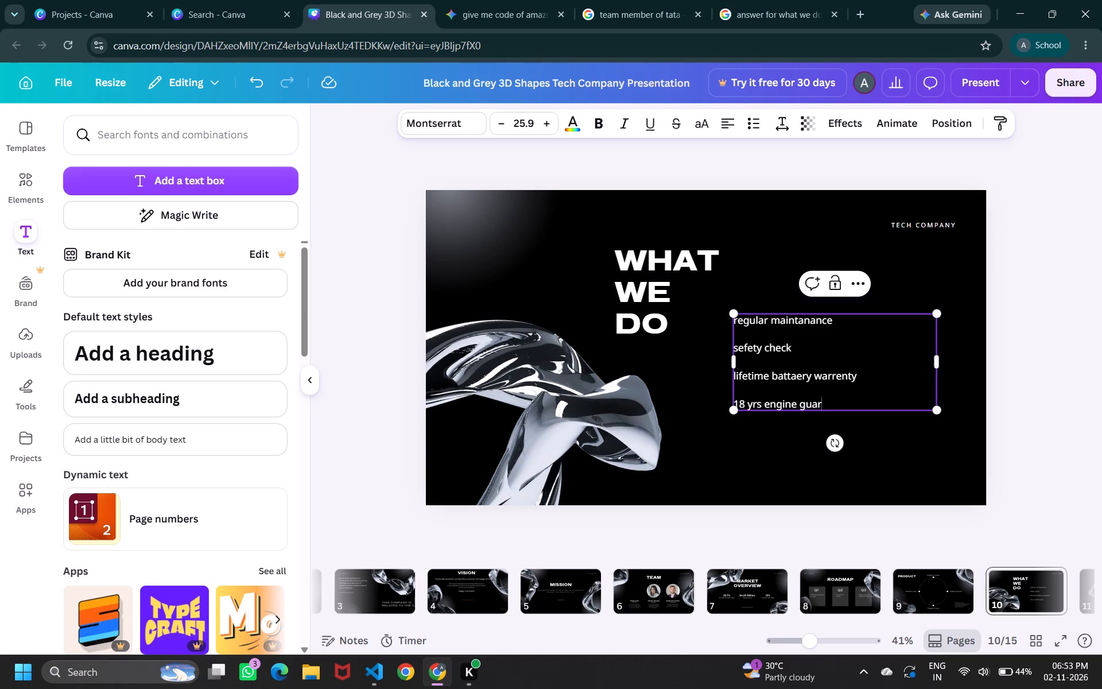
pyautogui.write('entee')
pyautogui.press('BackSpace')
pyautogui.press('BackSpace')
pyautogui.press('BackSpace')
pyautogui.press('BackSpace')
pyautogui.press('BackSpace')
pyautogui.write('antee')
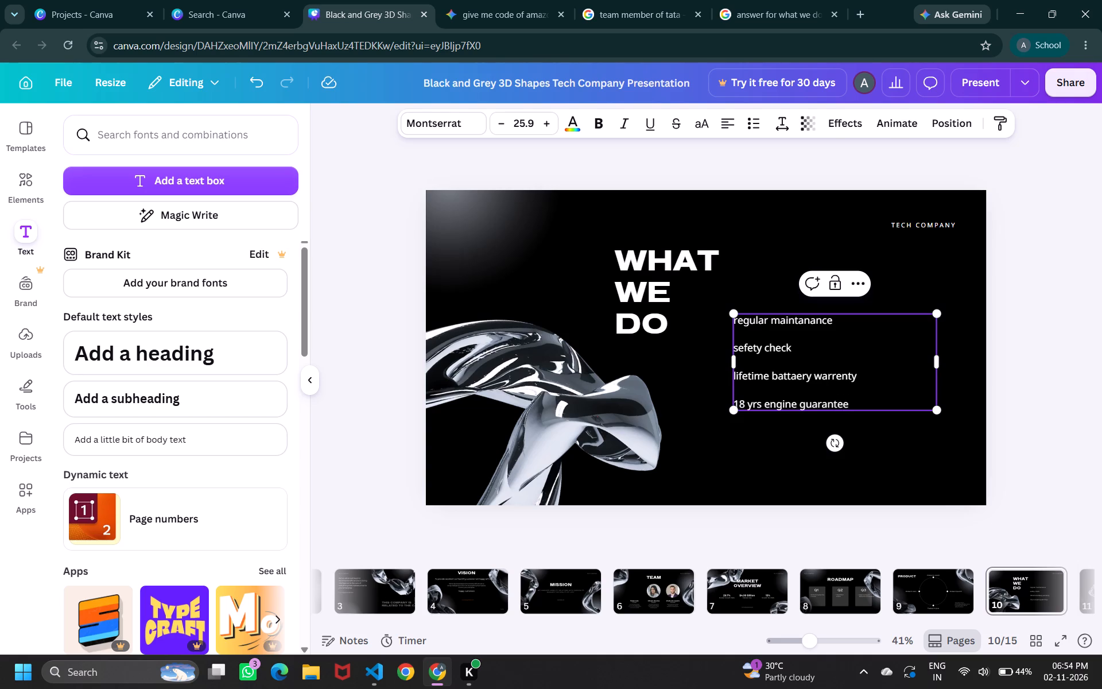
# Preview the WHAT WE DO slide and the slide after it in full screen, and return to the editor.
pyautogui.click(1057, 635)
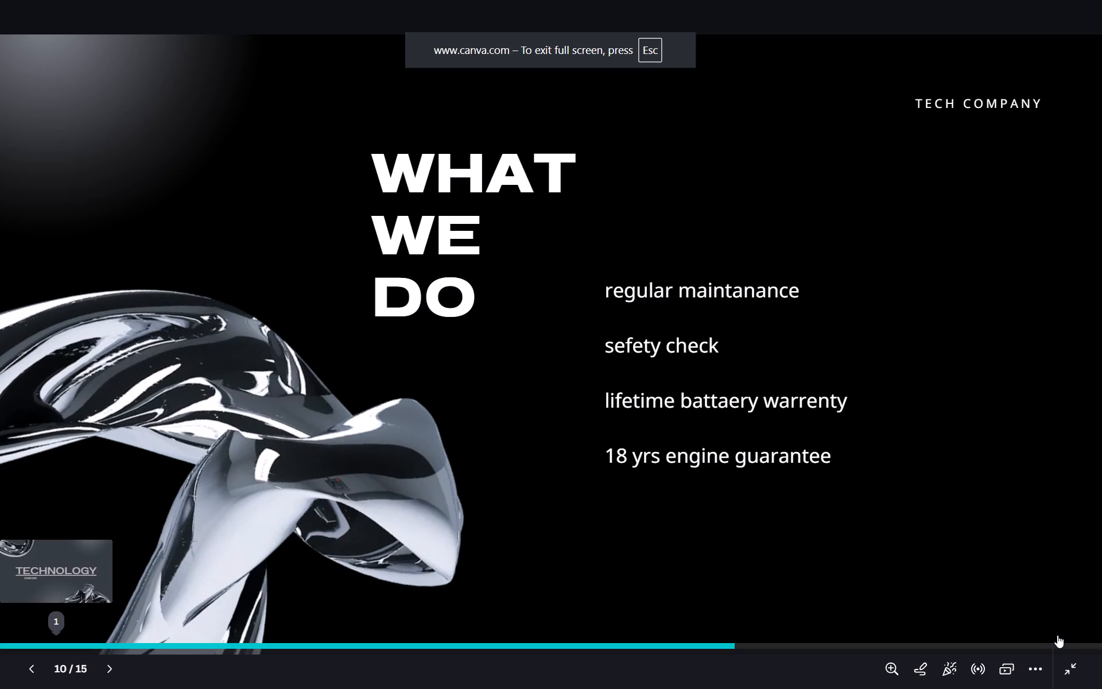
pyautogui.click(841, 458)
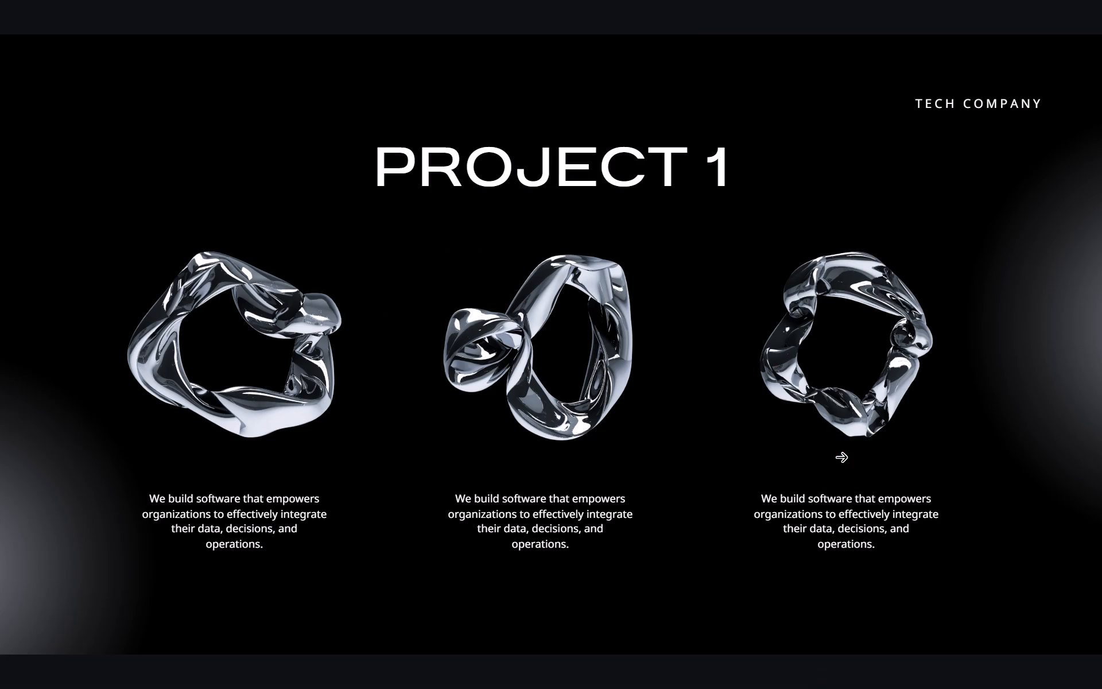
pyautogui.press('Escape')
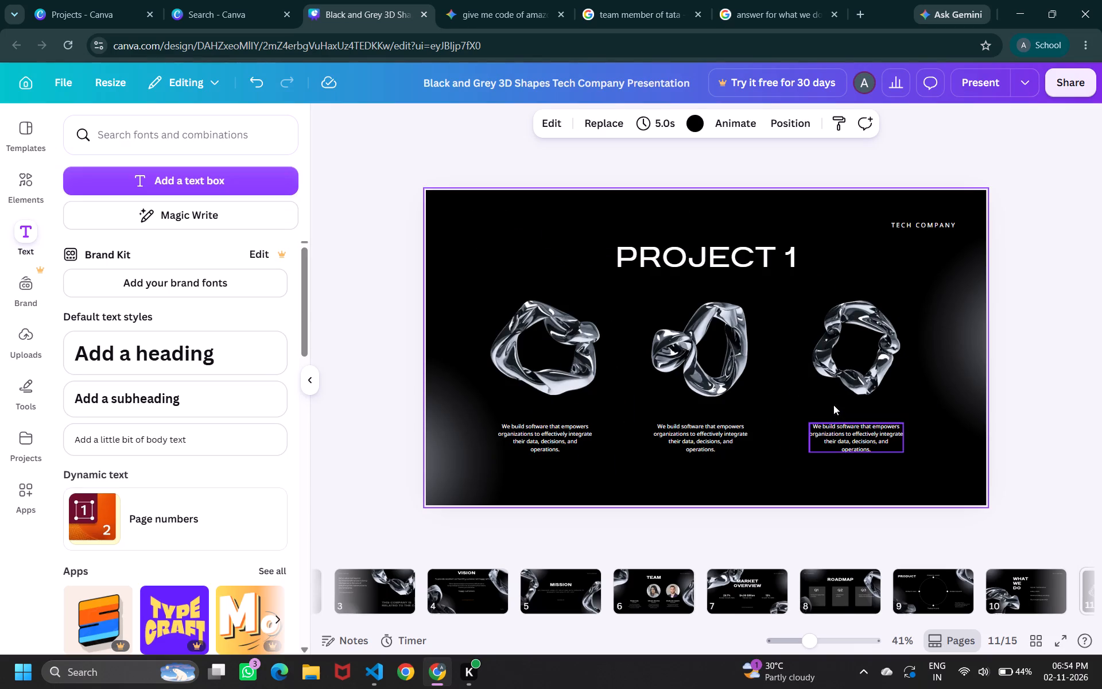
# Look through the presentation's remaining slides, opening the CONTACT US slide on page 14 and the slide on page 13.
pyautogui.hscroll(-18, 1022, 580)
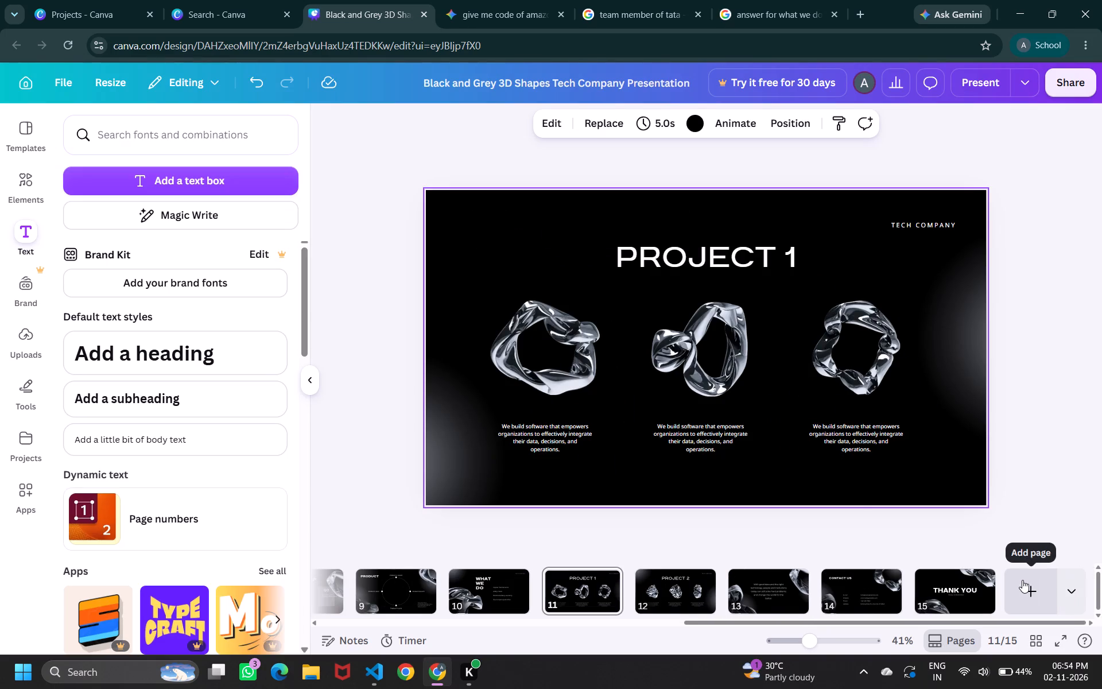
pyautogui.click(851, 594)
pyautogui.click(766, 586)
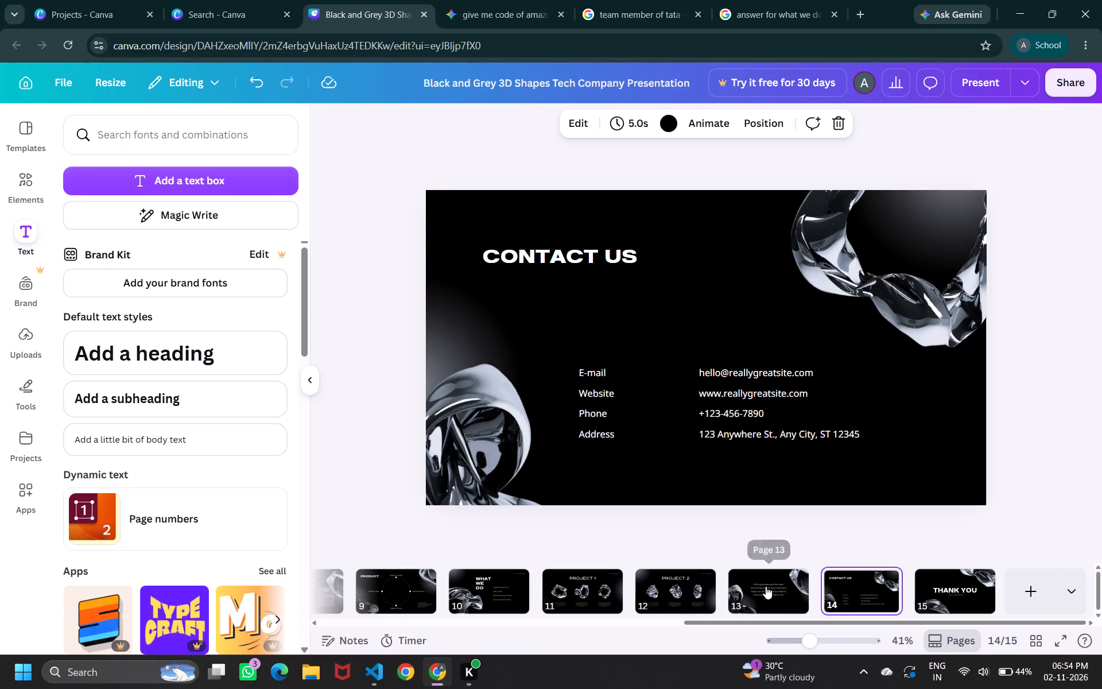
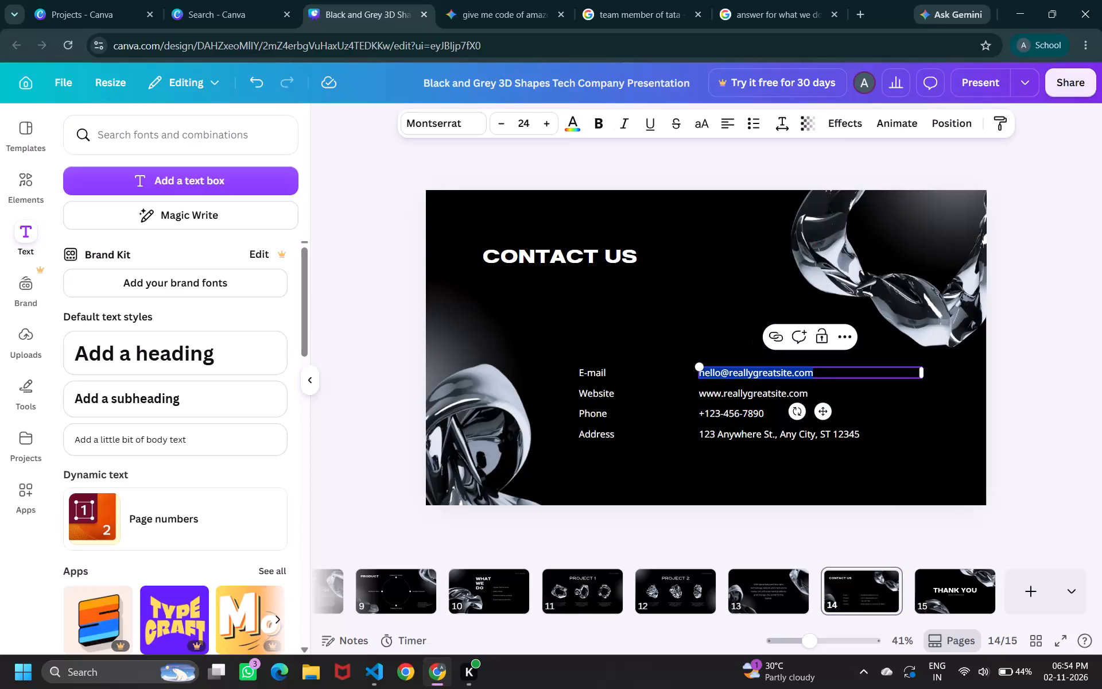
# Replace the placeholder e-mail on the CONTACT US slide with the company's e-mail address.
pyautogui.press('BackSpace')
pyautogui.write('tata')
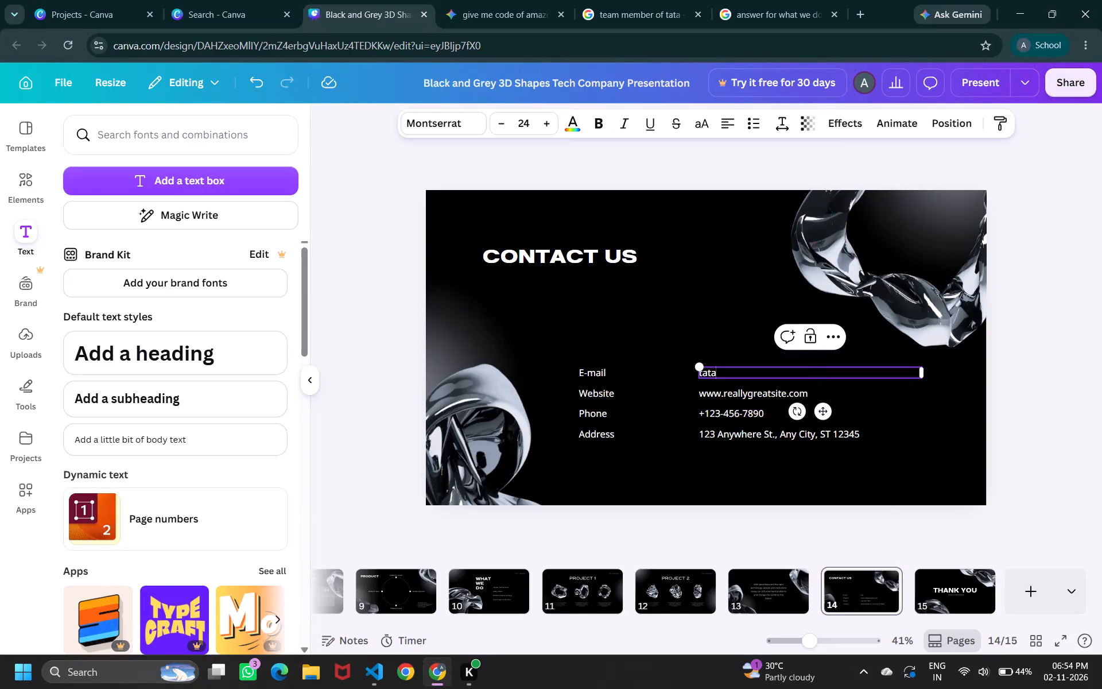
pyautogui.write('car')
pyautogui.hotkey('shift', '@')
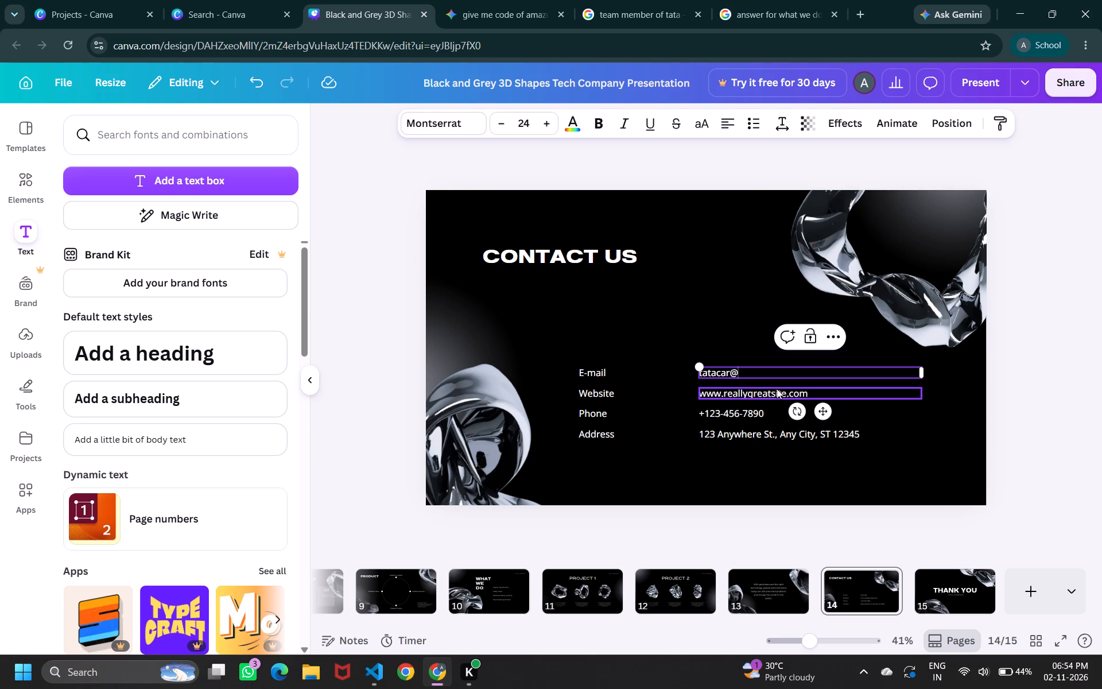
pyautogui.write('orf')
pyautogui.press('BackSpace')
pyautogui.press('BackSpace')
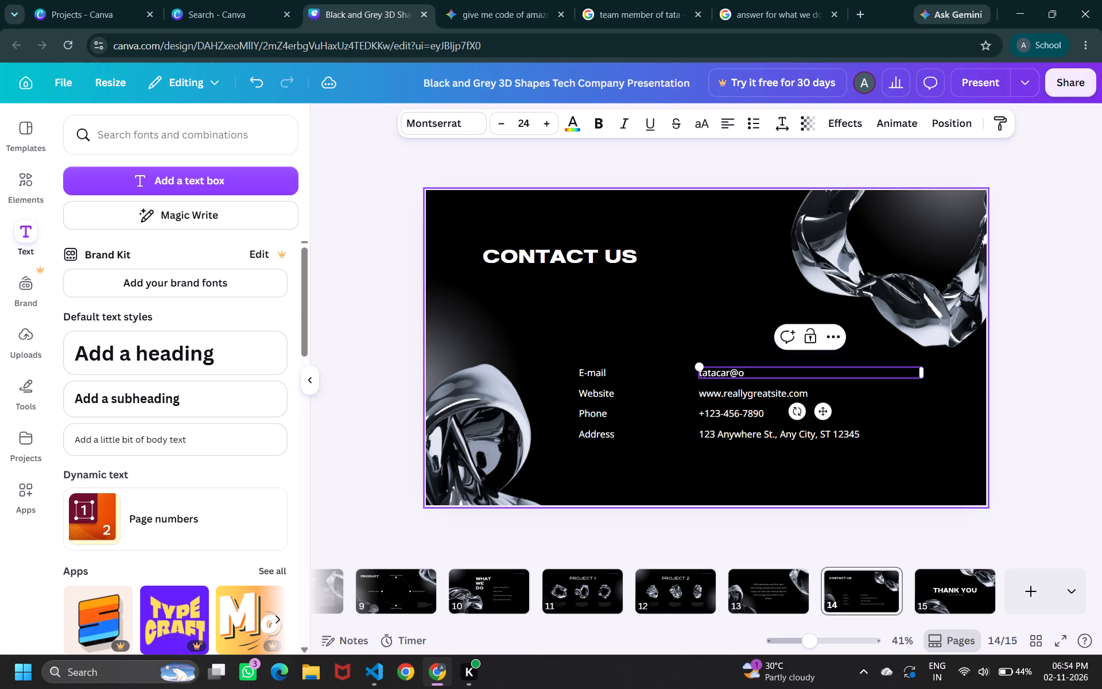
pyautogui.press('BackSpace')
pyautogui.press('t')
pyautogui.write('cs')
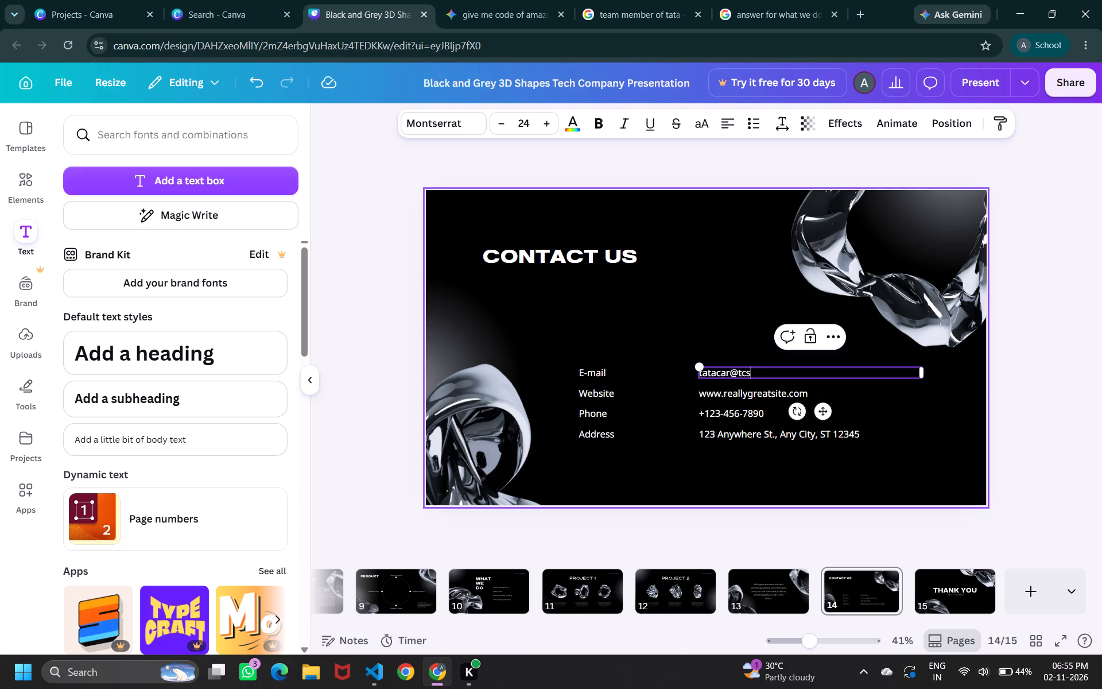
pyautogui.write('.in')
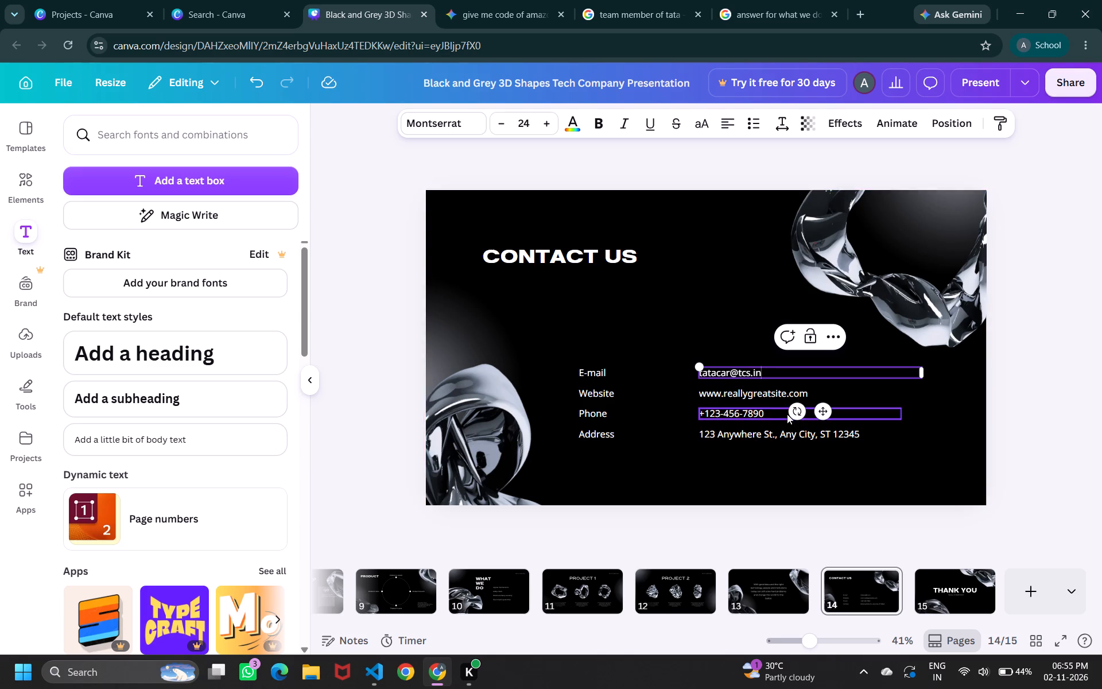
pyautogui.doubleClick(775, 398)
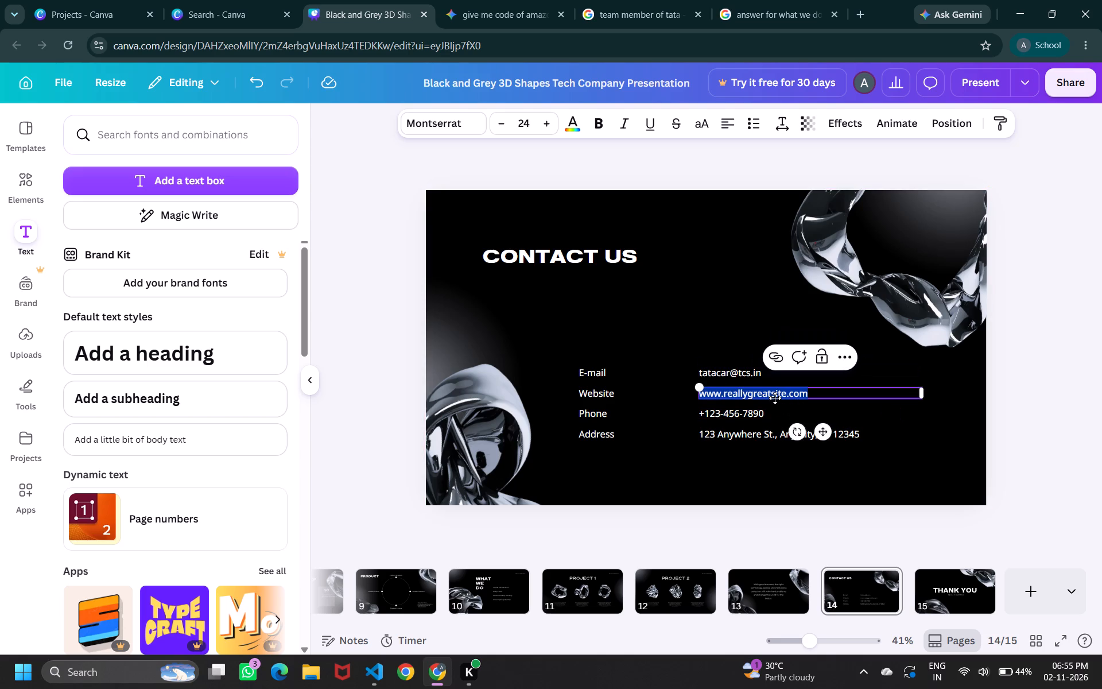
pyautogui.press('BackSpace')
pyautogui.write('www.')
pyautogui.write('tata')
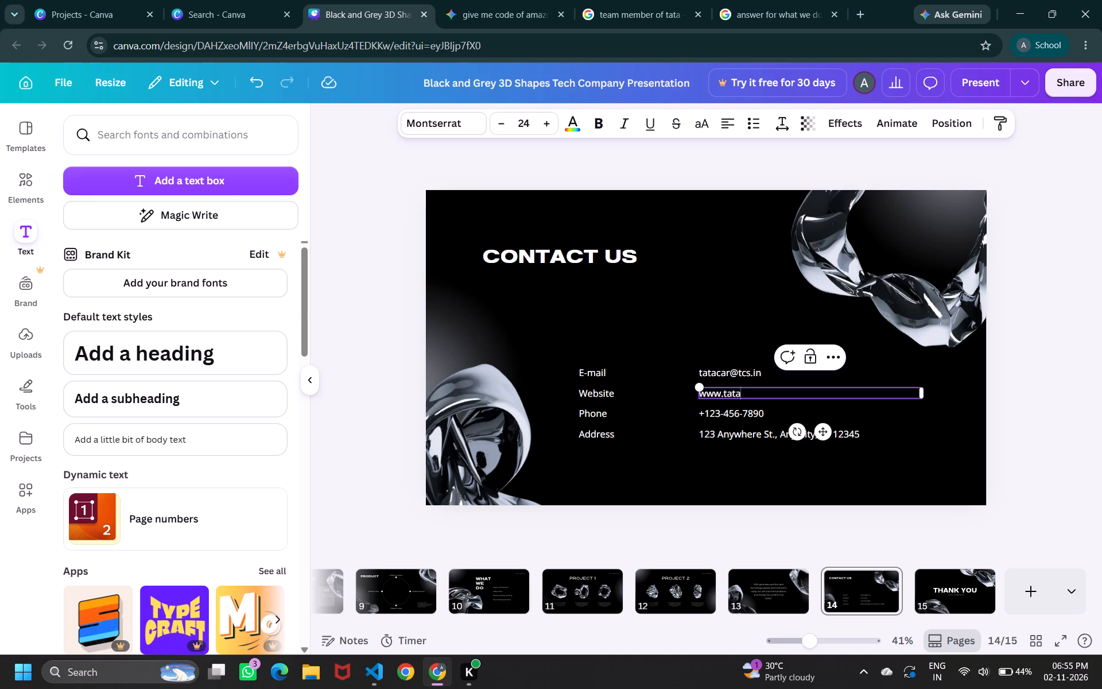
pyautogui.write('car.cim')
# Replace the last three digits of the placeholder phone number on the CONTACT US slide with the company's own digits.
pyautogui.doubleClick(762, 420)
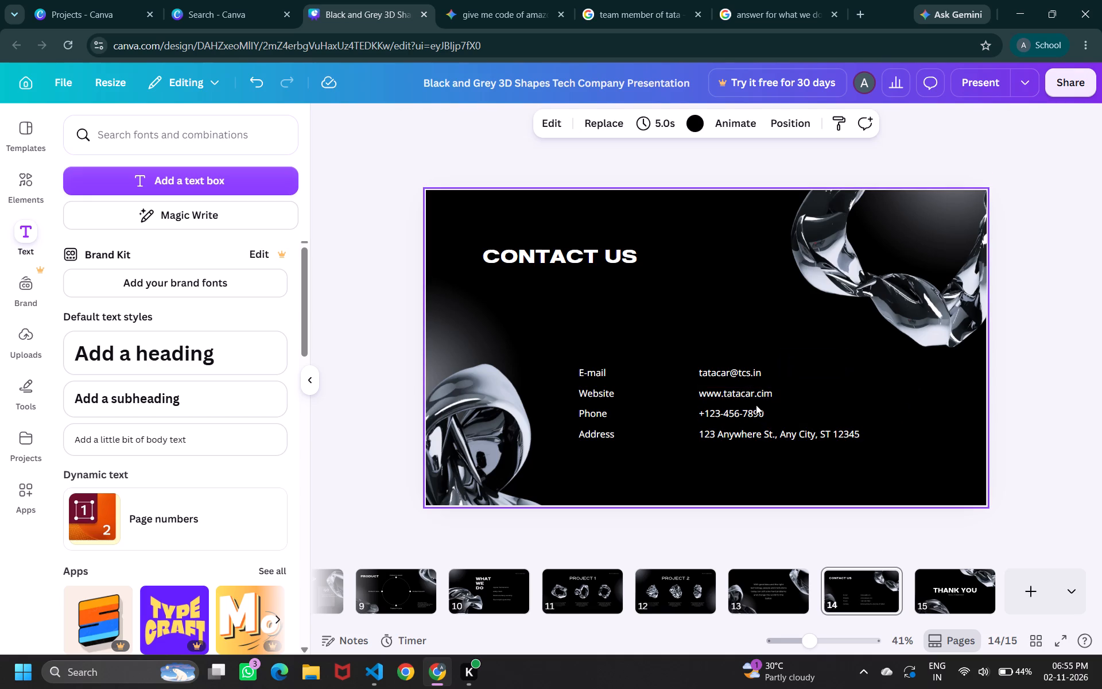
pyautogui.doubleClick(755, 403)
pyautogui.doubleClick(758, 409)
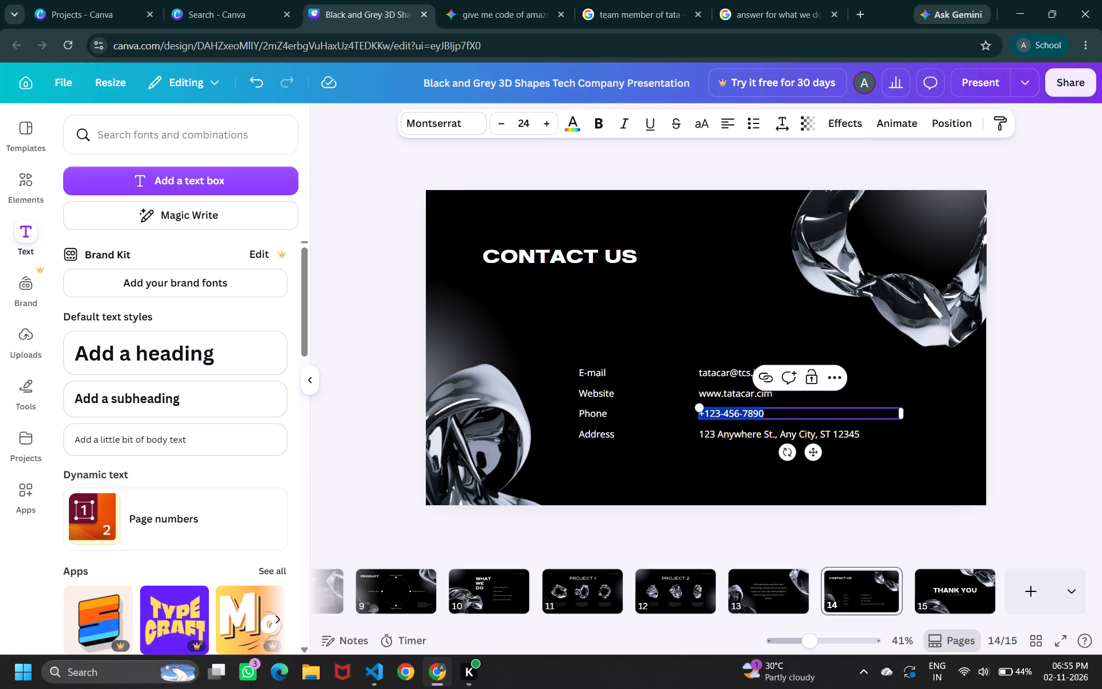
pyautogui.press('Right')
pyautogui.press('BackSpace')
pyautogui.press('BackSpace')
pyautogui.press('BackSpace')
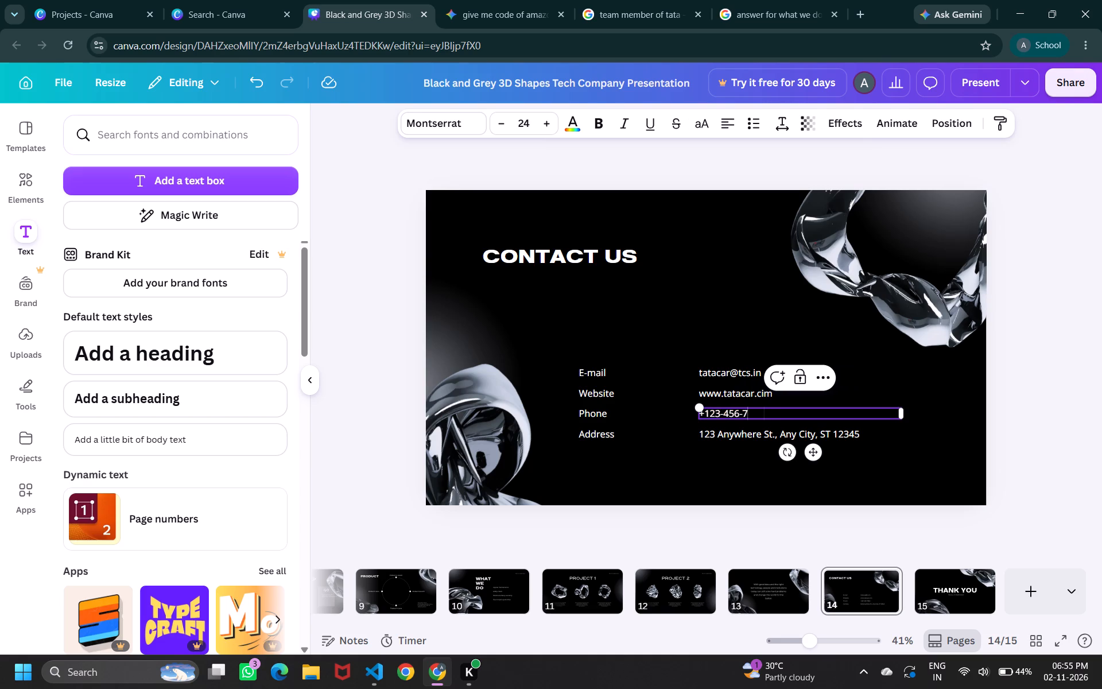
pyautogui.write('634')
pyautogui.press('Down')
# Replace the placeholder address on the CONTACT US slide with "m=mumbai".
pyautogui.click(851, 426)
pyautogui.moveTo(851, 426); pyautogui.dragTo(841, 443)
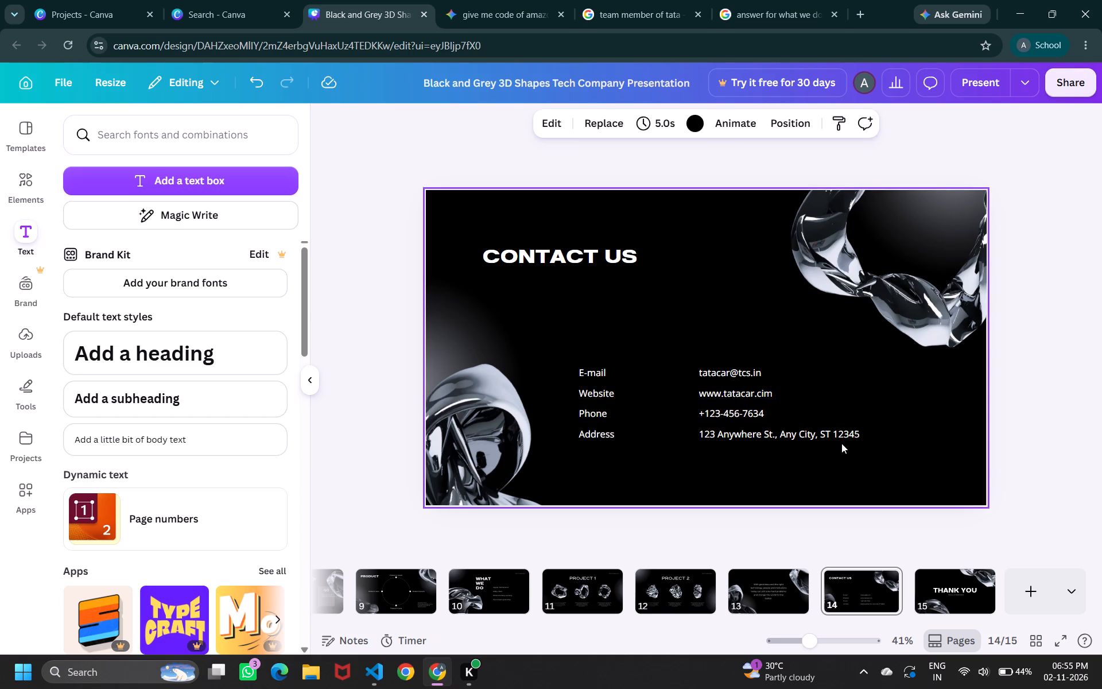
pyautogui.doubleClick(849, 436)
pyautogui.press('BackSpace')
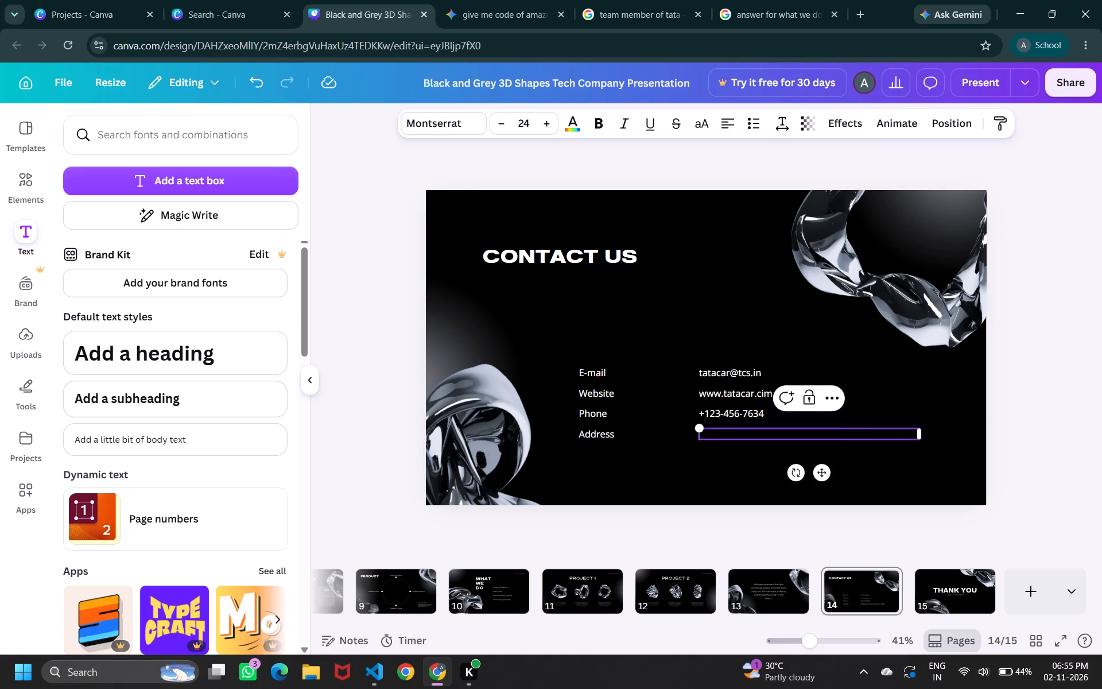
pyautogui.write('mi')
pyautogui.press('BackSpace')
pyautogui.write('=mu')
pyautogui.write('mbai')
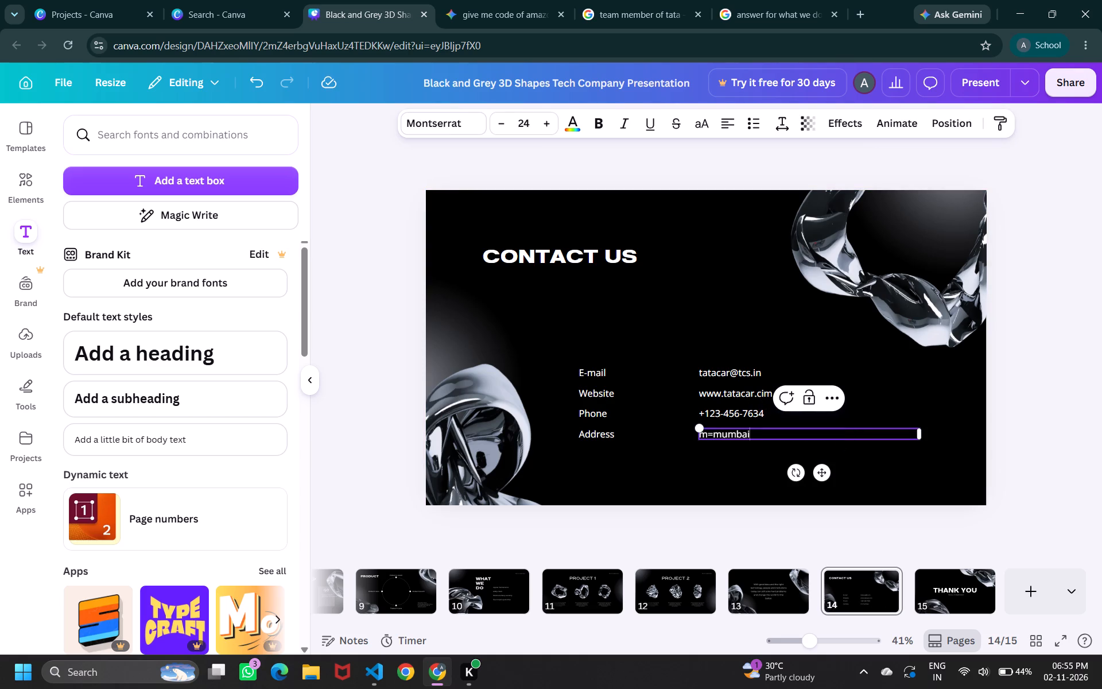
# Replace the Address entry on the CONTACT US slide with the company's Navi Mumbai East address, including its nearby landmark.
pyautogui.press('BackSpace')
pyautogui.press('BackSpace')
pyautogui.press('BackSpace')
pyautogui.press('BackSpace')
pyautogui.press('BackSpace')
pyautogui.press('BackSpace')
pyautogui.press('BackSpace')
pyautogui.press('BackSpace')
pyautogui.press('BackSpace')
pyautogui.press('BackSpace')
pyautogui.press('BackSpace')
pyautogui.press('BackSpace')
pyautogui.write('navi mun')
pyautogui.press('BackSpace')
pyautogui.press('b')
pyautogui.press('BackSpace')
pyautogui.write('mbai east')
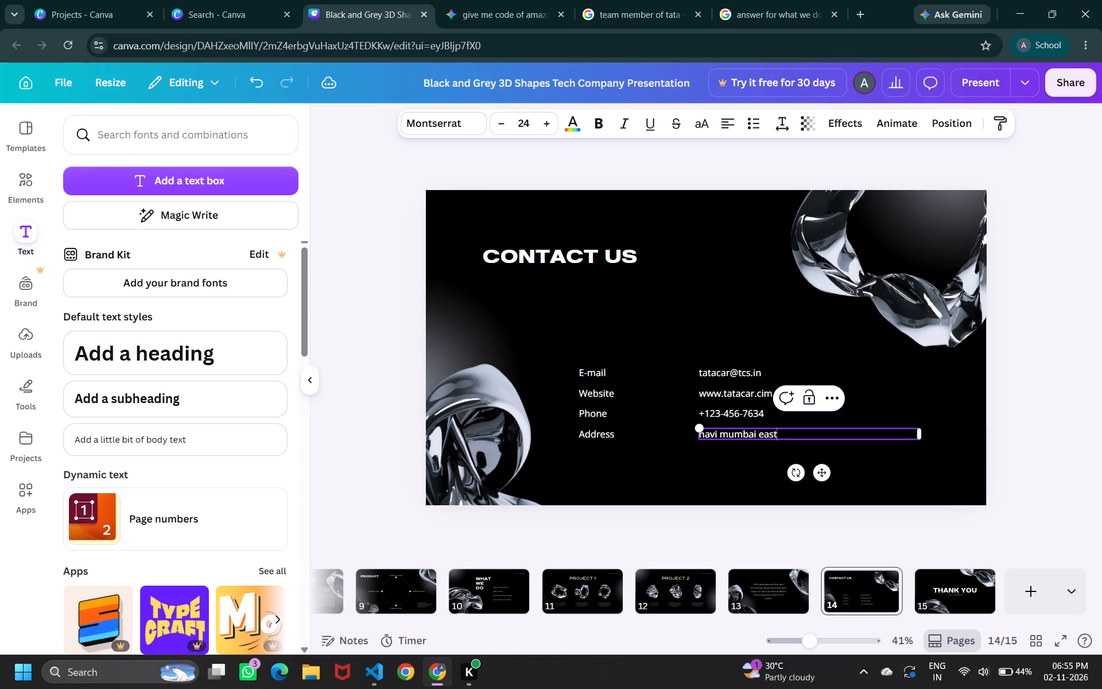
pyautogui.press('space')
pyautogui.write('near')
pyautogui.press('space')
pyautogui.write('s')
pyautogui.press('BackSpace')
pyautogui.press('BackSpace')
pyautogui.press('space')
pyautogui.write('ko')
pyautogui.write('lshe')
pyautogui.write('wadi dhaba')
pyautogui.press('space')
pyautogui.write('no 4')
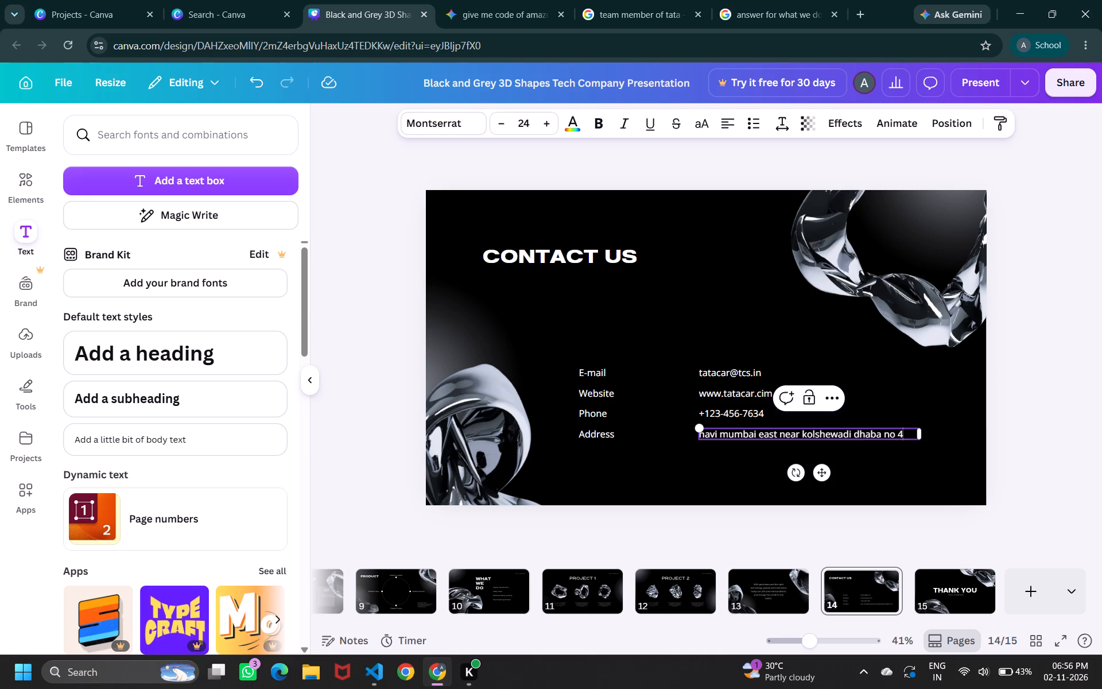
pyautogui.click(715, 302)
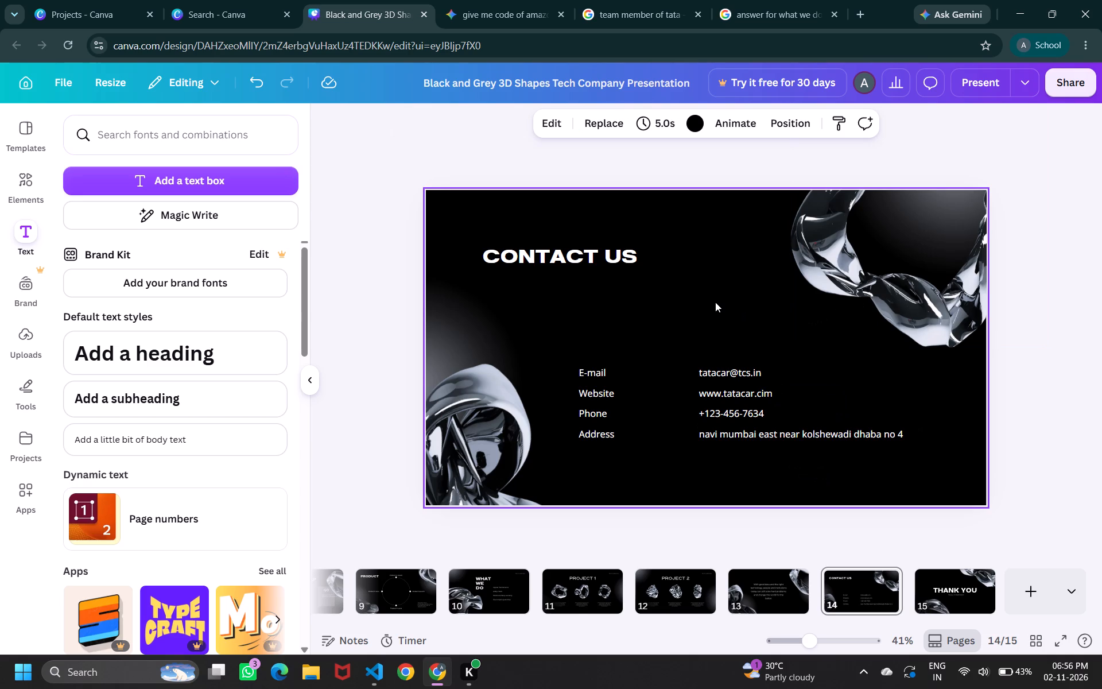
# Go to the closing THANK YOU slide, page 15.
pyautogui.click(935, 599)
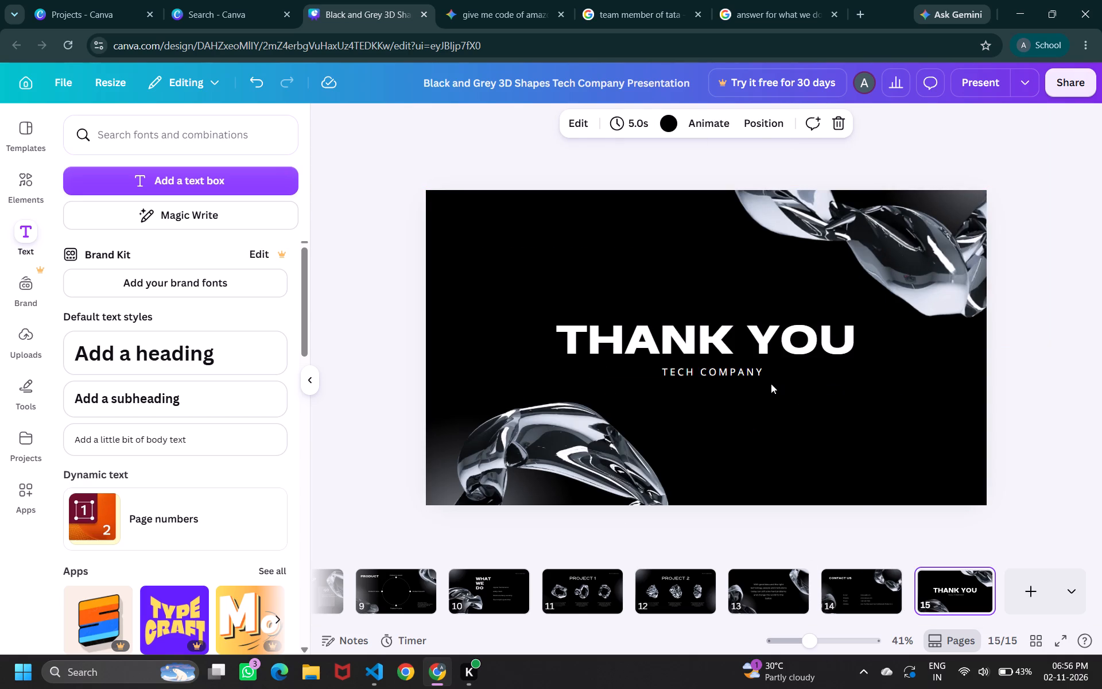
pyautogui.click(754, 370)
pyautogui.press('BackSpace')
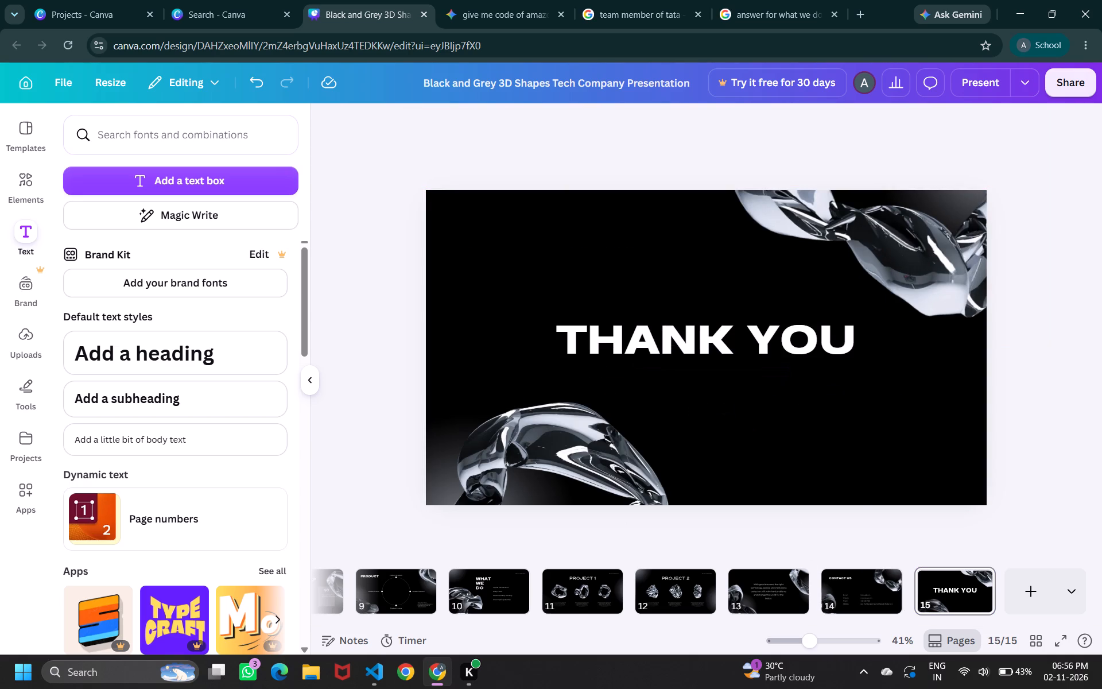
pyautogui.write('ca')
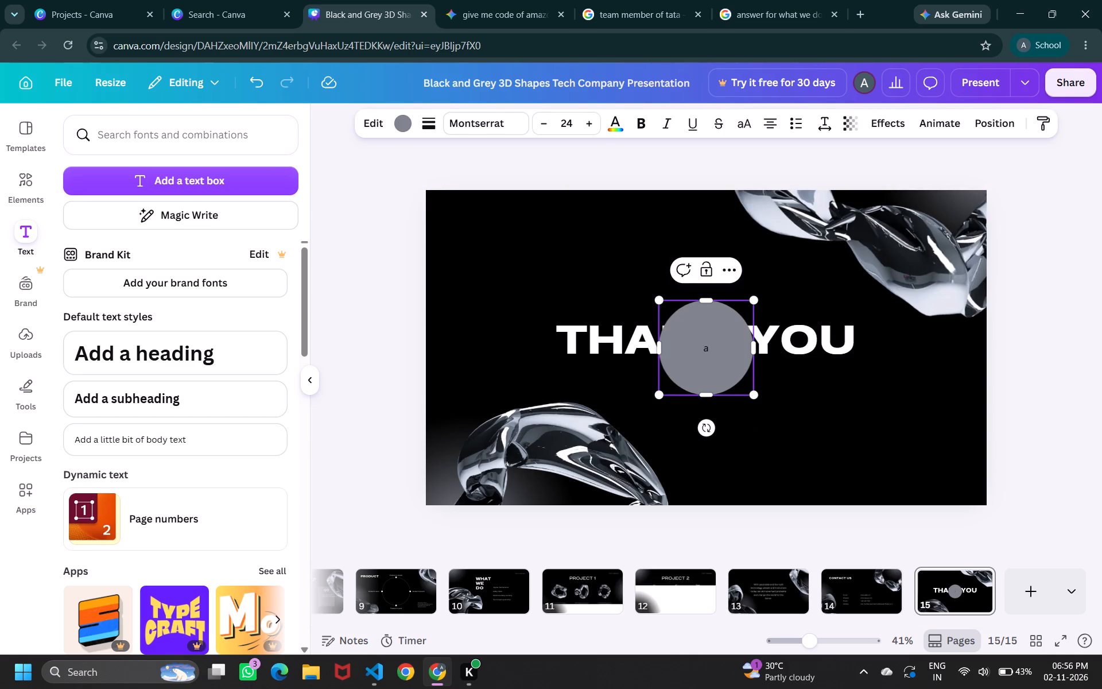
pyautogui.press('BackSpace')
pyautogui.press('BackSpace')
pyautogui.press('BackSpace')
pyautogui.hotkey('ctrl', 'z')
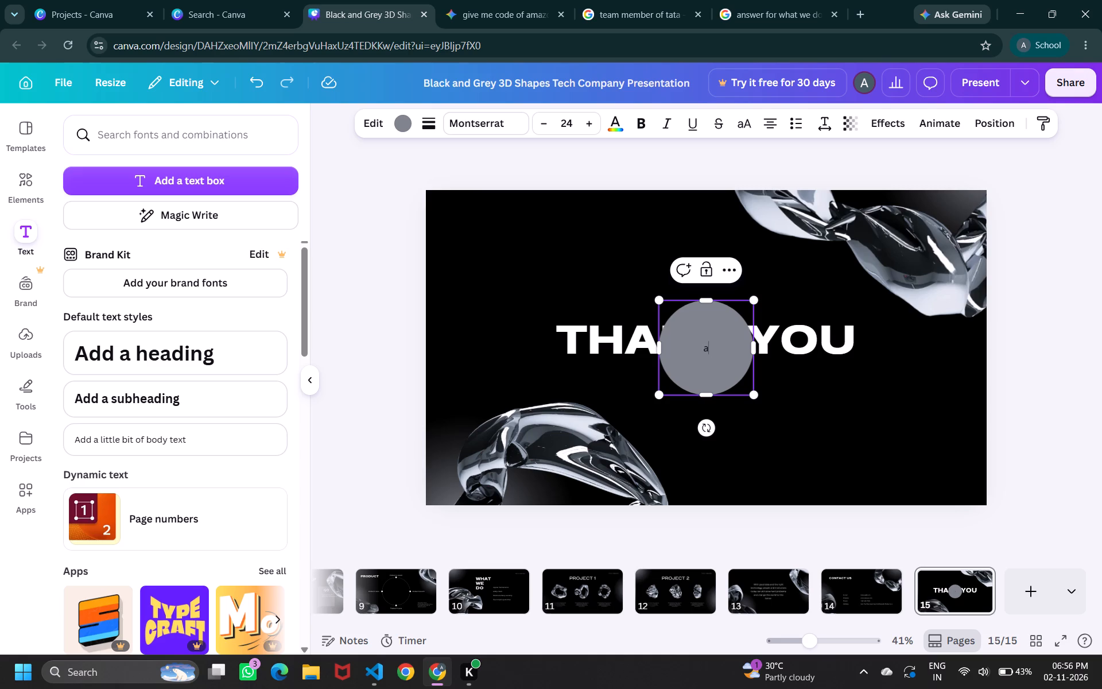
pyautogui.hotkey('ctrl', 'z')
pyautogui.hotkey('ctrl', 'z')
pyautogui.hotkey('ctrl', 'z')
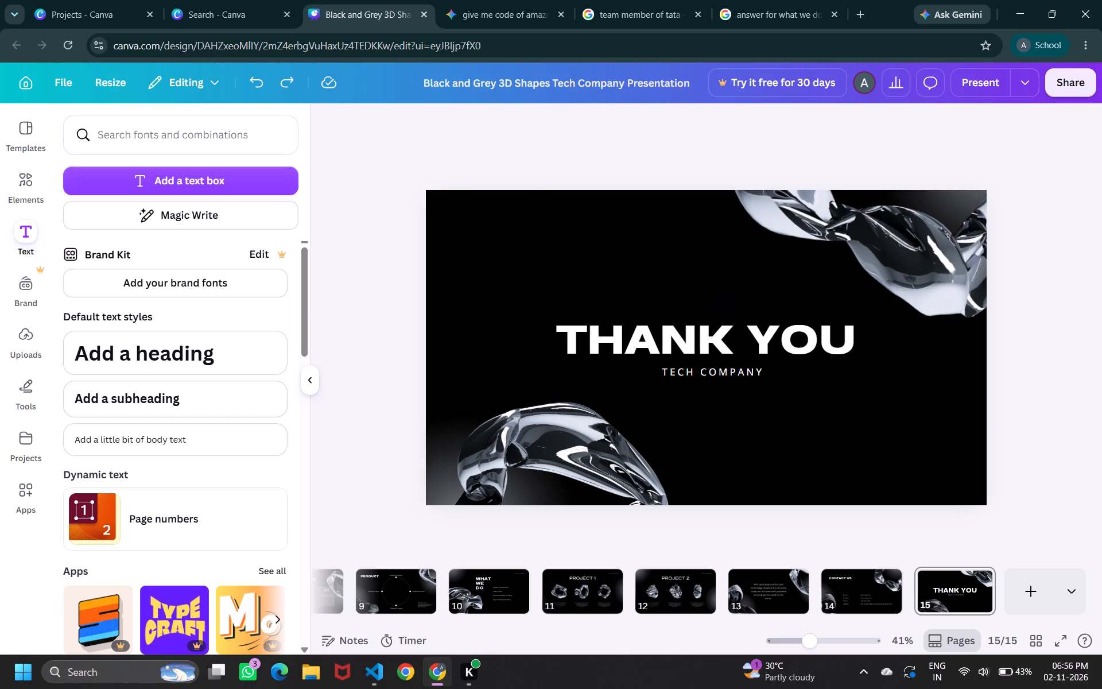
# Replace the TECH COMPANY subtitle on the THANK YOU slide with "car company".
pyautogui.doubleClick(746, 375)
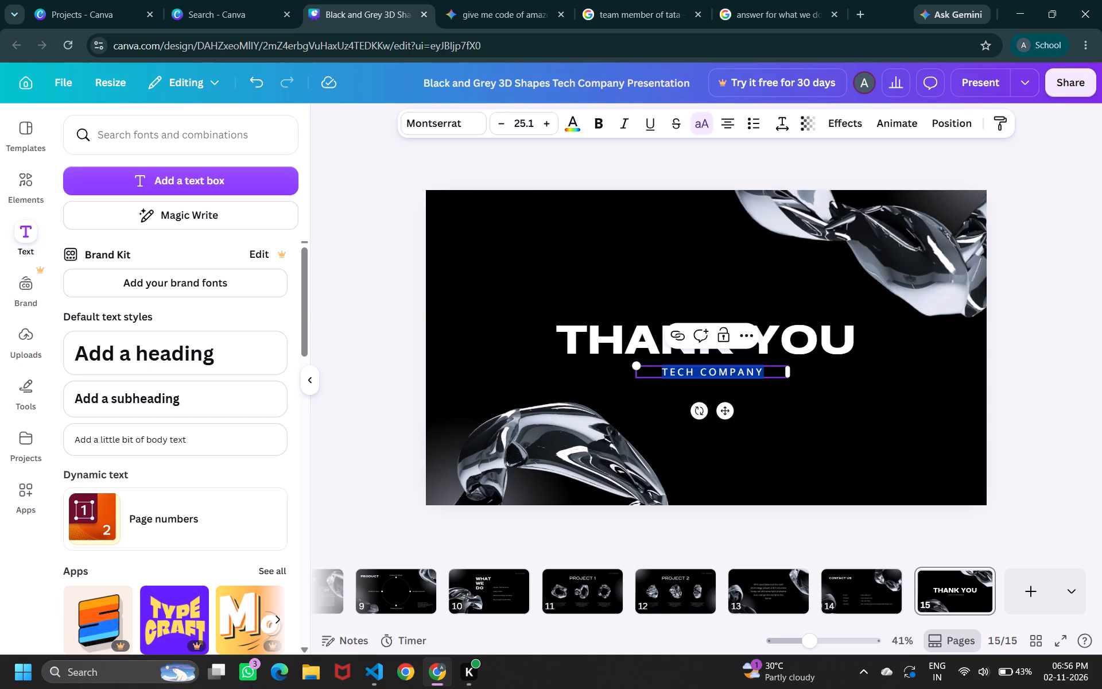
pyautogui.press('BackSpace')
pyautogui.write('car company')
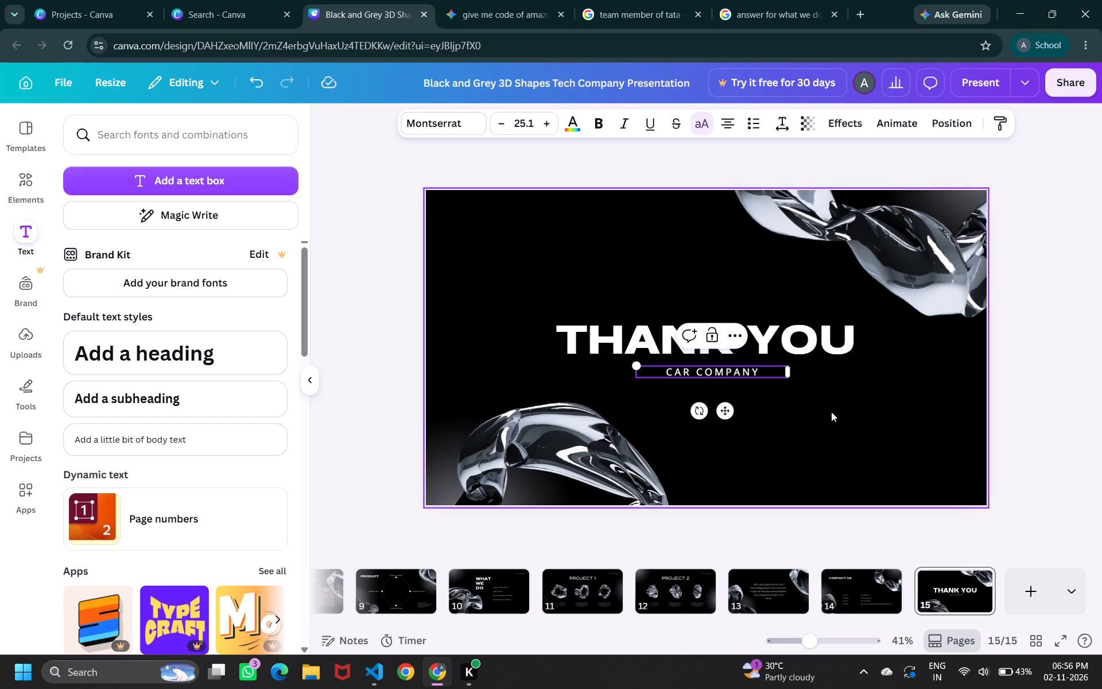
pyautogui.click(926, 435)
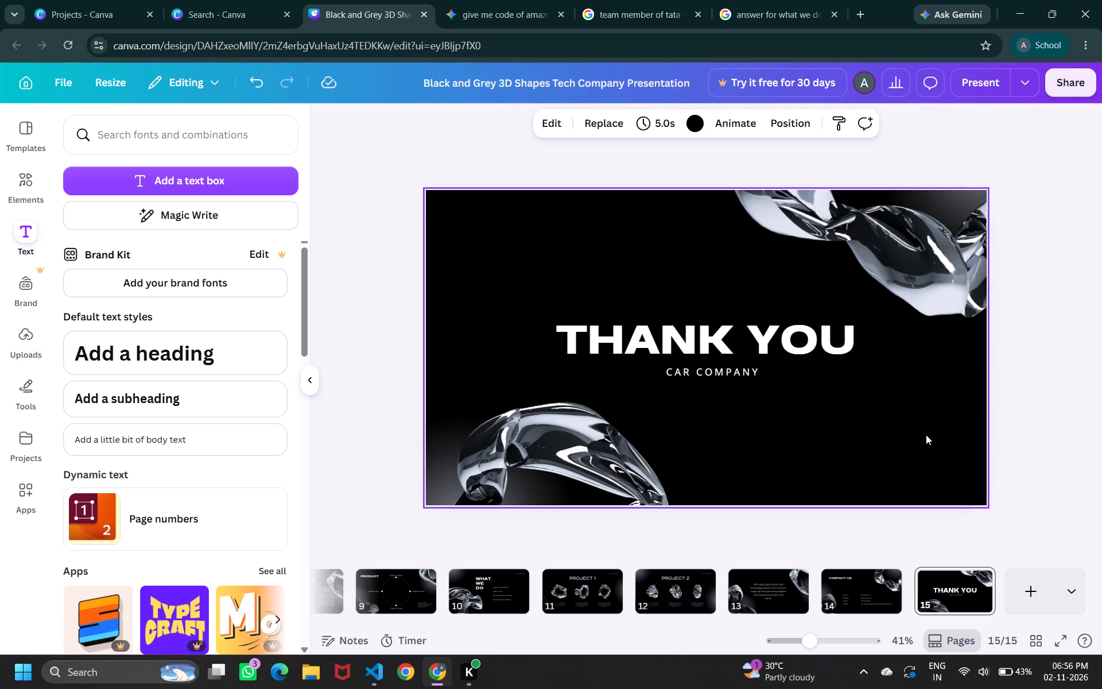
# Replace the TECHNOLOGY title on the first slide with "automobile".
pyautogui.hscroll(12, 453, 588)
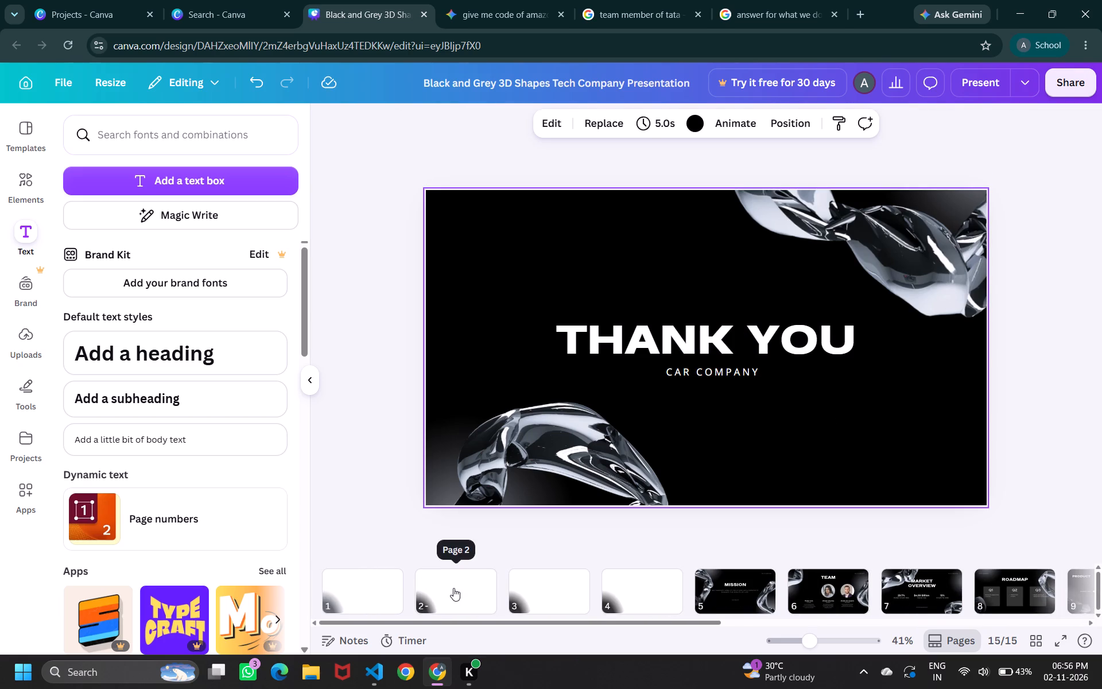
pyautogui.click(345, 602)
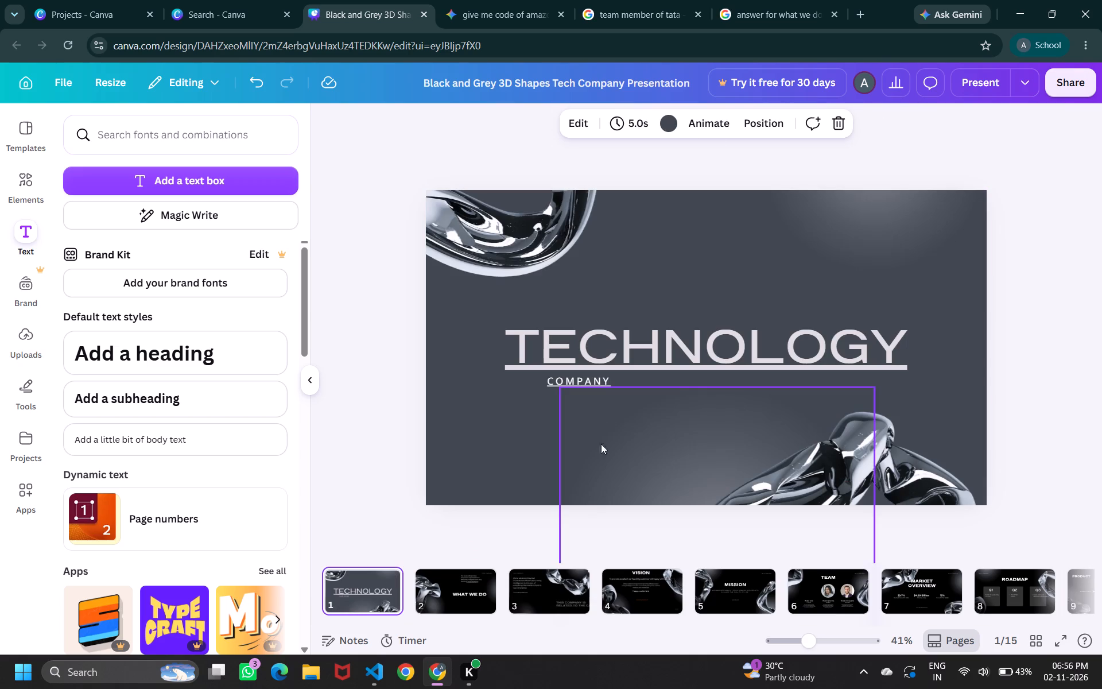
pyautogui.doubleClick(716, 334)
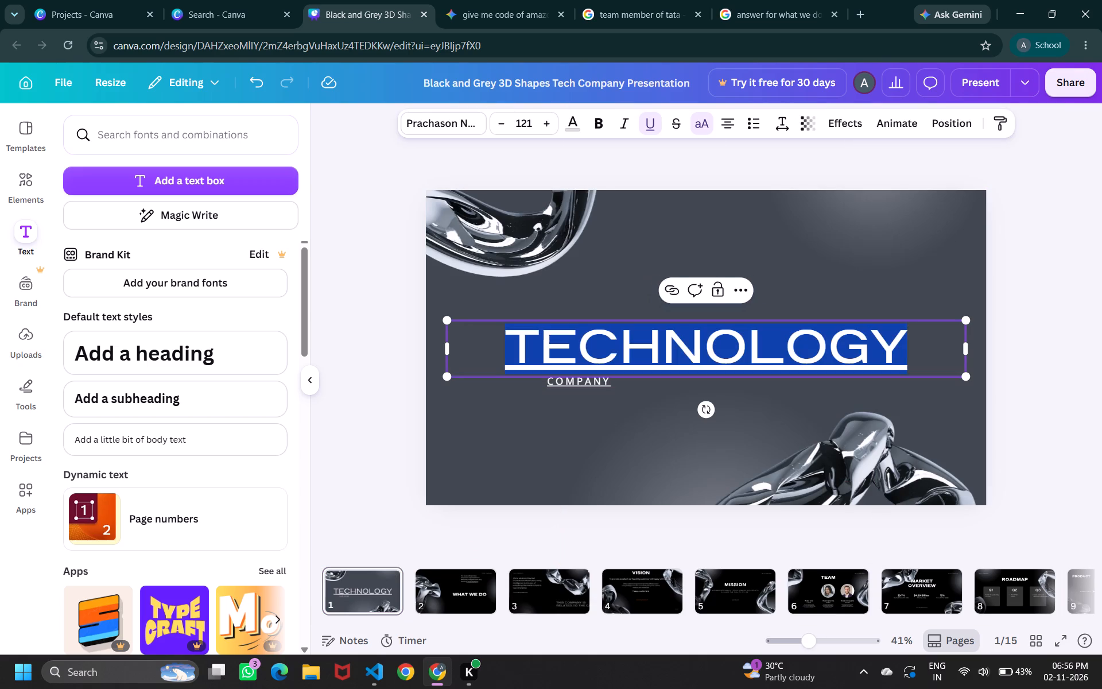
pyautogui.press('BackSpace')
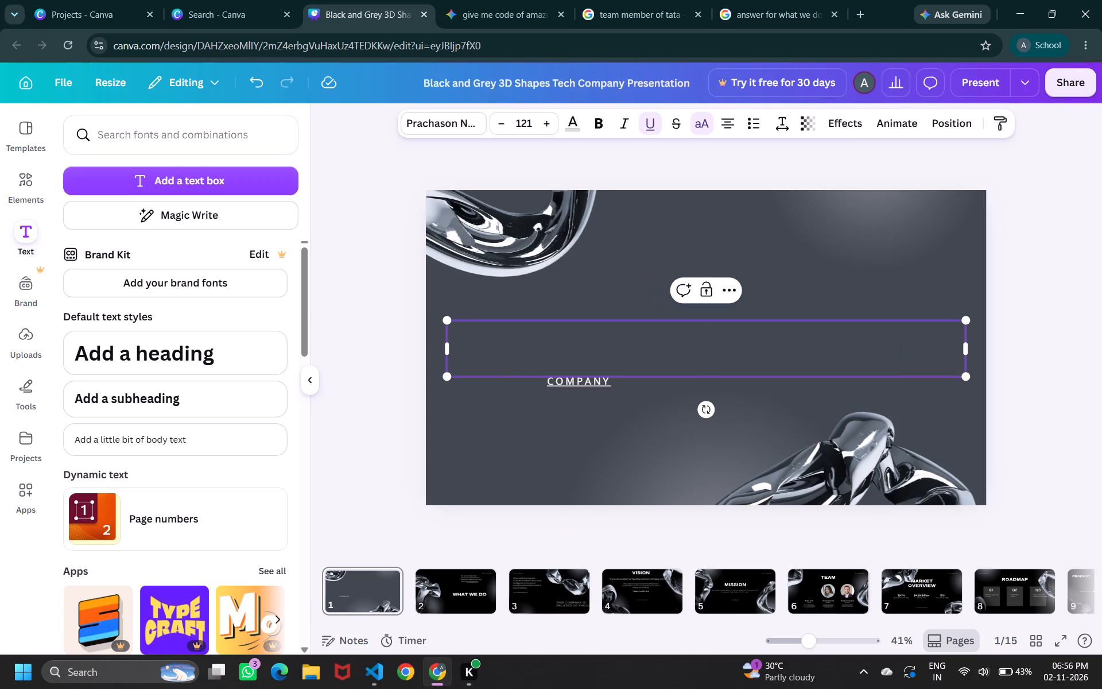
pyautogui.press('a')
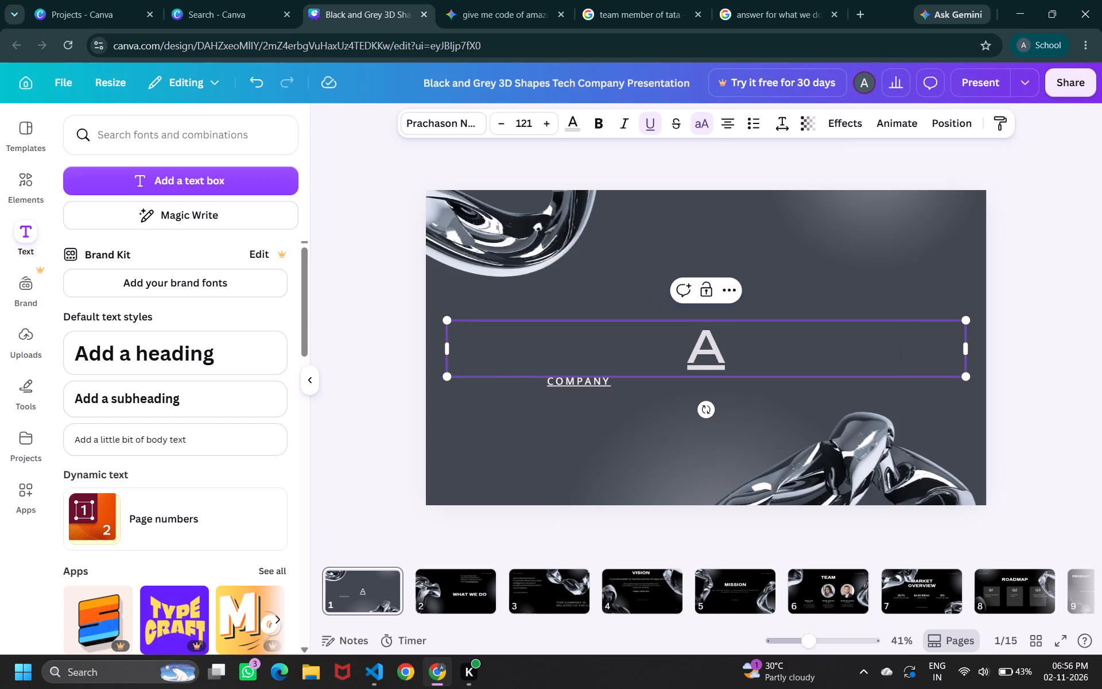
pyautogui.write('uto')
pyautogui.write('mobile')
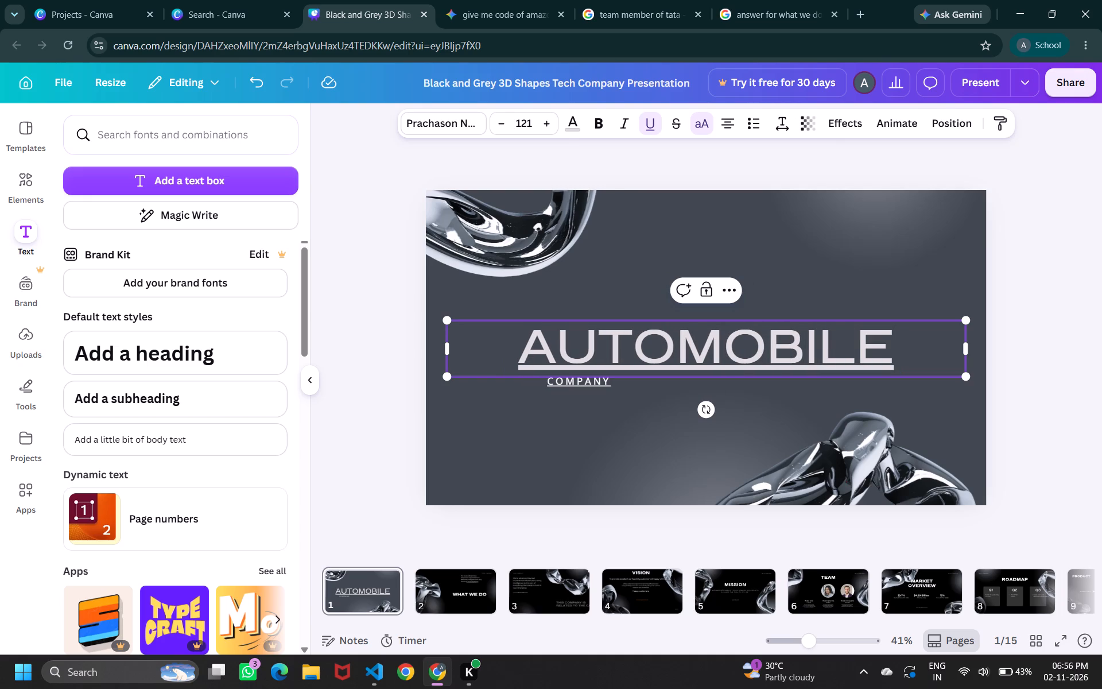
pyautogui.click(843, 299)
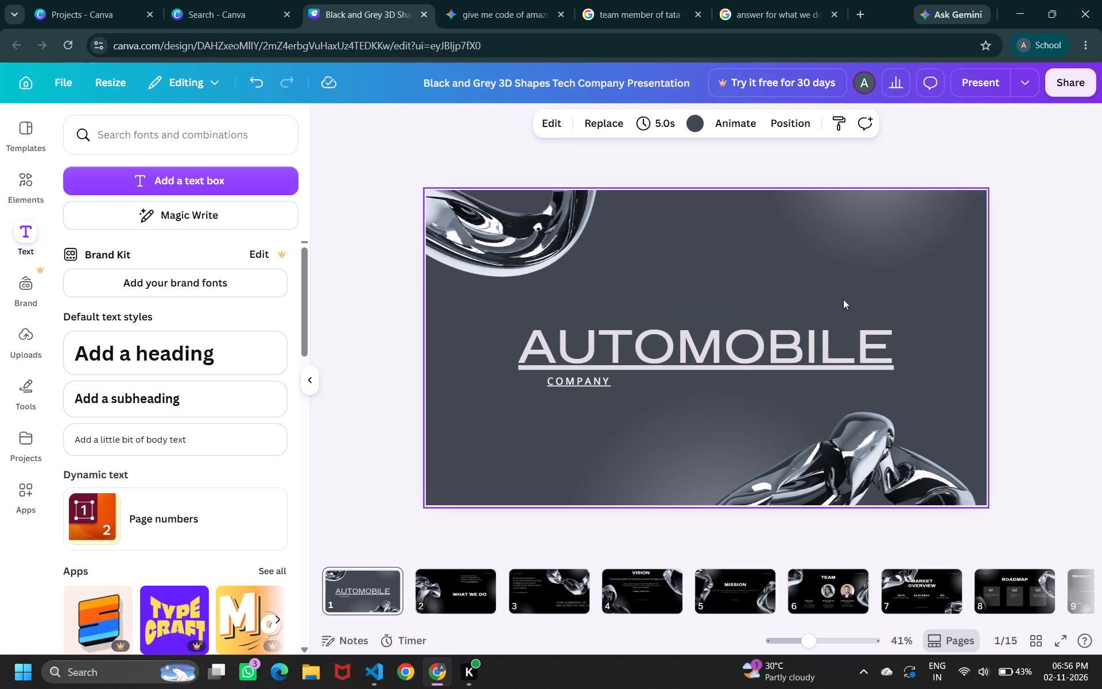
pyautogui.click(486, 573)
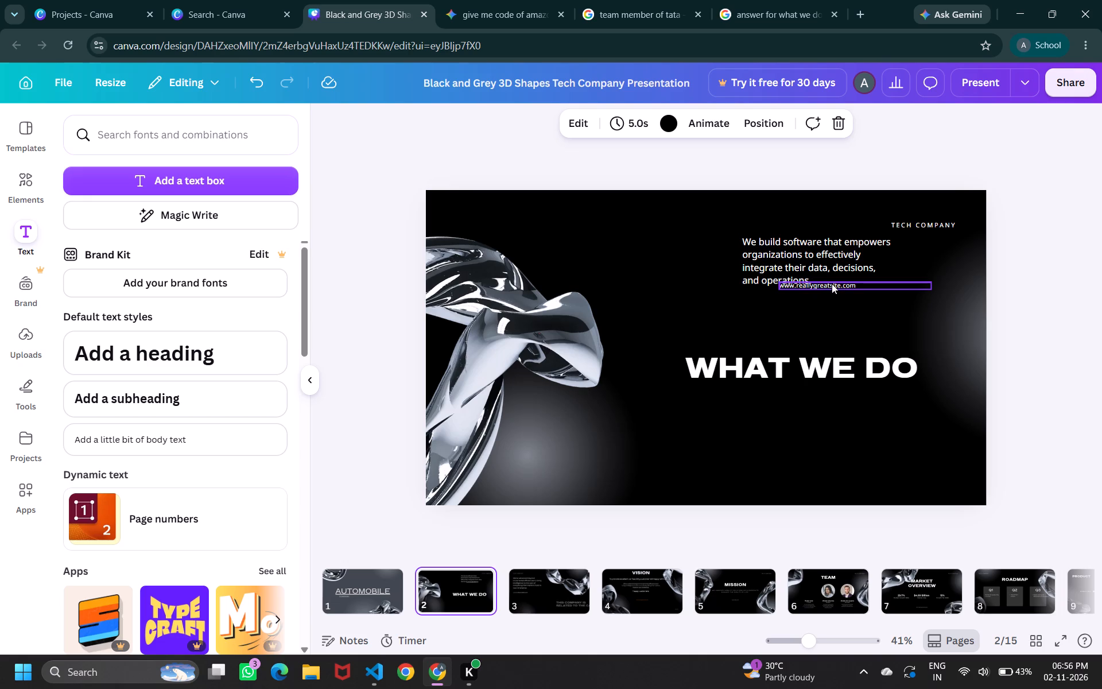
pyautogui.moveTo(832, 293); pyautogui.dragTo(836, 455)
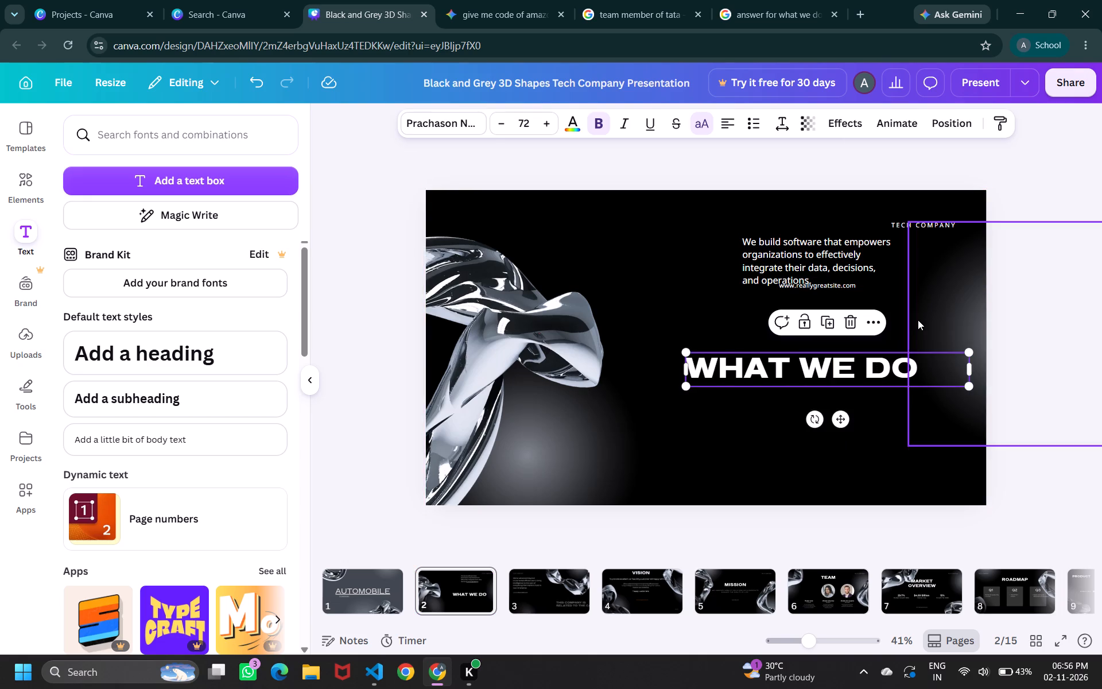
pyautogui.click(918, 320)
pyautogui.moveTo(818, 285); pyautogui.dragTo(813, 374)
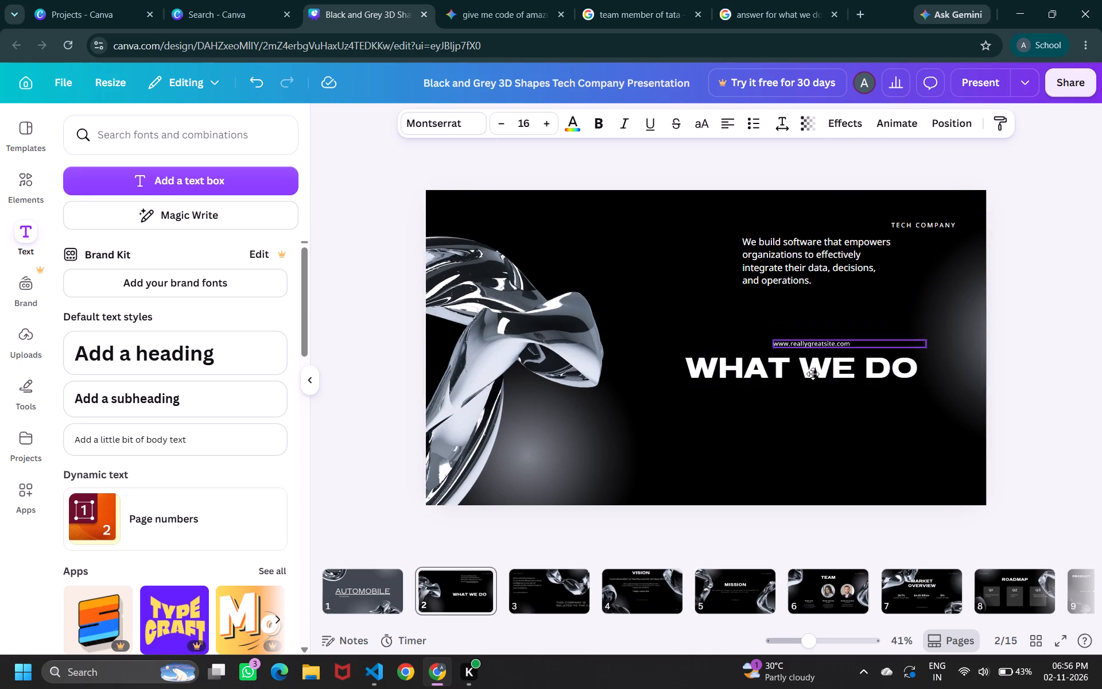
pyautogui.moveTo(813, 374); pyautogui.dragTo(817, 481)
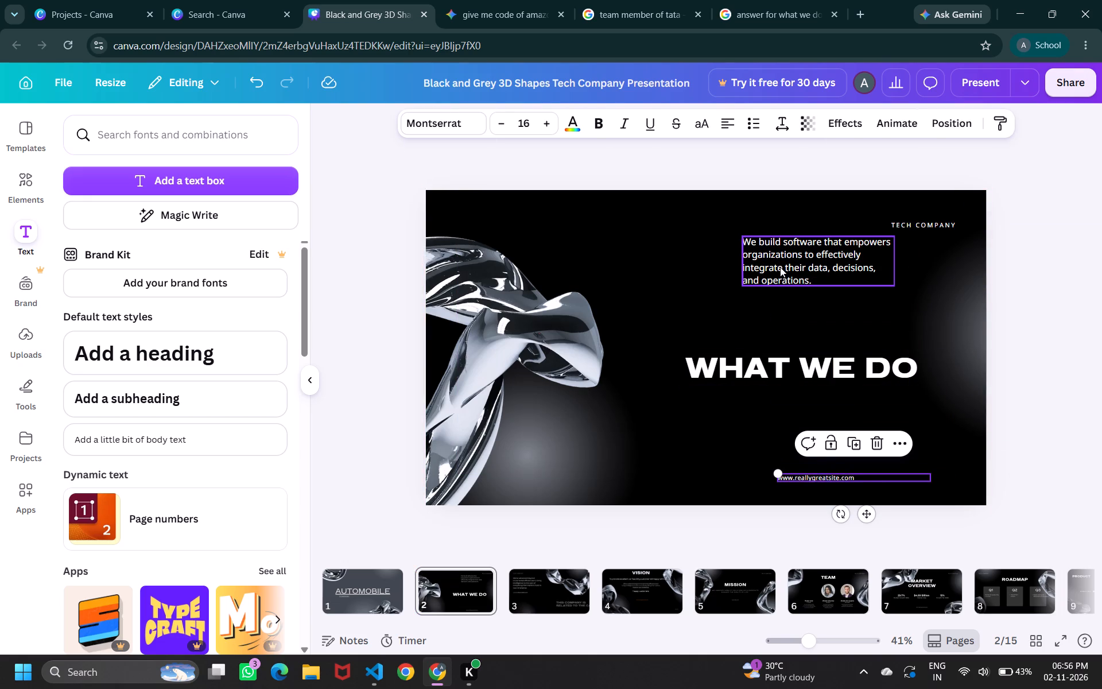
# In the Google results on Tata car care, ask the follow-up "what we do", read the answer, and return to the Canva presentation.
pyautogui.click(766, 5)
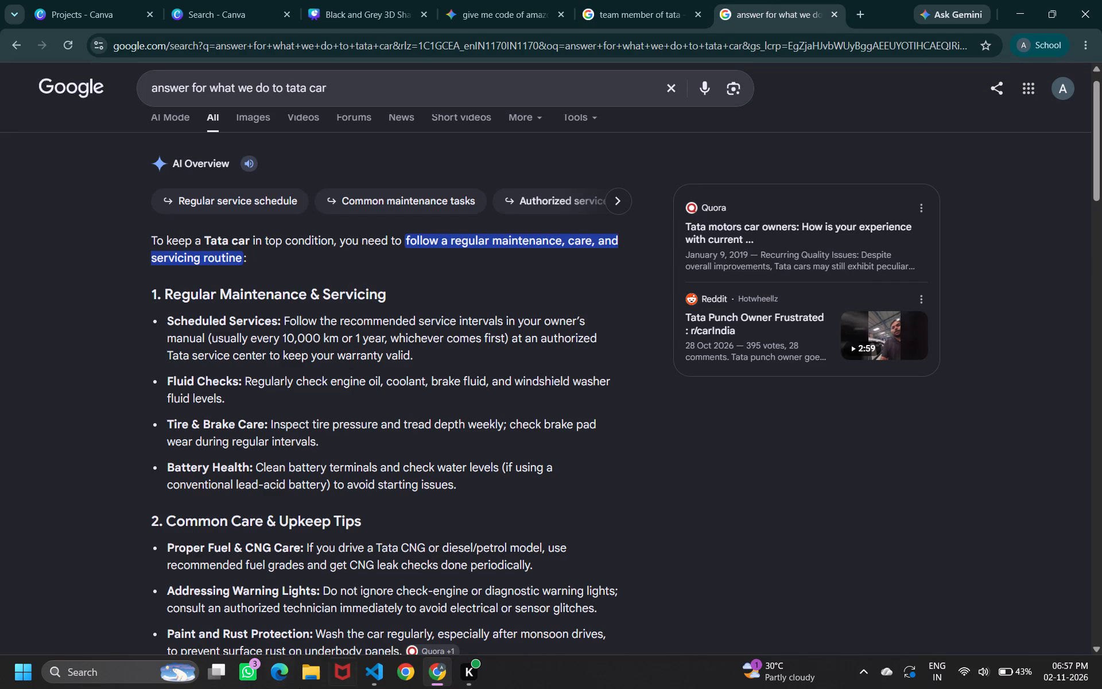
pyautogui.scroll(-7, 300, 520)
pyautogui.scroll(7, 300, 520)
pyautogui.scroll(-3, 300, 520)
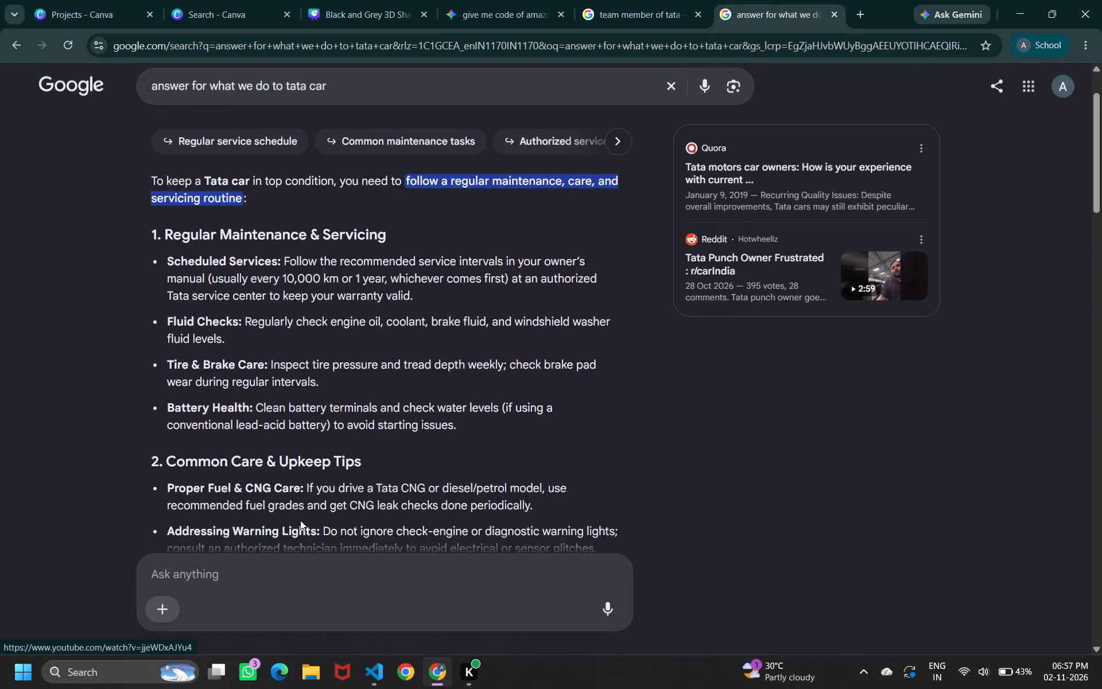
pyautogui.scroll(-2, 300, 520)
pyautogui.click(197, 552)
pyautogui.write('what we do')
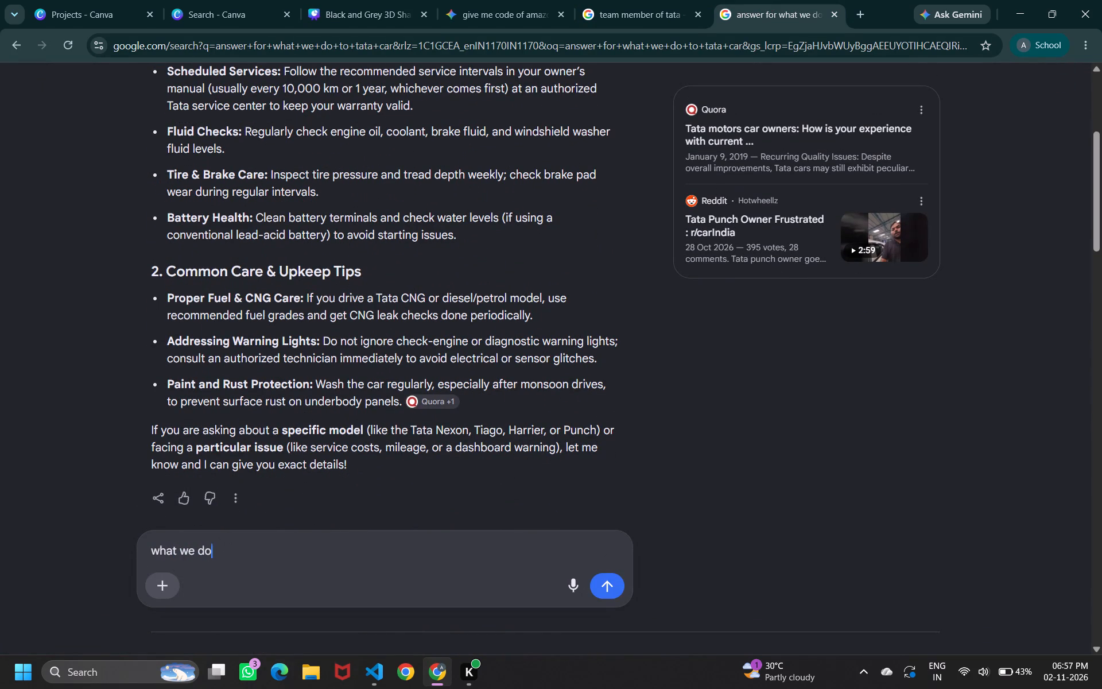
pyautogui.press('Return')
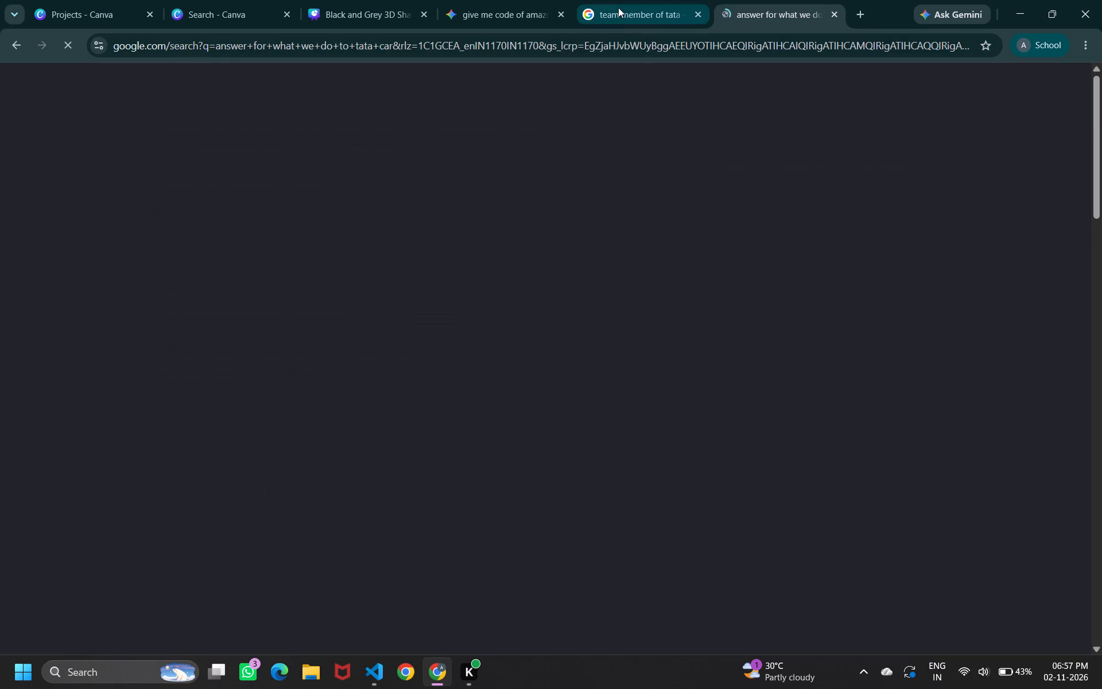
pyautogui.click(619, 7)
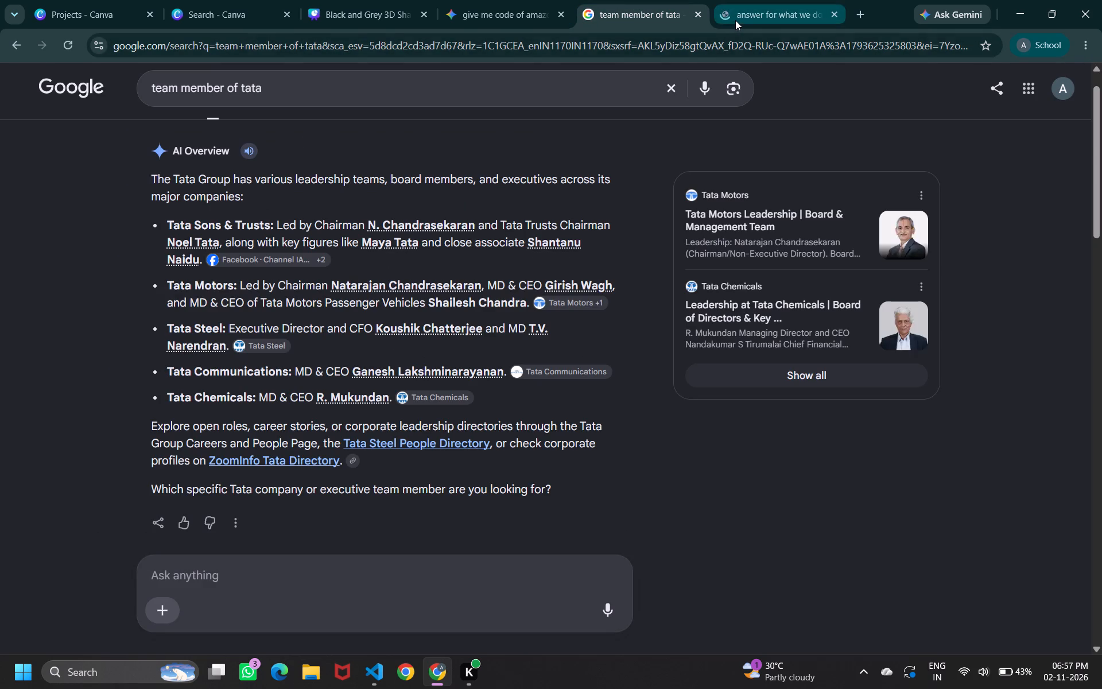
pyautogui.click(735, 20)
pyautogui.scroll(-3, 358, 339)
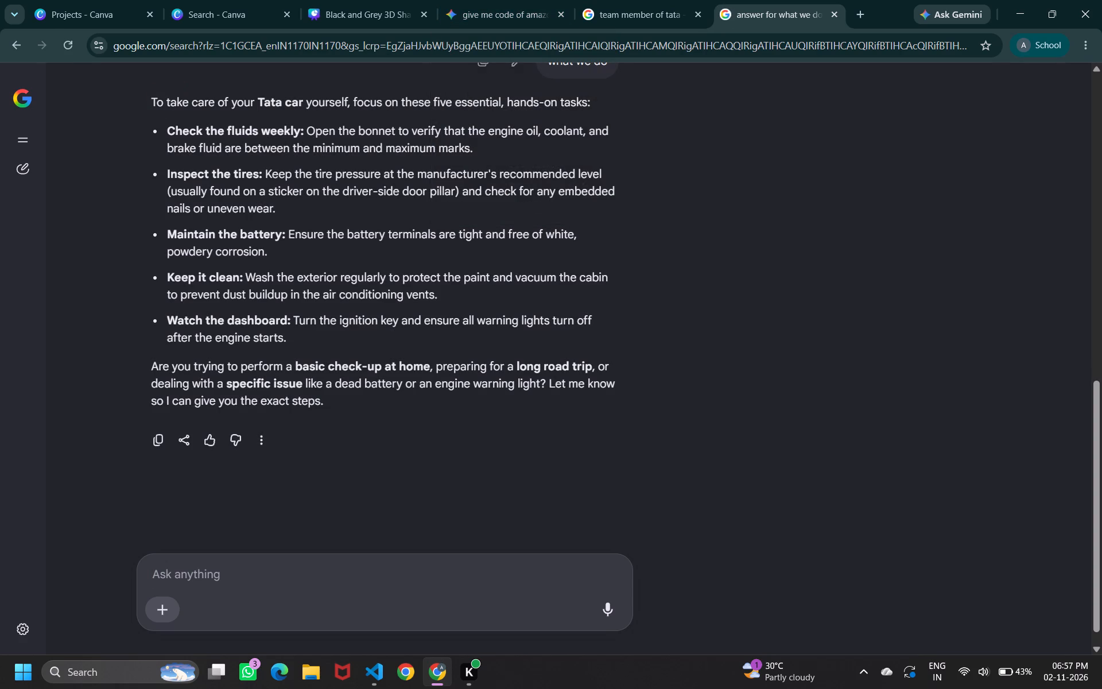
pyautogui.click(375, 1)
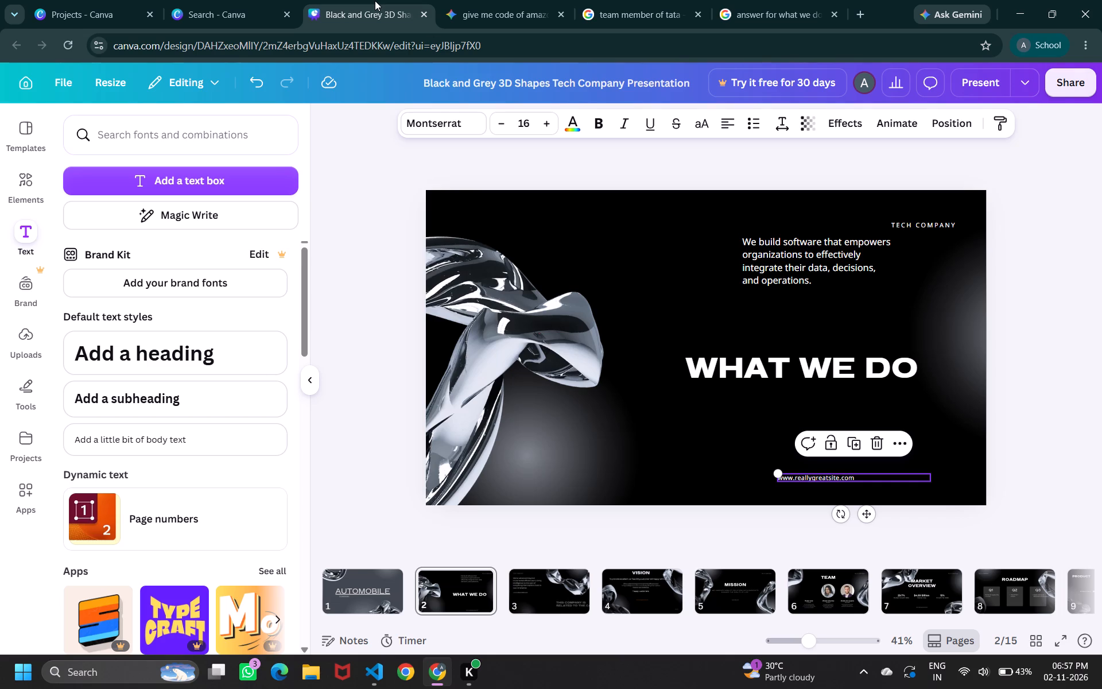
# Replace slide 2's body text with "we make car that take care of the driver and other customers with 10 yrs airbag warrenty".
pyautogui.click(820, 254)
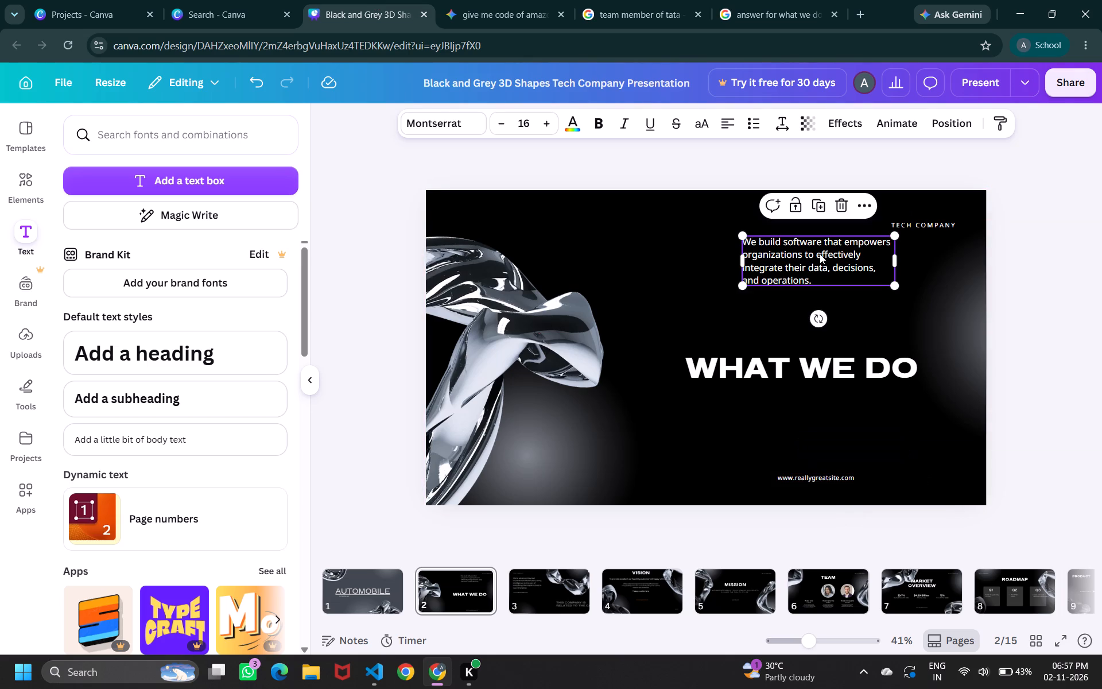
pyautogui.doubleClick(820, 254)
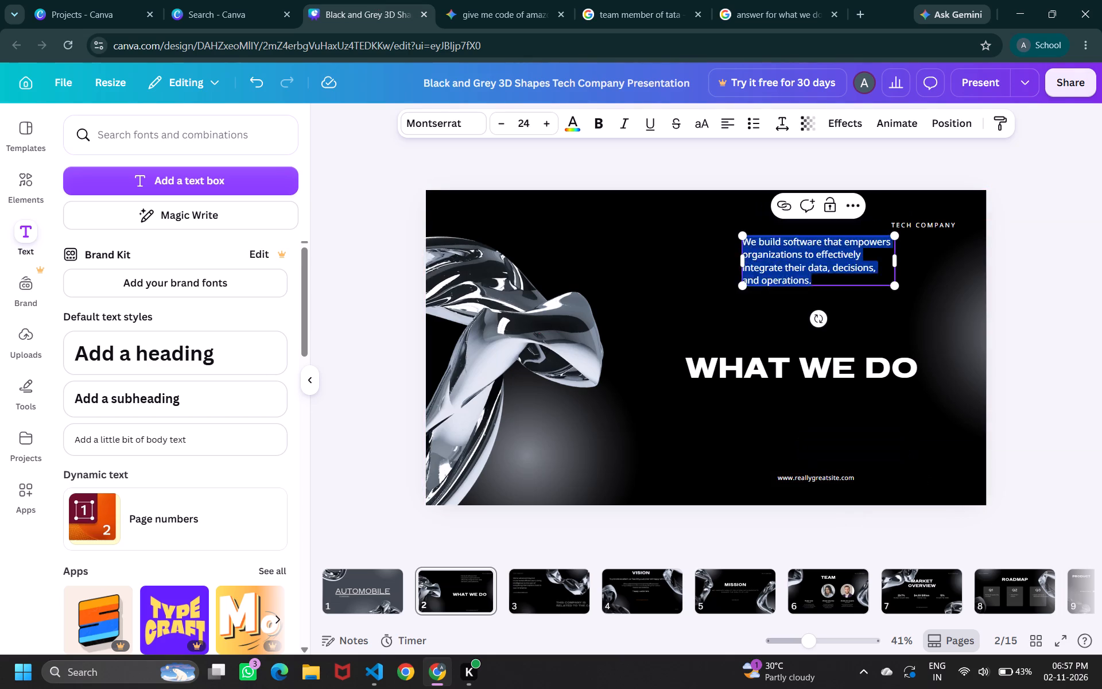
pyautogui.press('BackSpace')
pyautogui.write('we')
pyautogui.press('space')
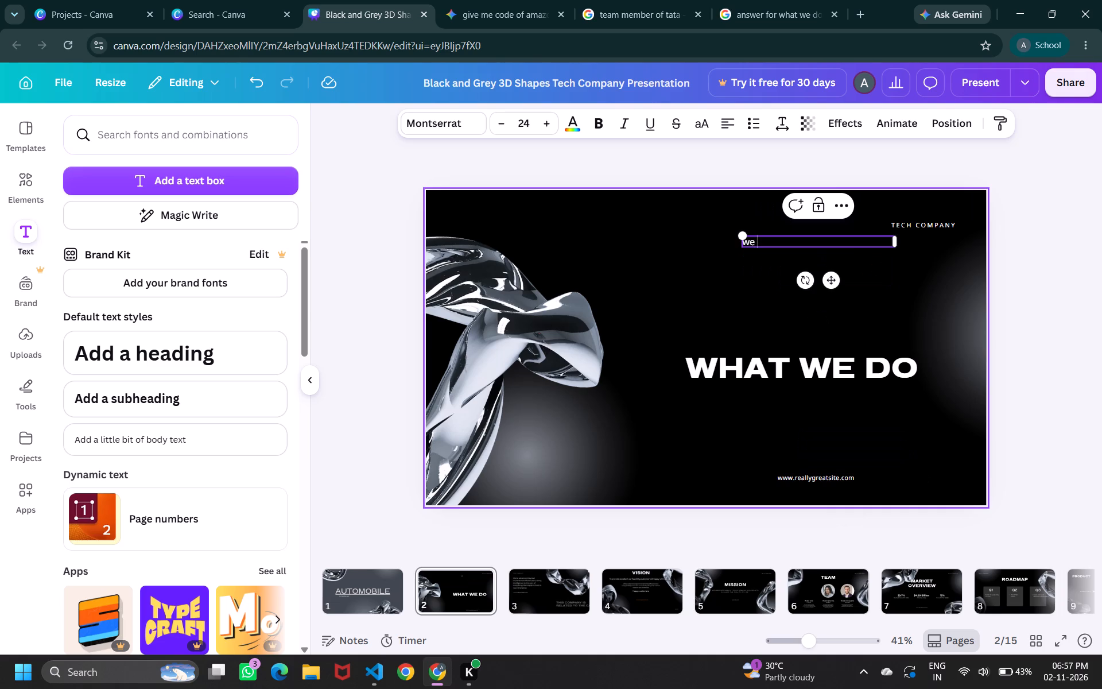
pyautogui.write('make car that take care of the dri')
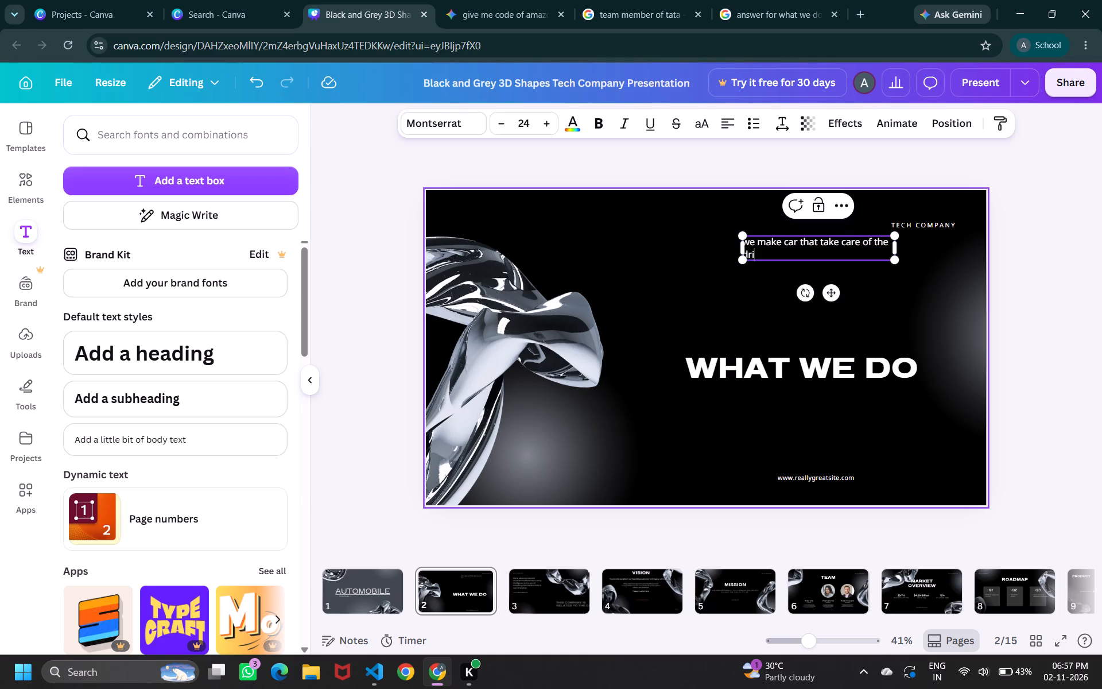
pyautogui.write('ver')
pyautogui.press('space')
pyautogui.write('and other customers with')
pyautogui.press('space')
pyautogui.write('10 yrs')
pyautogui.press('space')
pyautogui.write('air')
pyautogui.press('BackSpace')
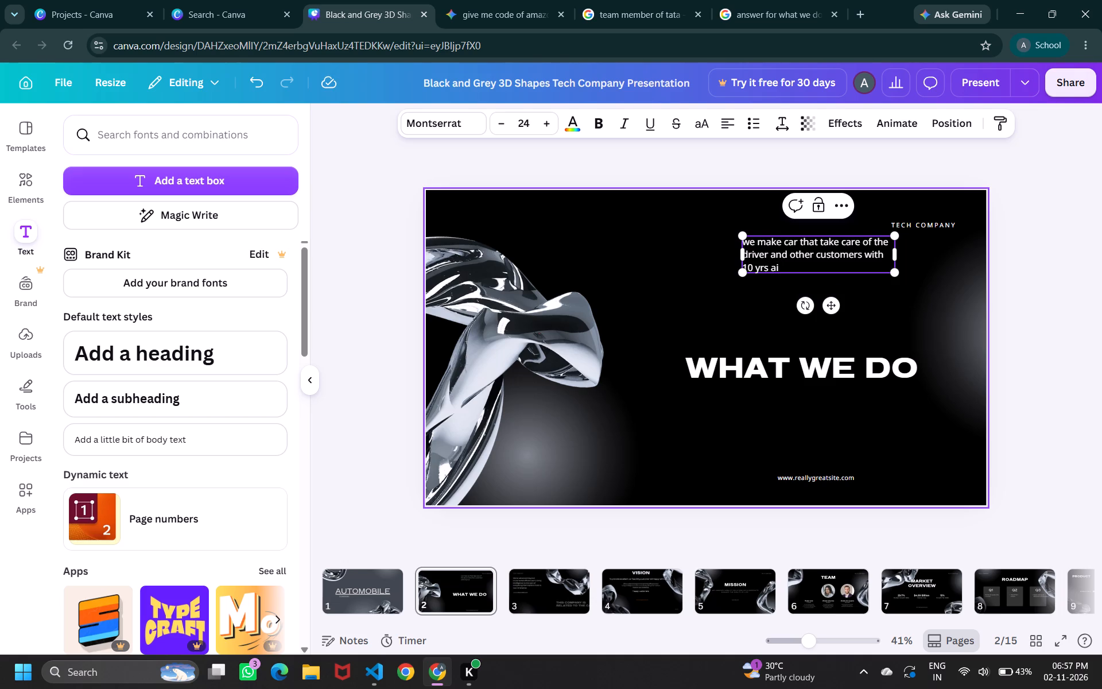
pyautogui.write('rbag warre')
pyautogui.write('nty wit')
pyautogui.press('BackSpace')
pyautogui.press('BackSpace')
pyautogui.press('BackSpace')
pyautogui.press('BackSpace')
# Continue slide 2's body text with "any accedent we refund your all money of your car price".
pyautogui.press('space')
pyautogui.write('any acce')
pyautogui.write('dent we')
pyautogui.press('space')
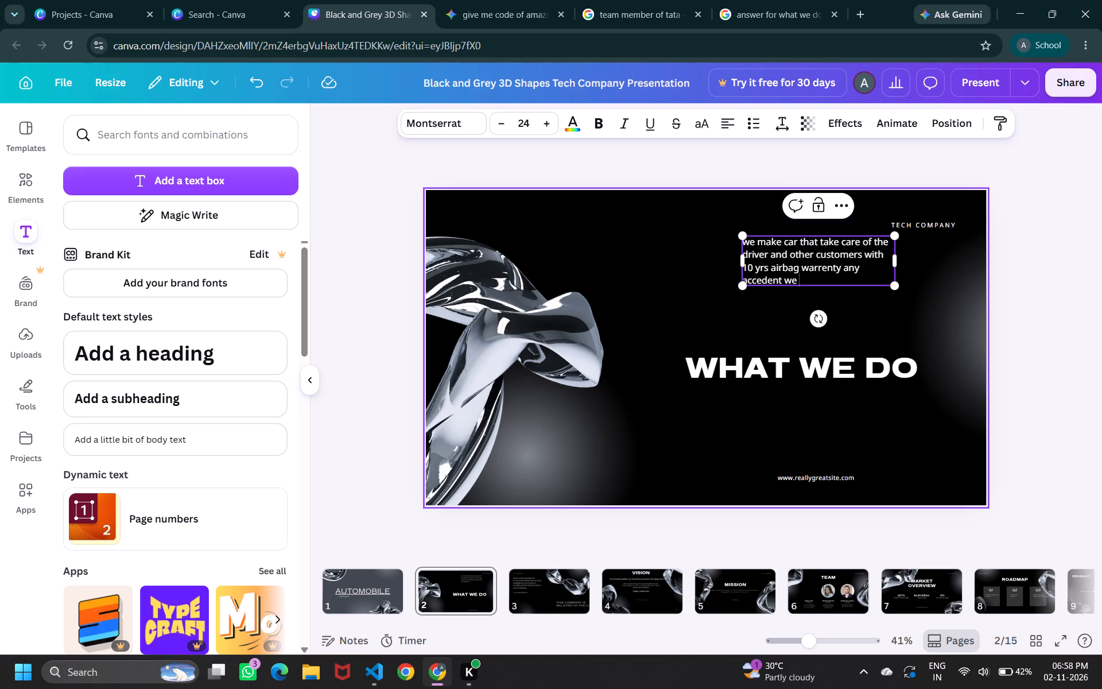
pyautogui.write('ref')
pyautogui.write('ounf')
pyautogui.press('BackSpace')
pyautogui.write('d you')
pyautogui.press('r')
pyautogui.press('BackSpace')
pyautogui.press('BackSpace')
pyautogui.press('BackSpace')
pyautogui.press('BackSpace')
pyautogui.press('BackSpace')
pyautogui.press('BackSpace')
pyautogui.press('BackSpace')
pyautogui.press('BackSpace')
pyautogui.press('BackSpace')
pyautogui.write('und')
pyautogui.press('space')
pyautogui.press('y')
pyautogui.write('our all mona')
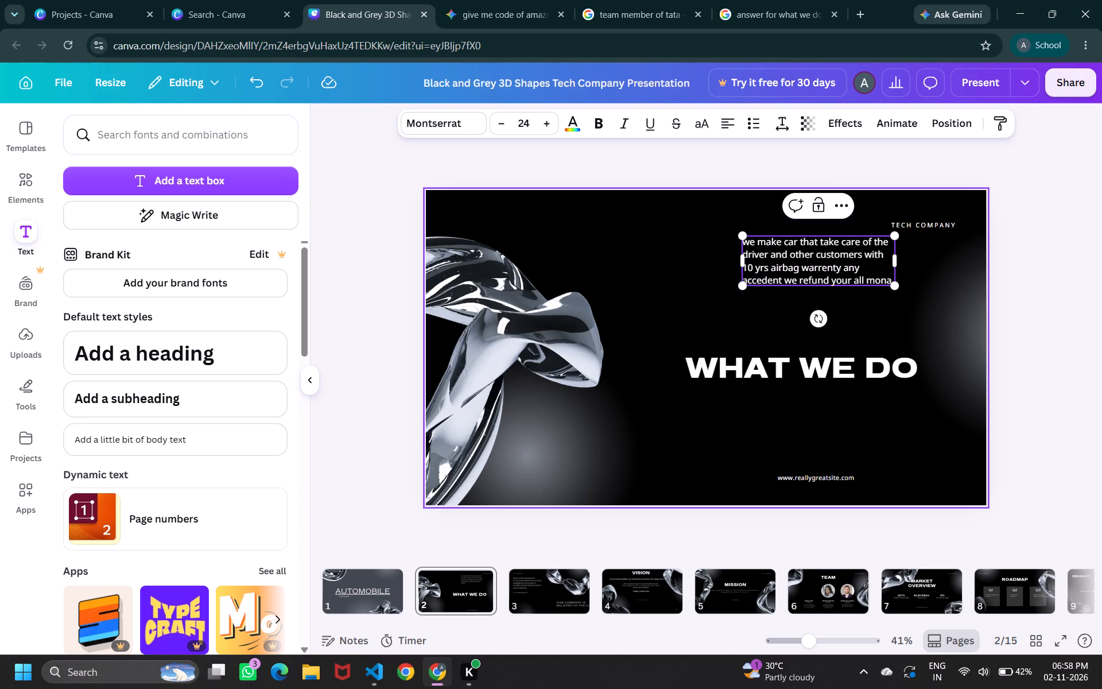
pyautogui.press('BackSpace')
pyautogui.press('r')
pyautogui.press('BackSpace')
pyautogui.write('ey to')
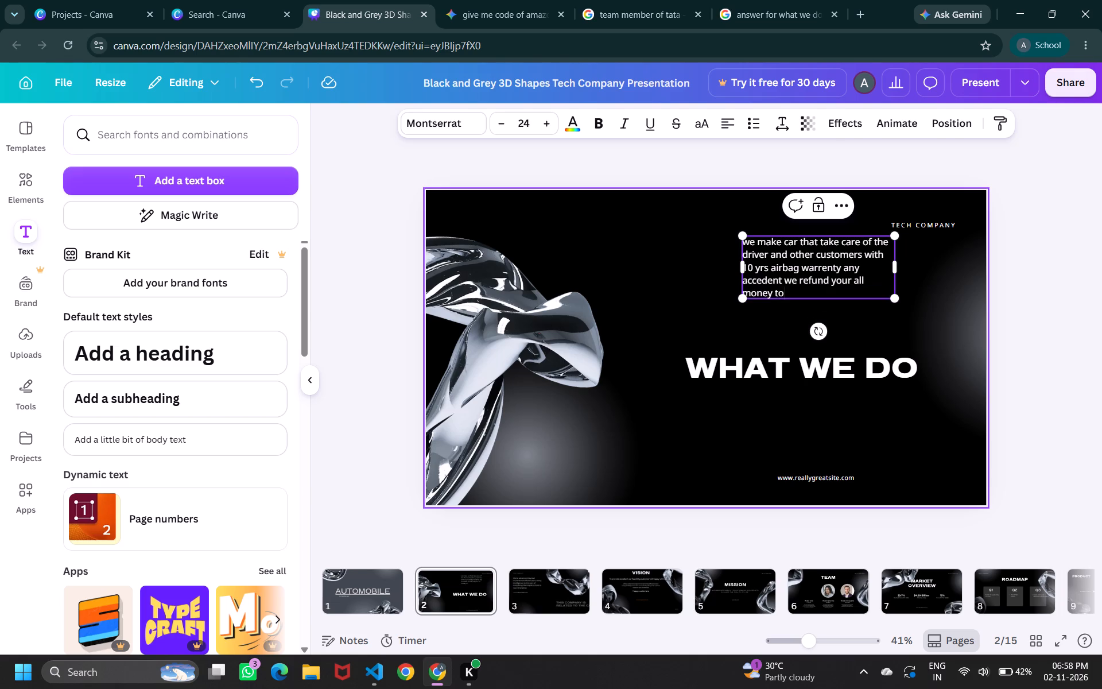
pyautogui.press('BackSpace')
pyautogui.press('BackSpace')
pyautogui.press('BackSpace')
pyautogui.press('space')
pyautogui.write('of your car price')
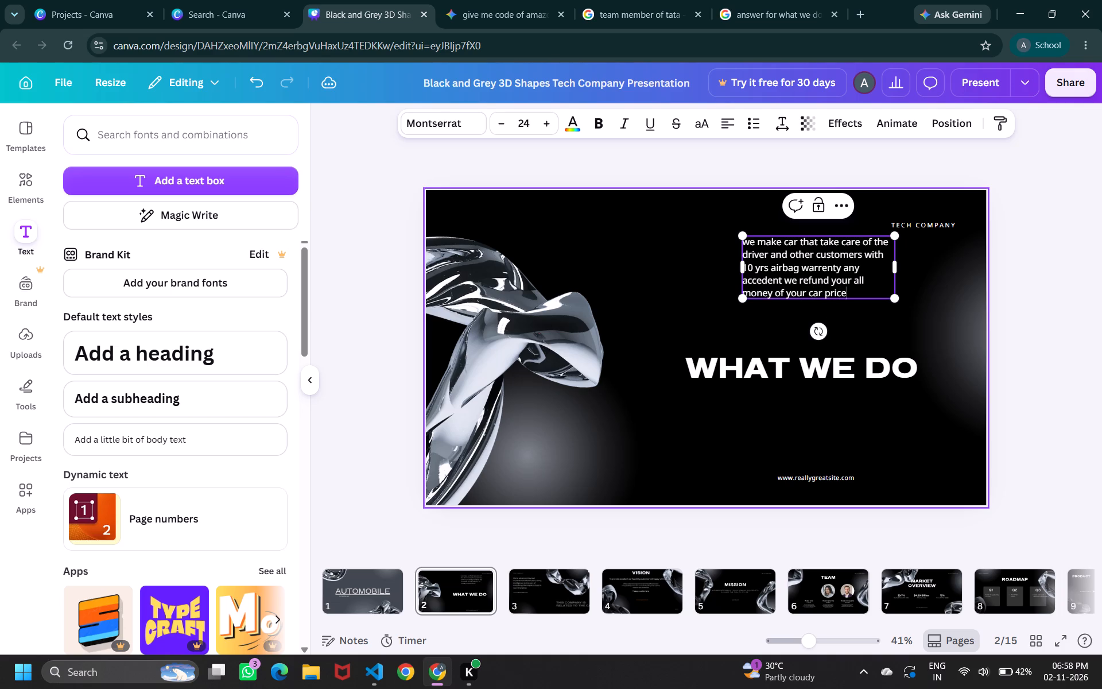
pyautogui.click(654, 330)
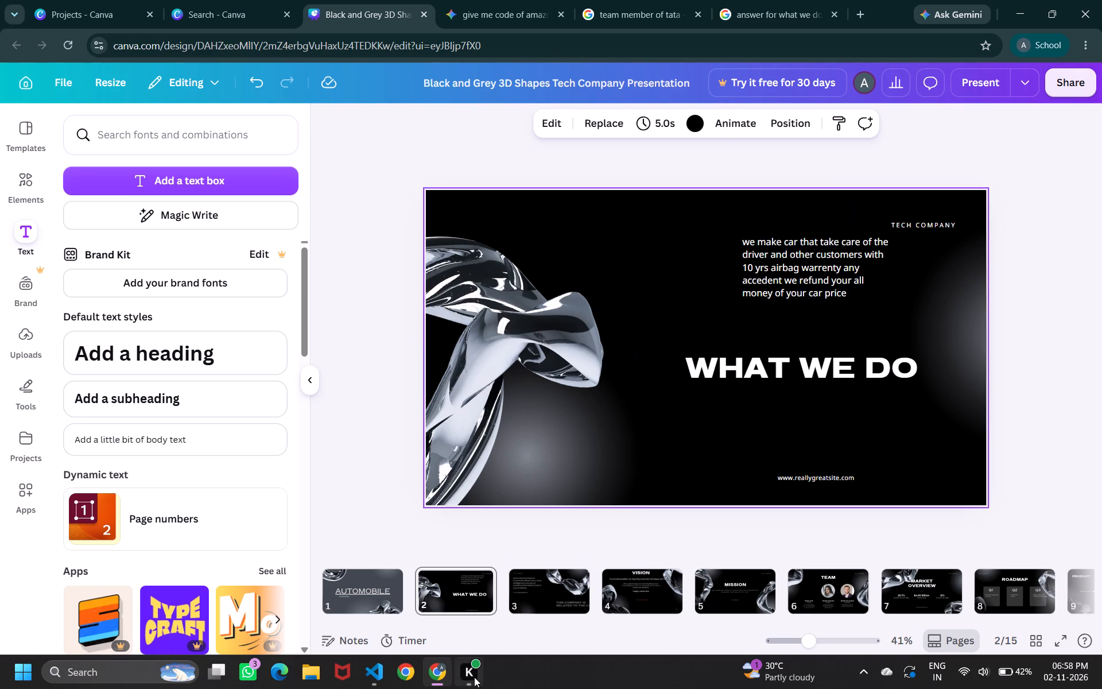
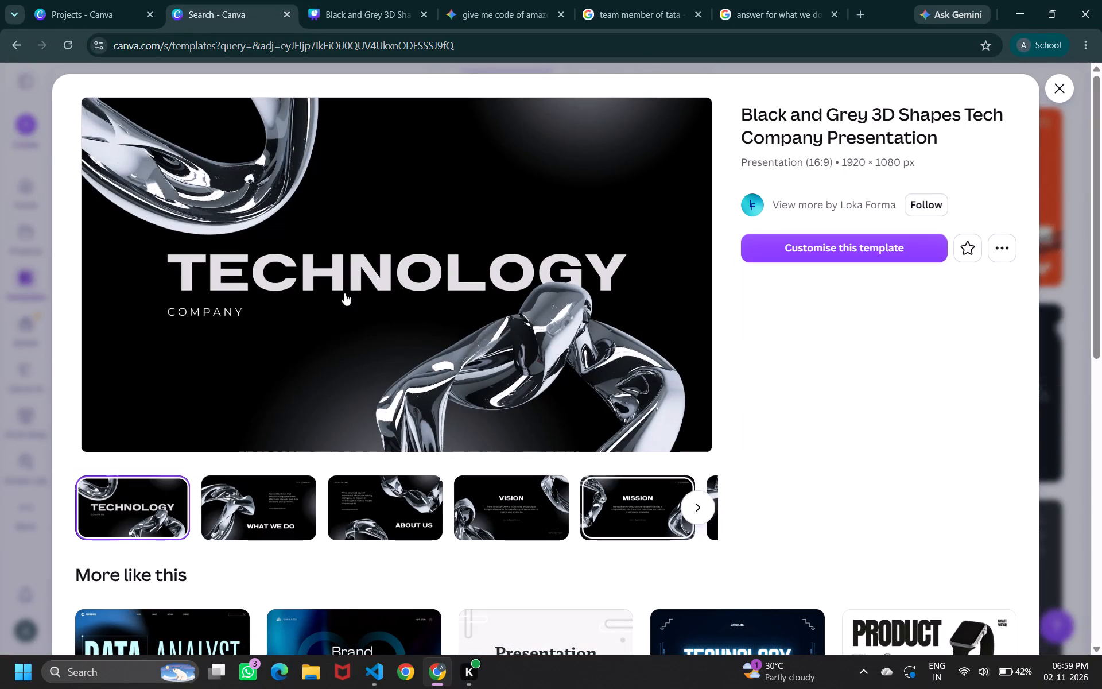
# Browse the similar templates and preview the Black and White Futuristic Clean Electric Vehicle Presentation.
pyautogui.scroll(-2, 288, 254)
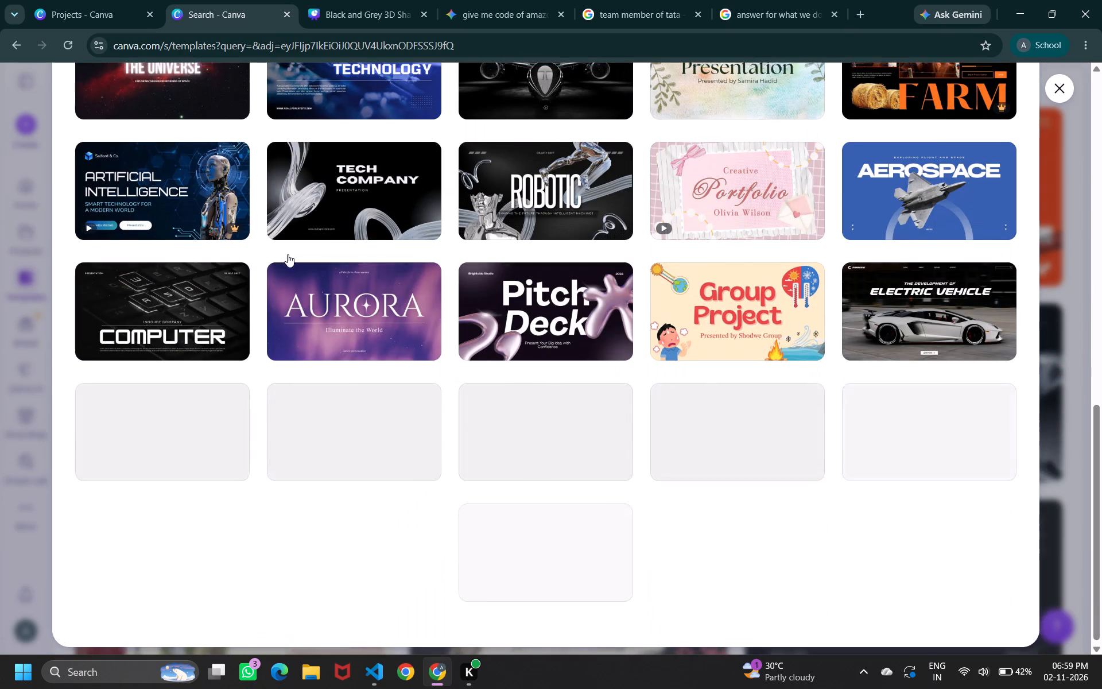
pyautogui.scroll(-1, 288, 254)
pyautogui.scroll(2, 288, 254)
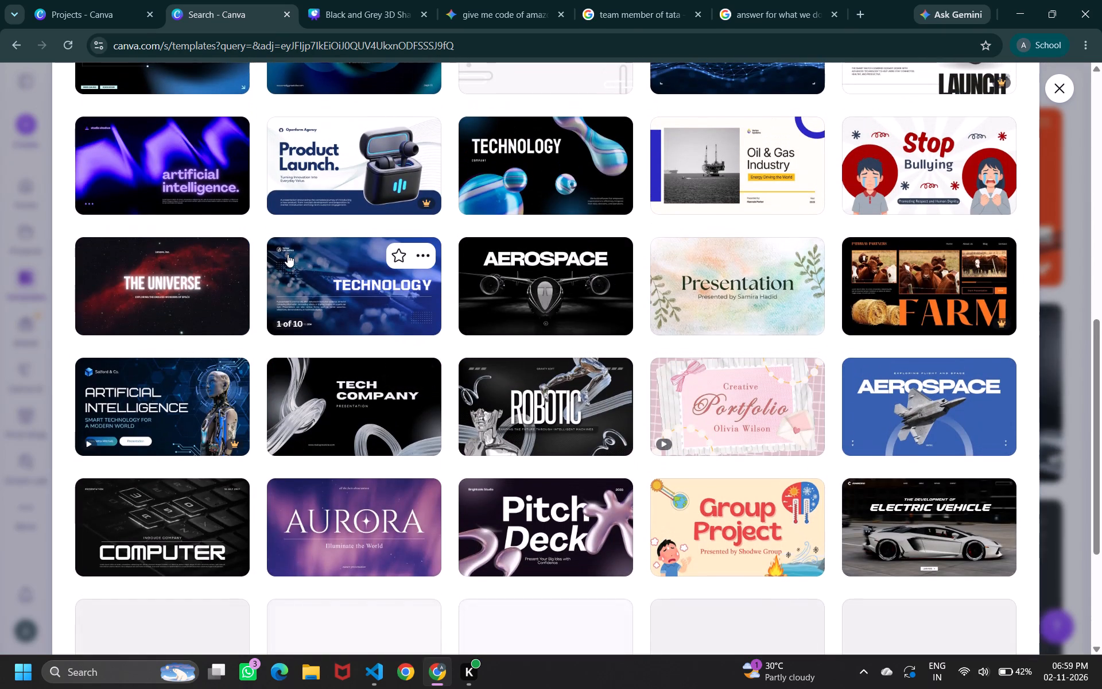
pyautogui.scroll(1, 288, 254)
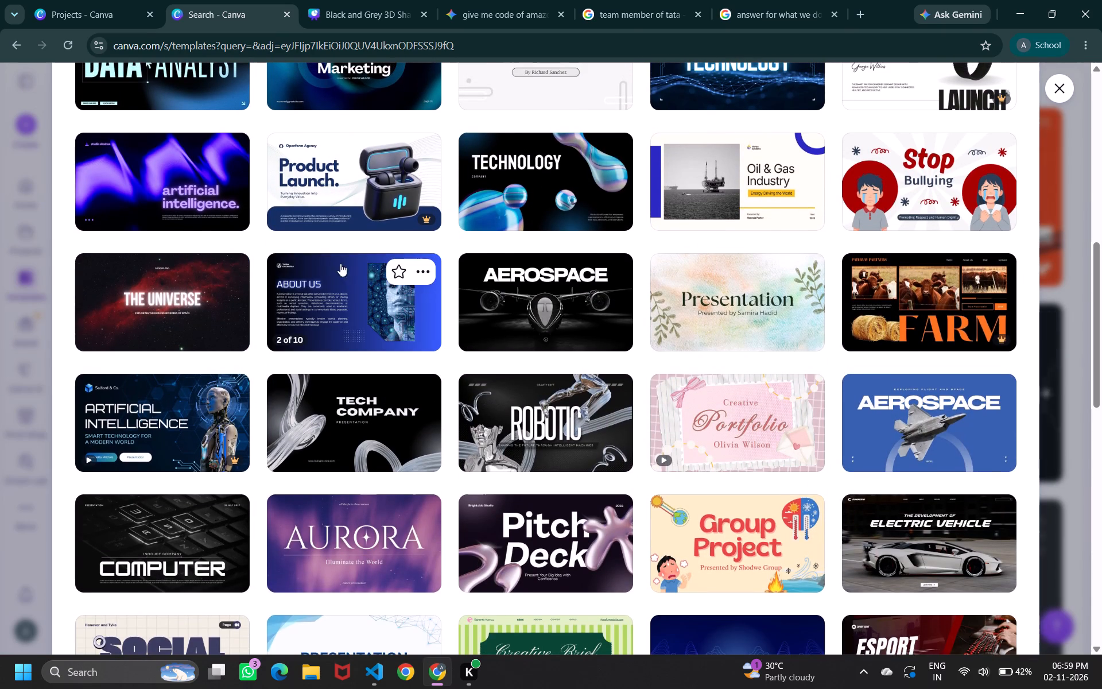
pyautogui.doubleClick(897, 532)
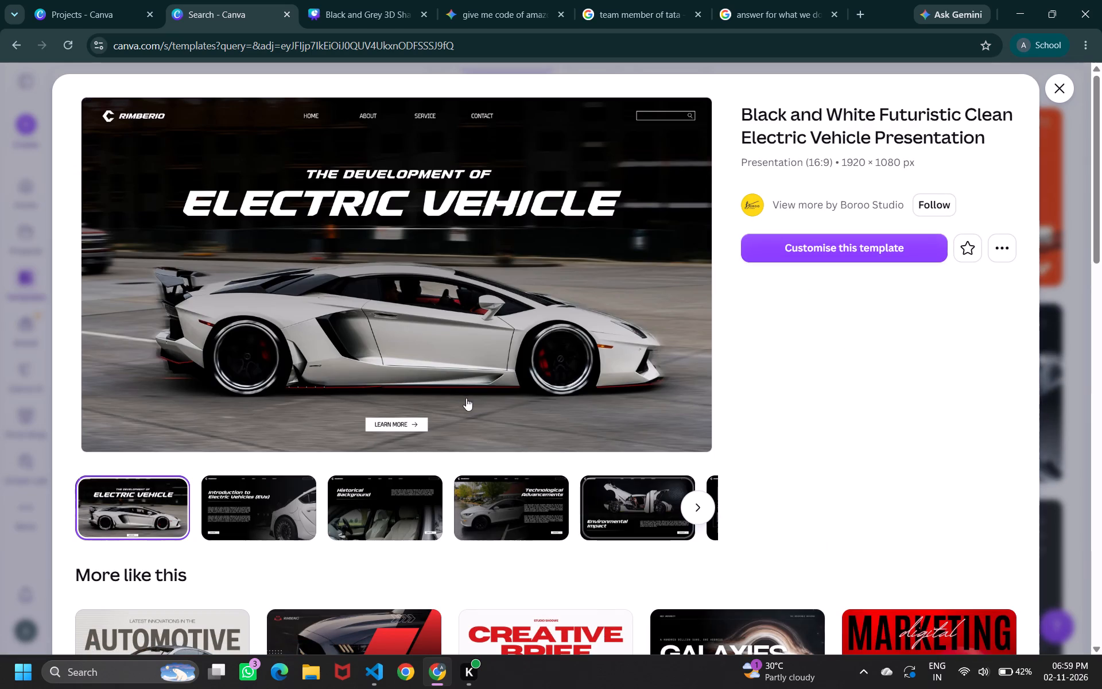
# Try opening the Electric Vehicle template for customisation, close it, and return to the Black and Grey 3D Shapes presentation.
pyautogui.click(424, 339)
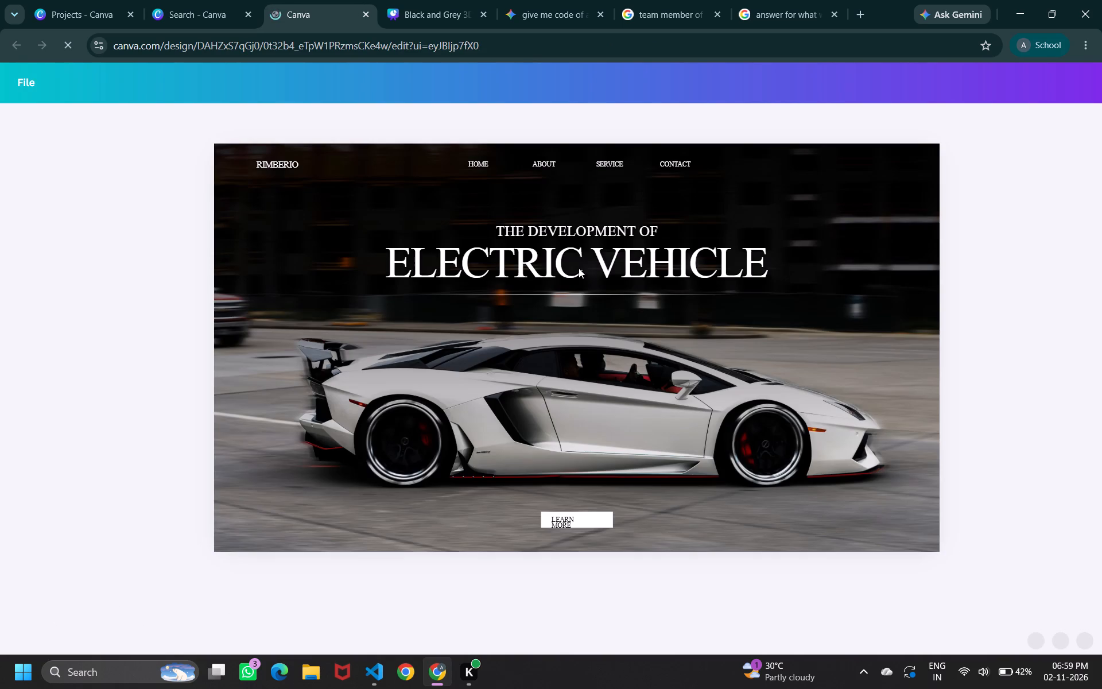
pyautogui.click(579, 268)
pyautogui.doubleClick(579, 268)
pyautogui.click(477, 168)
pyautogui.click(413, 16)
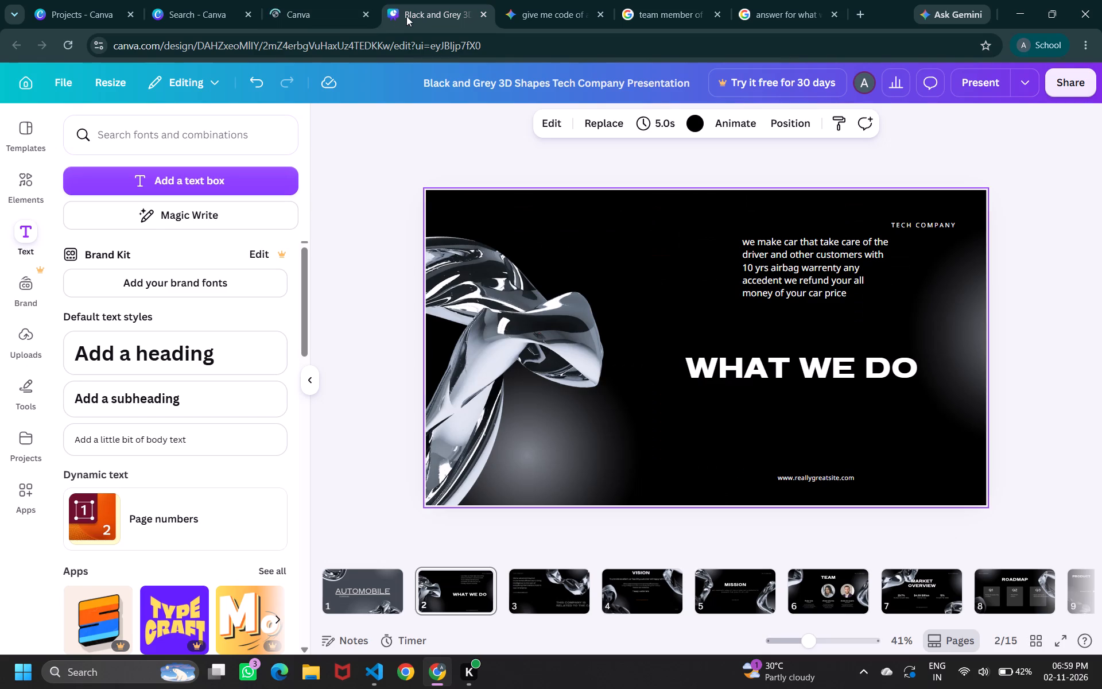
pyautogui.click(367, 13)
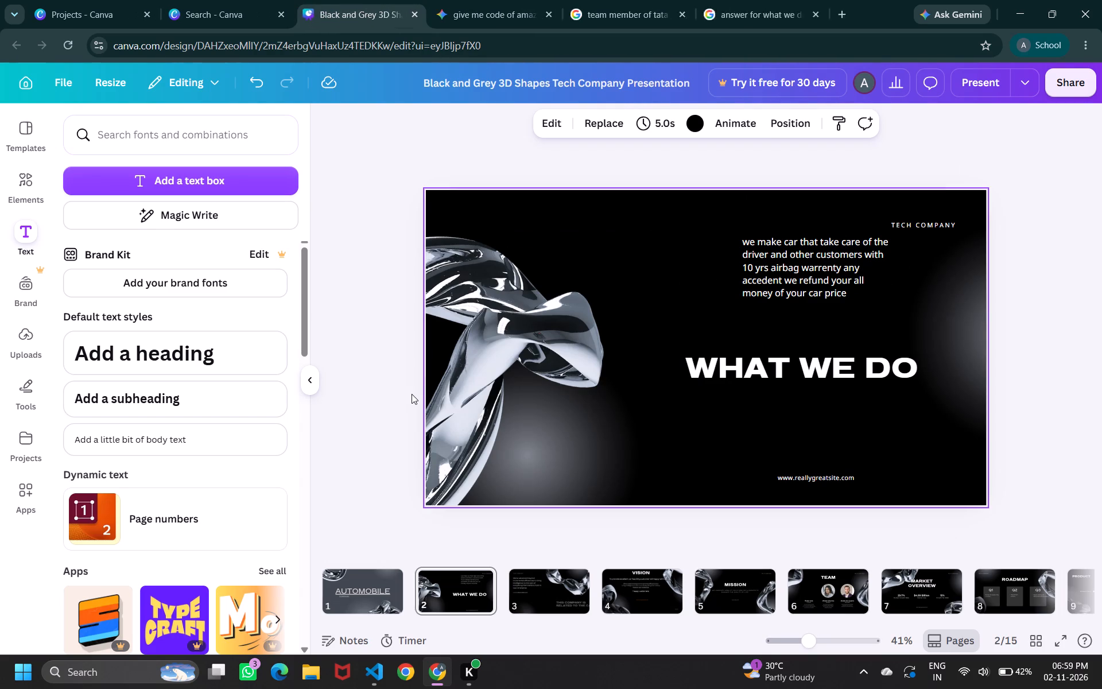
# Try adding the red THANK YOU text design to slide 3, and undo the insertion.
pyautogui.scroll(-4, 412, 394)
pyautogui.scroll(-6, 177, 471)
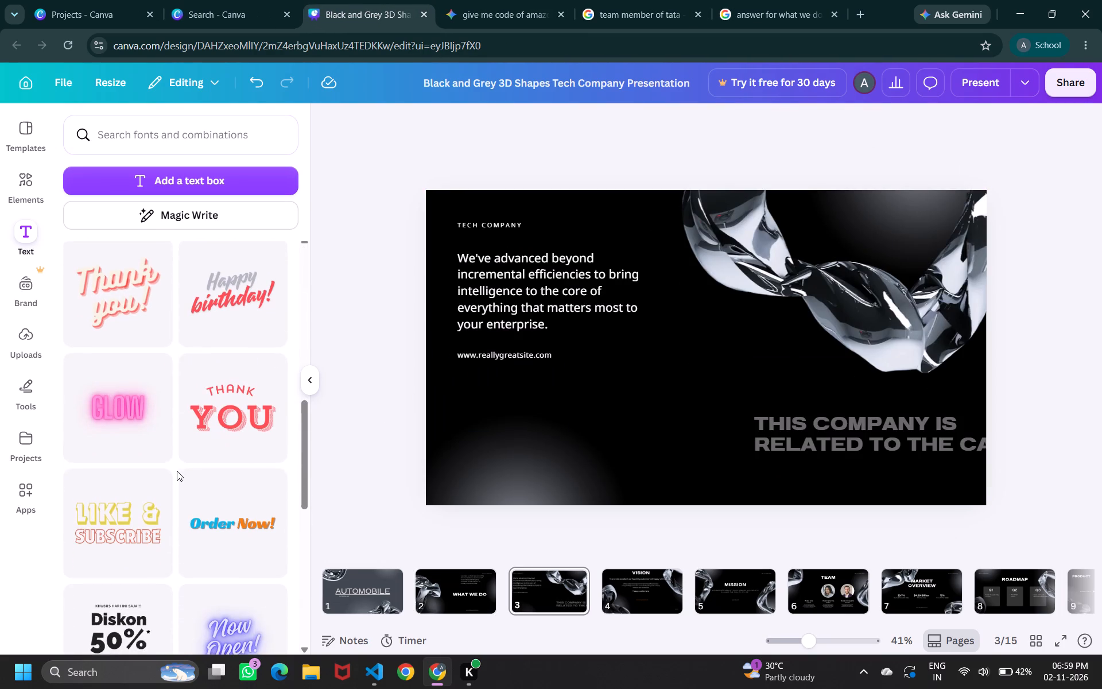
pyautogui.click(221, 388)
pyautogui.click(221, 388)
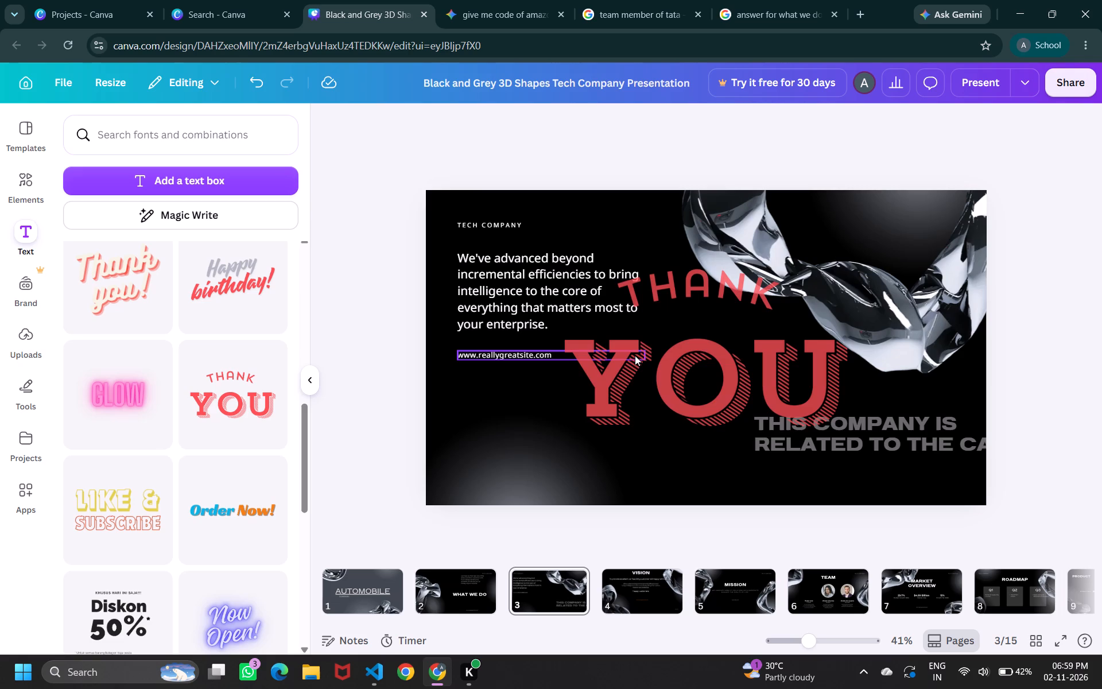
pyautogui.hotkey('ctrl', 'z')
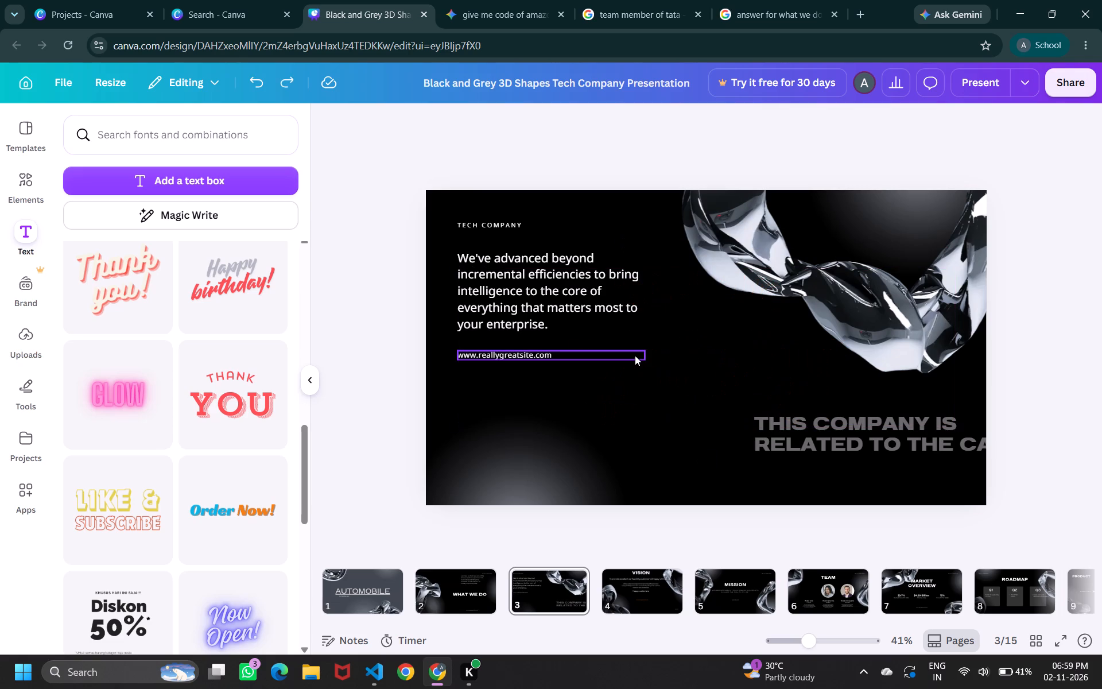
# On slide 15, replace the white THANK YOU heading with the red THANK YOU text design, placed just above CAR COMPANY.
pyautogui.hscroll(-10, 999, 599)
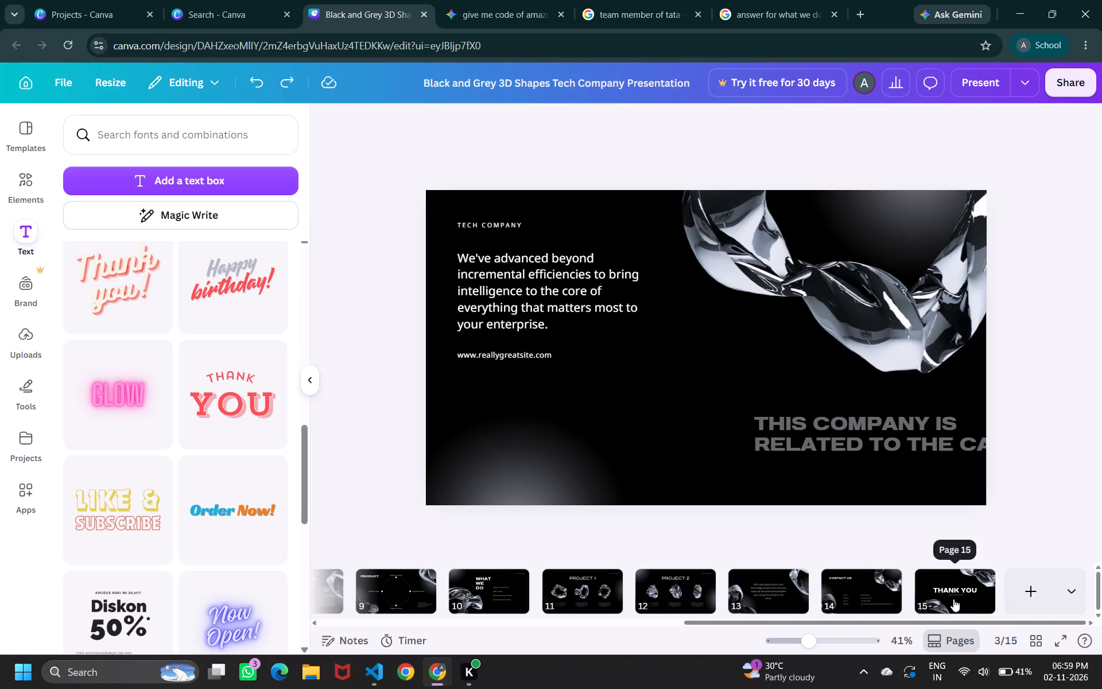
pyautogui.click(953, 599)
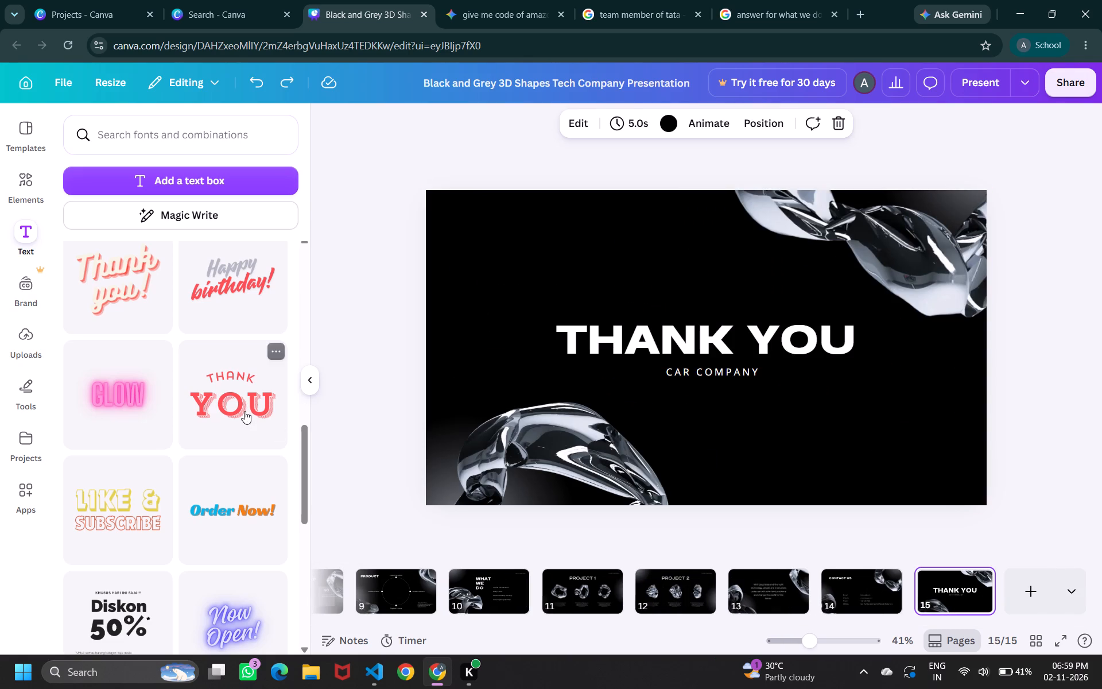
pyautogui.click(245, 411)
pyautogui.moveTo(760, 295); pyautogui.dragTo(797, 395)
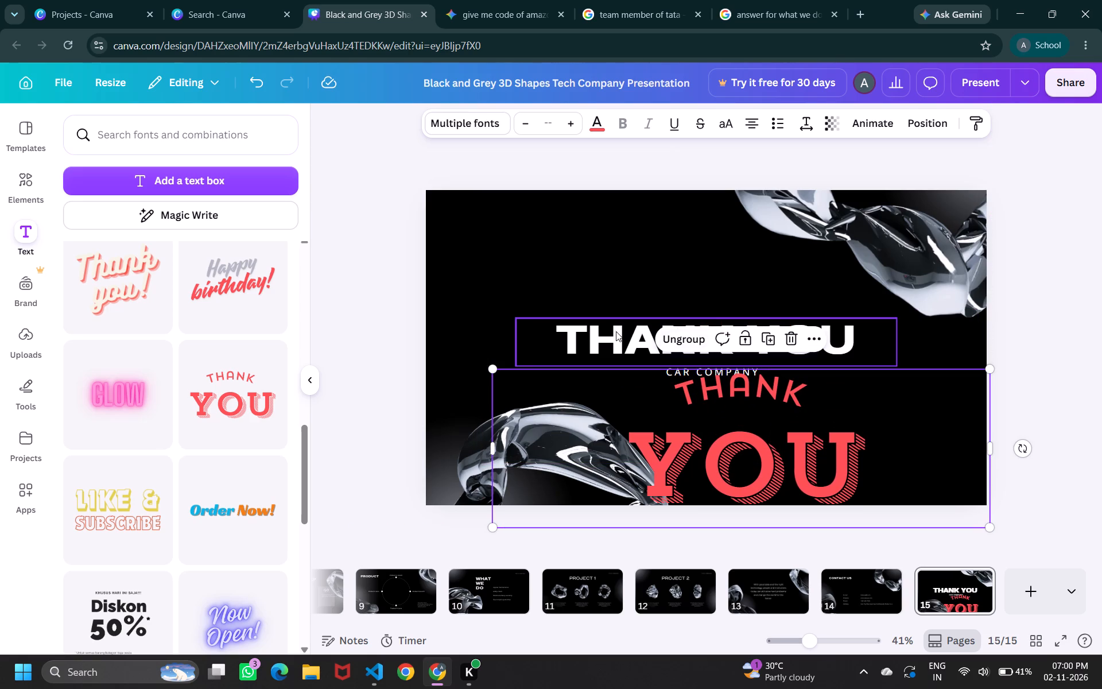
pyautogui.click(615, 330)
pyautogui.press('BackSpace')
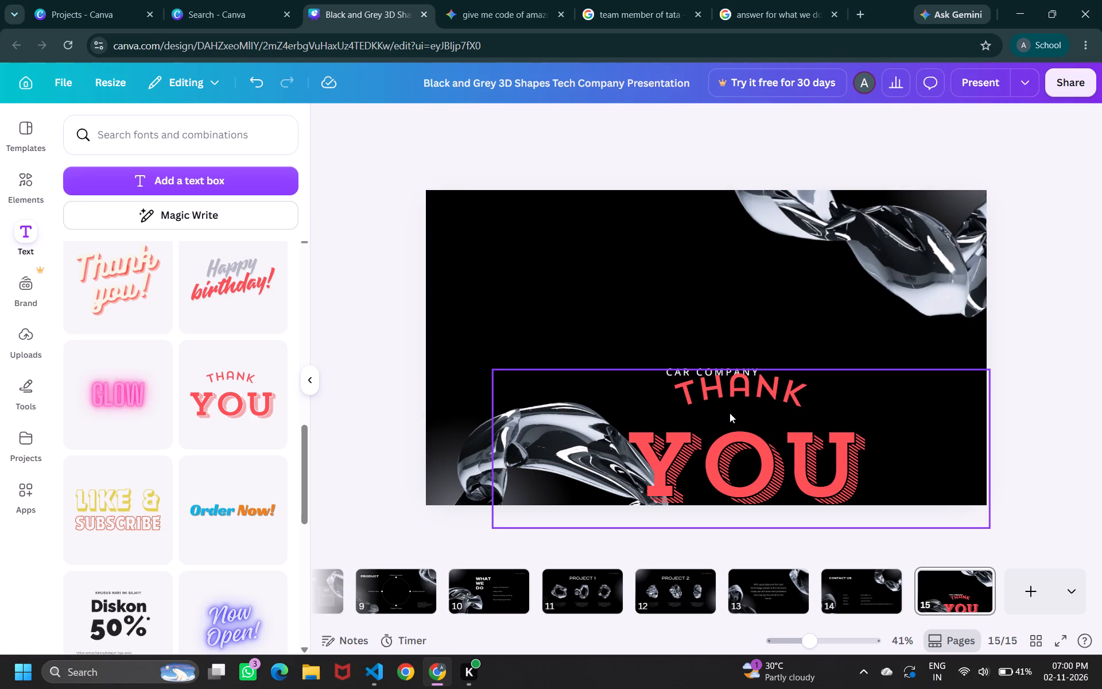
pyautogui.click(730, 416)
pyautogui.moveTo(730, 416); pyautogui.dragTo(693, 265)
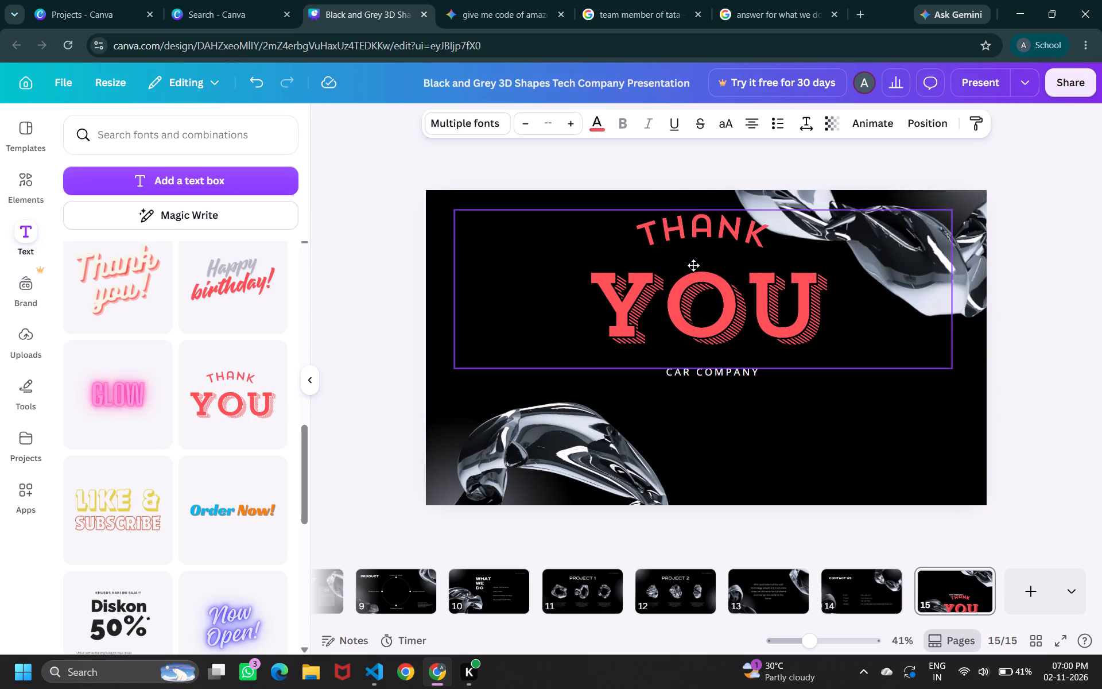
pyautogui.moveTo(693, 265); pyautogui.dragTo(682, 316)
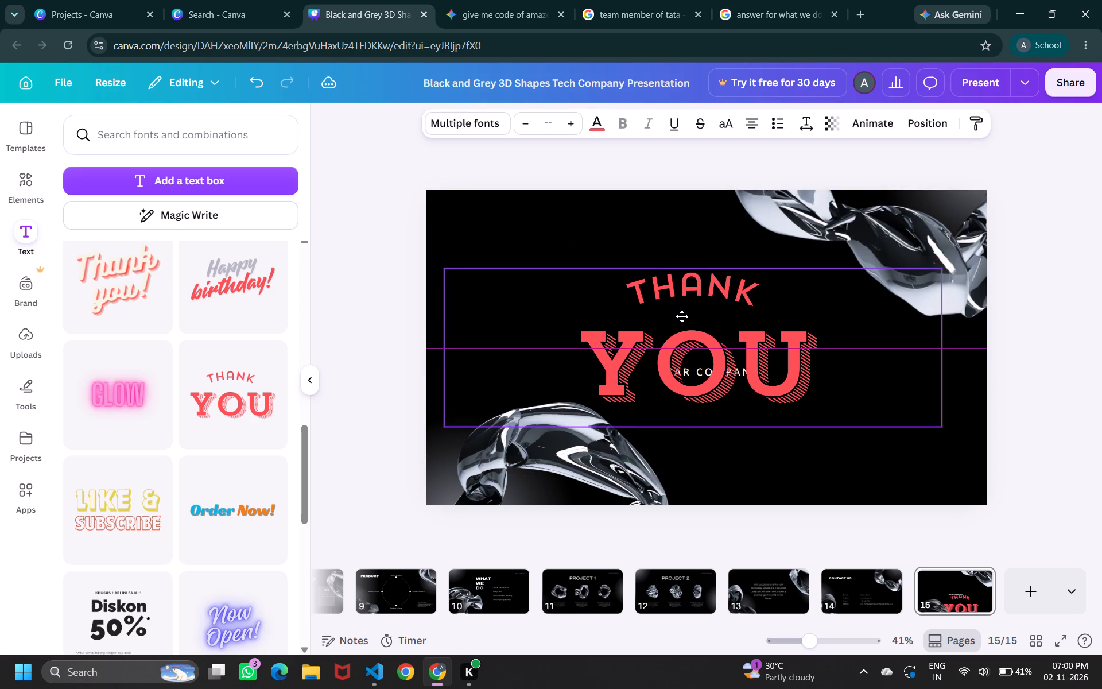
pyautogui.moveTo(682, 316); pyautogui.dragTo(692, 358)
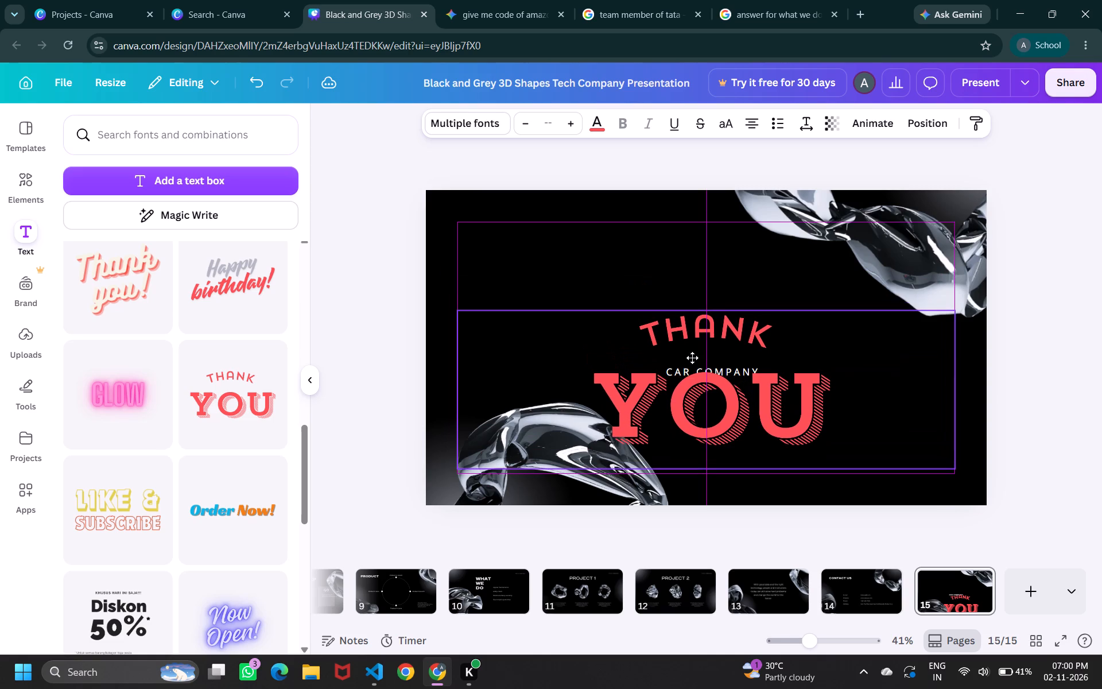
pyautogui.moveTo(692, 358); pyautogui.dragTo(688, 270)
pyautogui.click(798, 460)
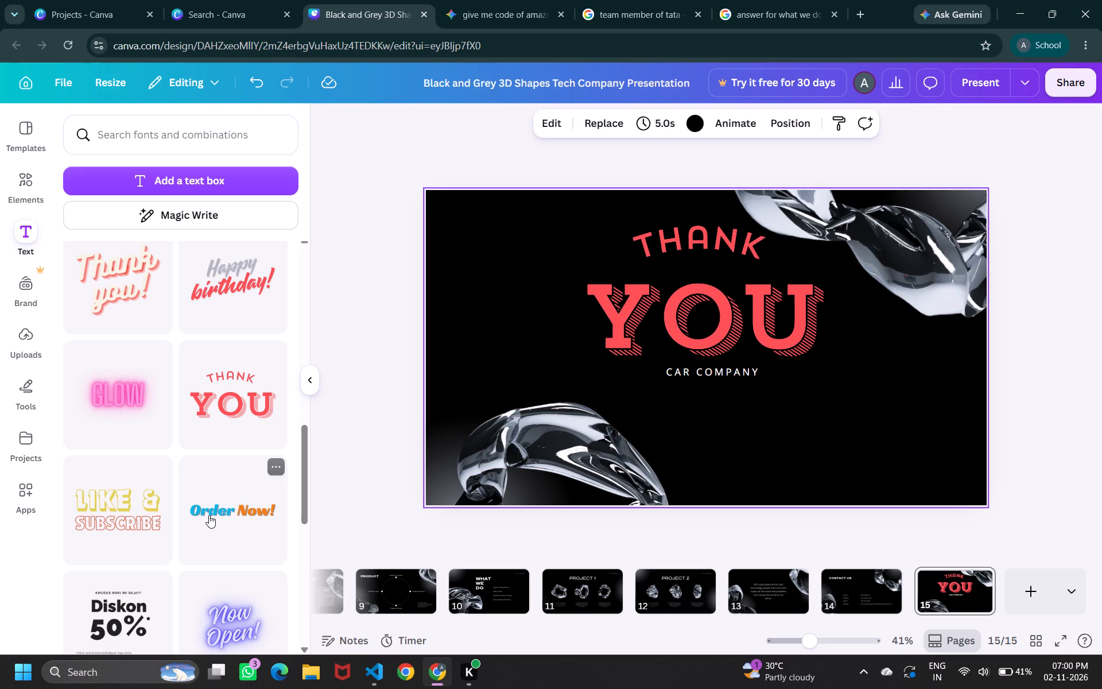
# Add the "Order Now!" text design to slide 13 and centre it at the slide's top, above the body text.
pyautogui.click(734, 591)
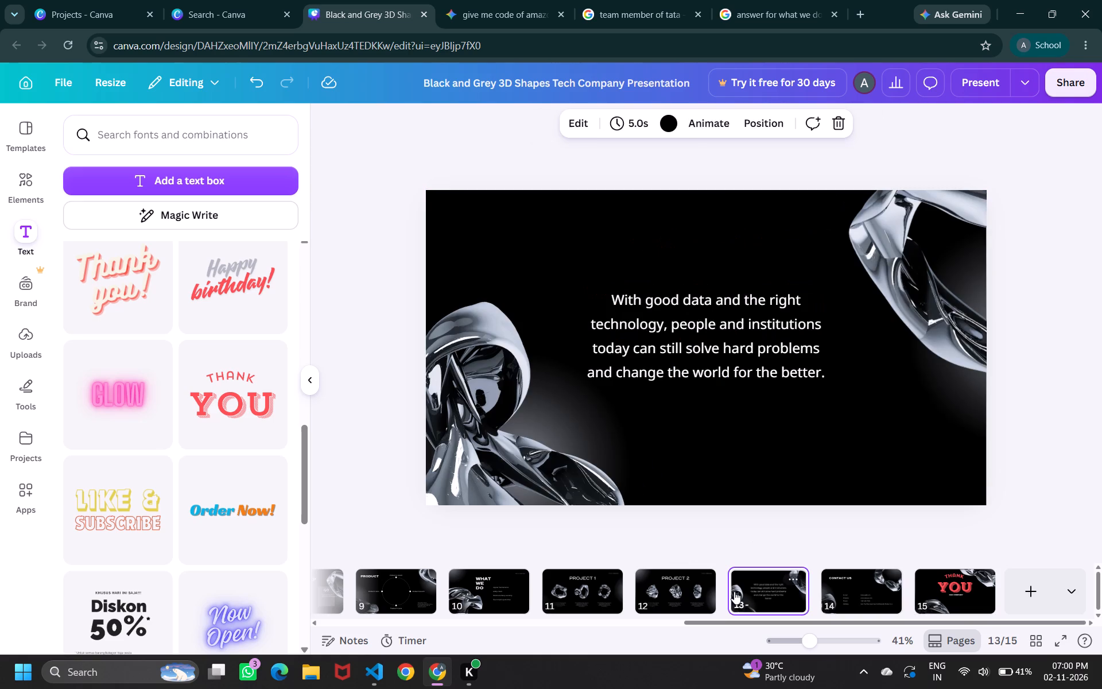
pyautogui.moveTo(234, 517); pyautogui.dragTo(580, 271)
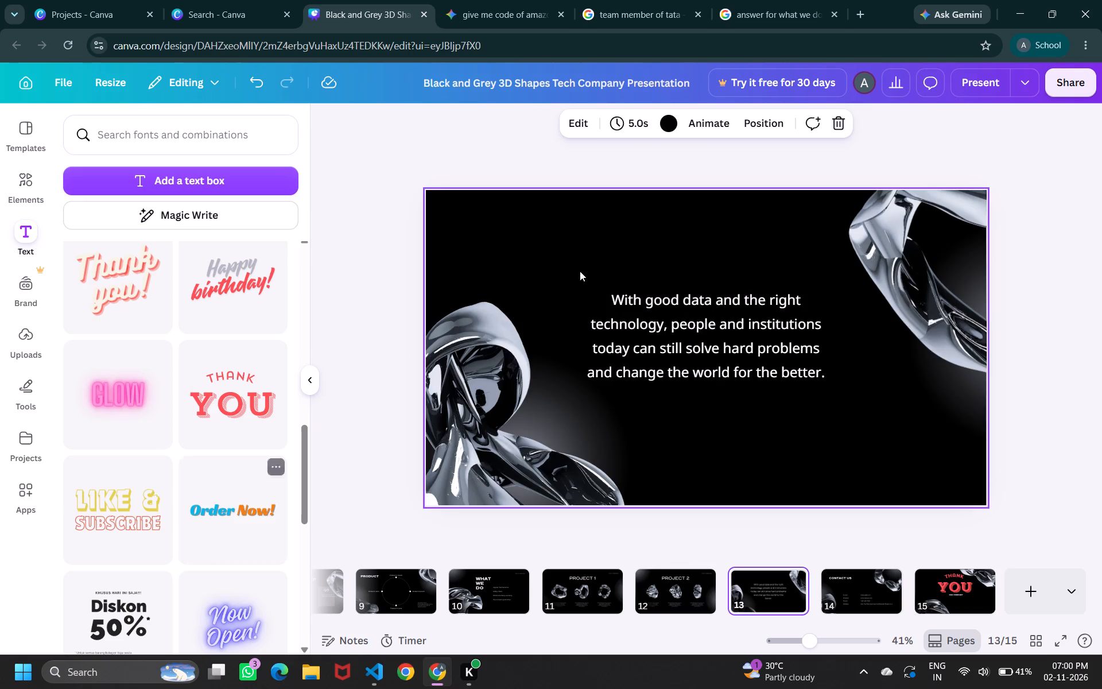
pyautogui.hscroll(1, 580, 271)
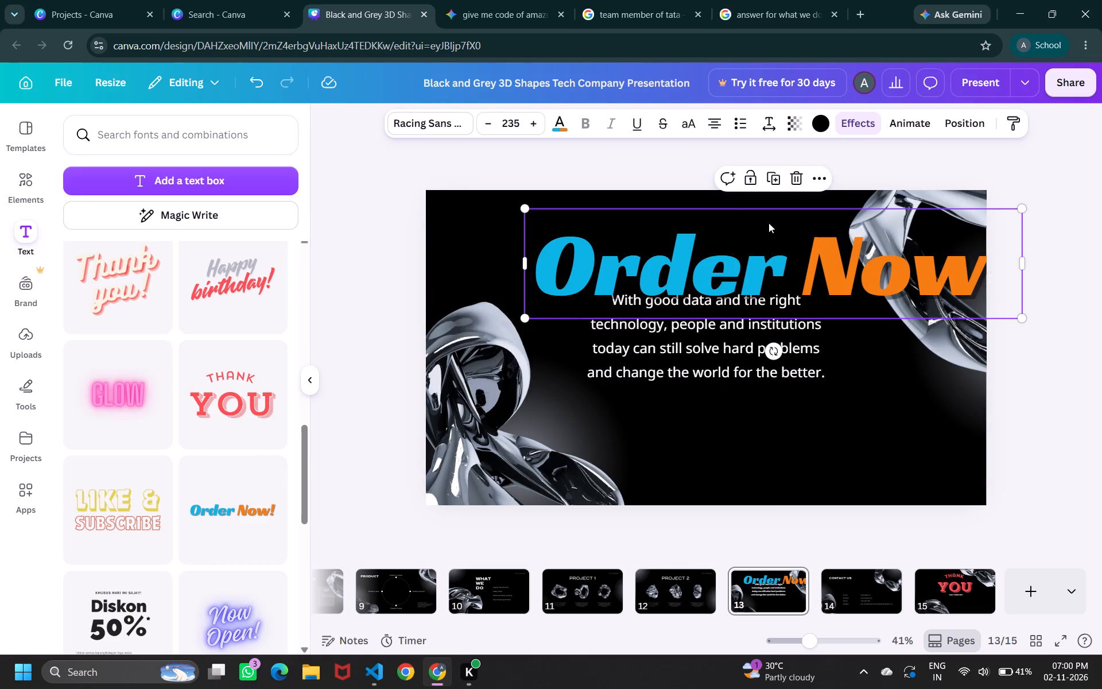
pyautogui.moveTo(769, 223); pyautogui.dragTo(702, 207)
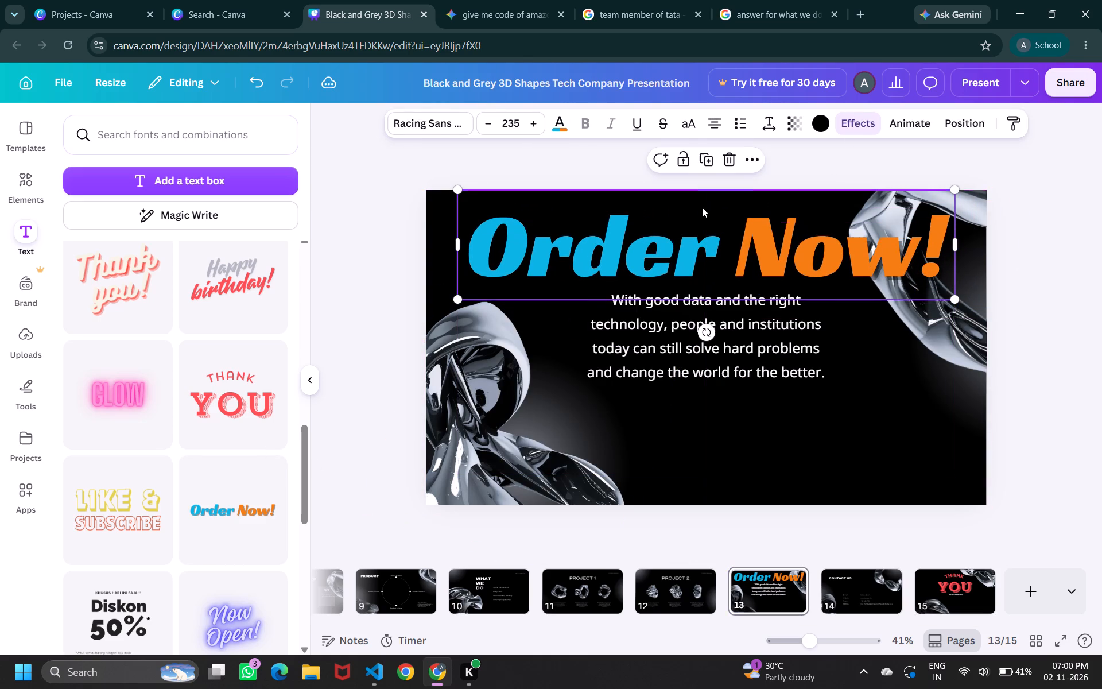
# Add the "Diskon 50%" text design to slide 12 and move it to the slide's upper-left corner, beside the PROJECT 2 heading.
pyautogui.click(684, 581)
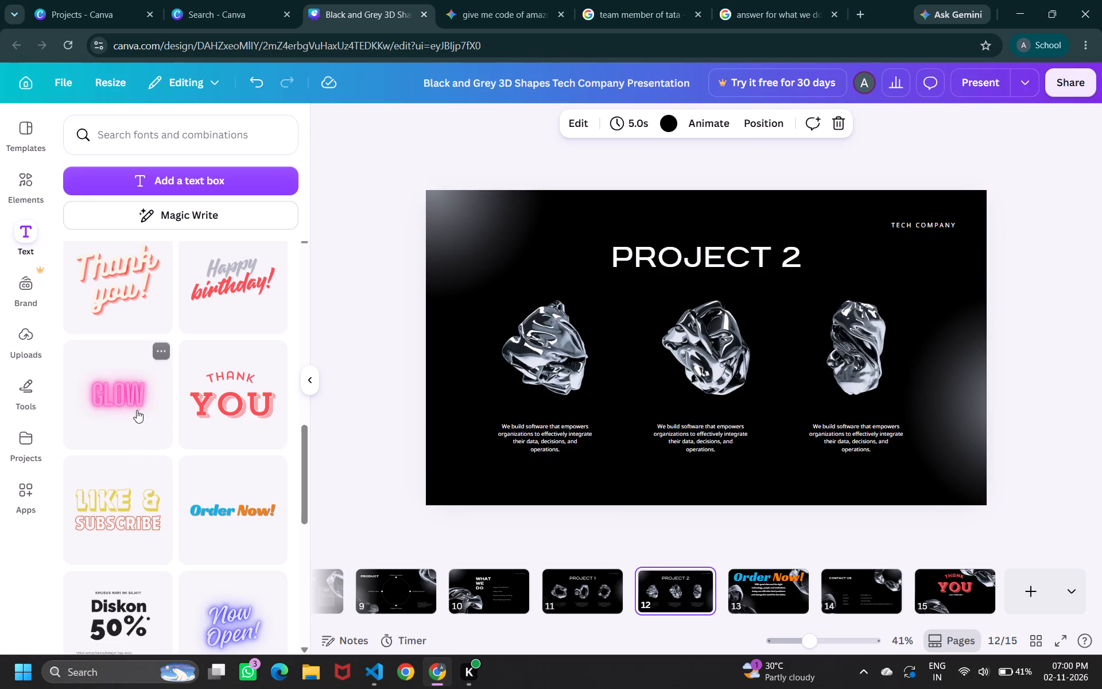
pyautogui.scroll(-2, 199, 563)
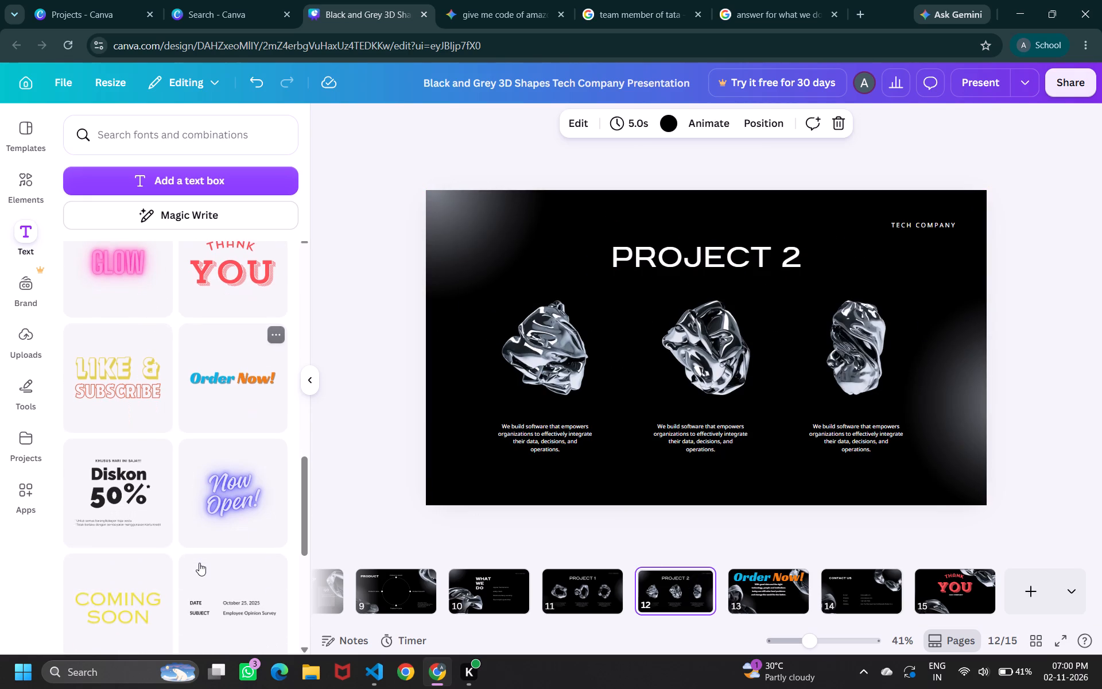
pyautogui.click(134, 484)
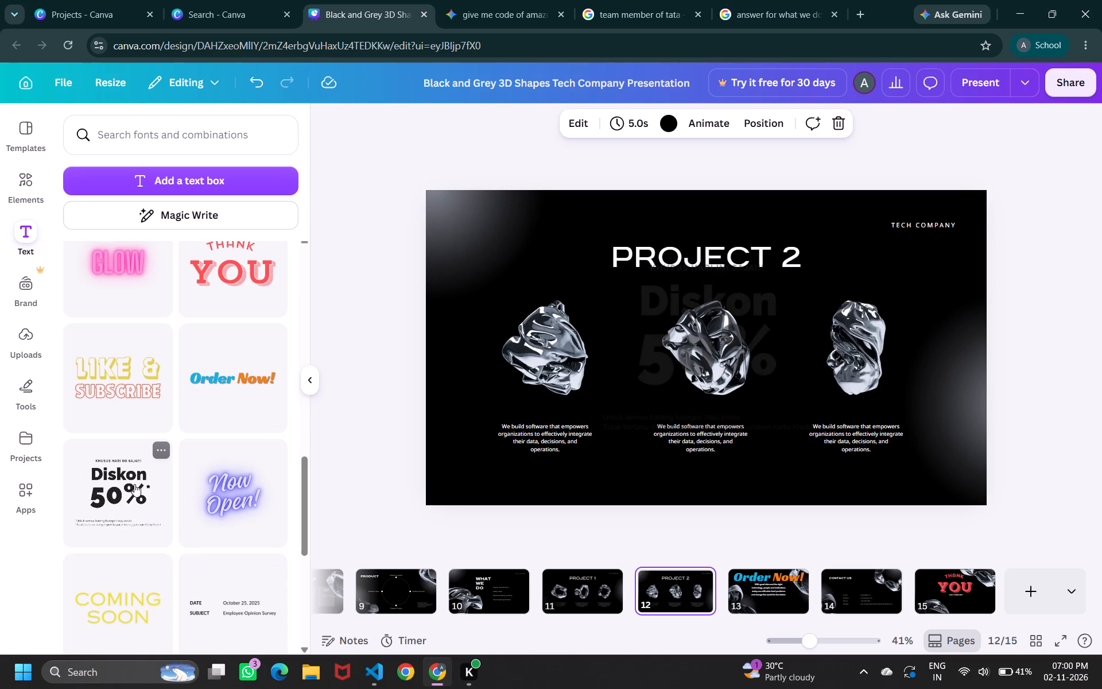
pyautogui.moveTo(708, 295); pyautogui.dragTo(614, 269)
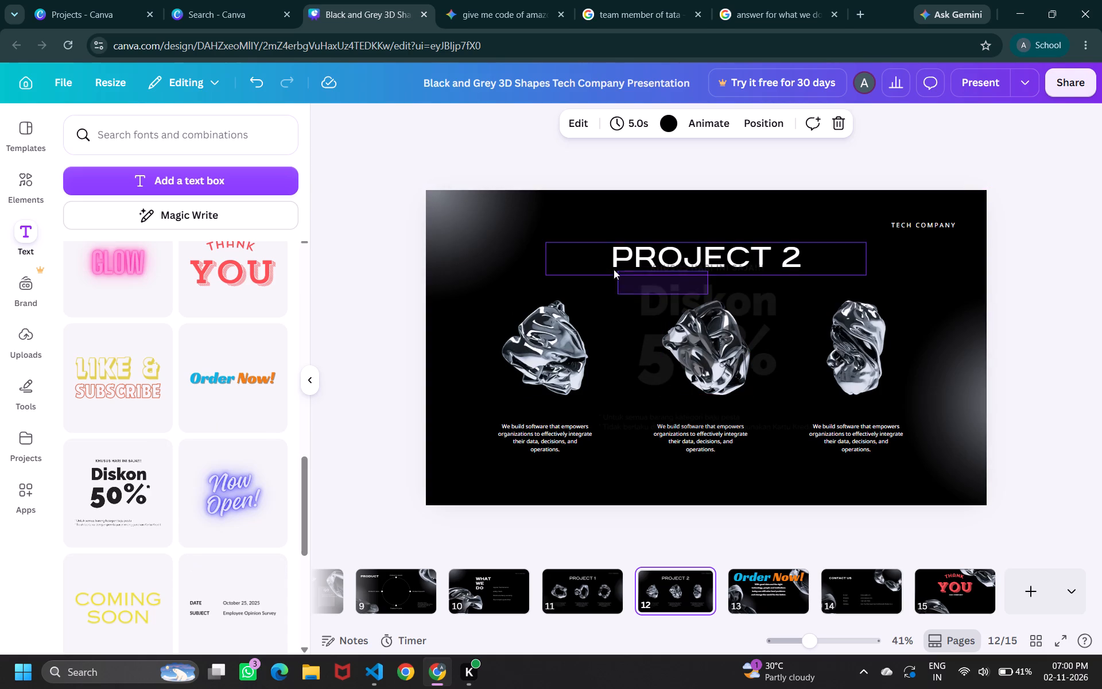
pyautogui.moveTo(614, 269); pyautogui.dragTo(584, 259)
pyautogui.click(662, 355)
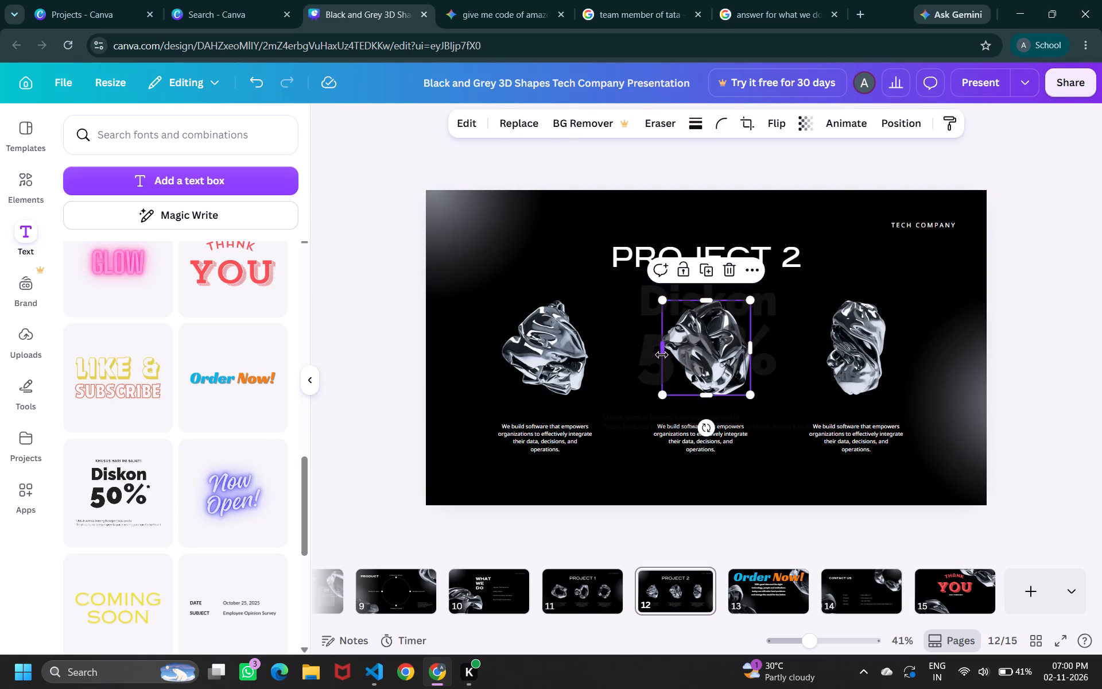
pyautogui.moveTo(655, 350); pyautogui.dragTo(487, 268)
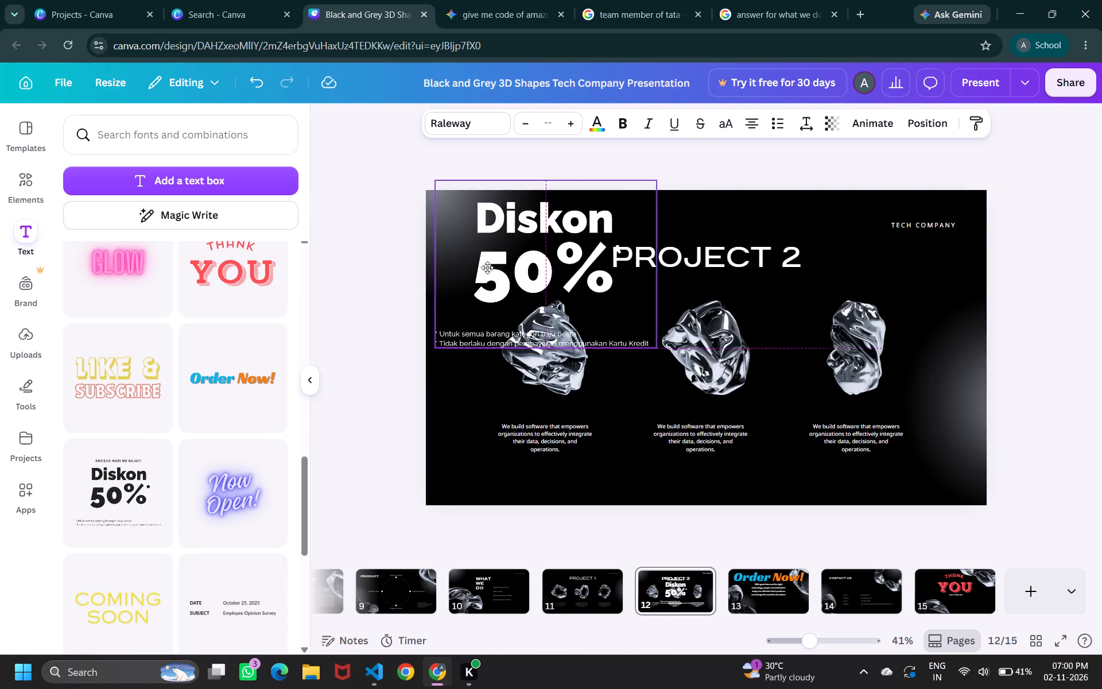
pyautogui.moveTo(487, 268); pyautogui.dragTo(453, 258)
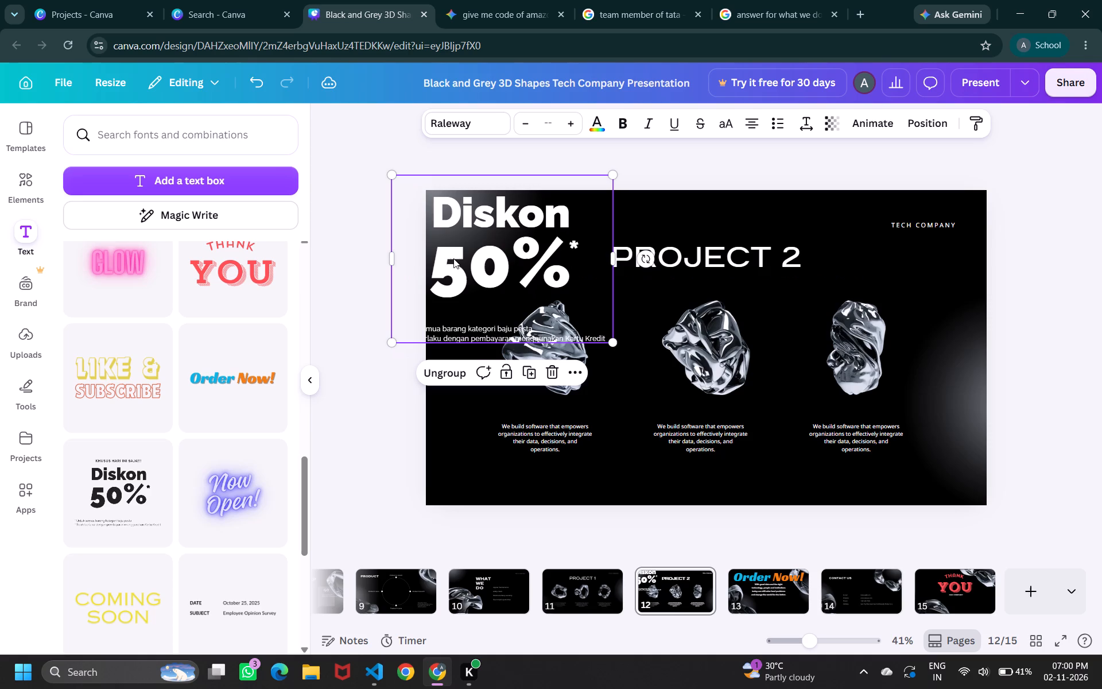
pyautogui.click(343, 452)
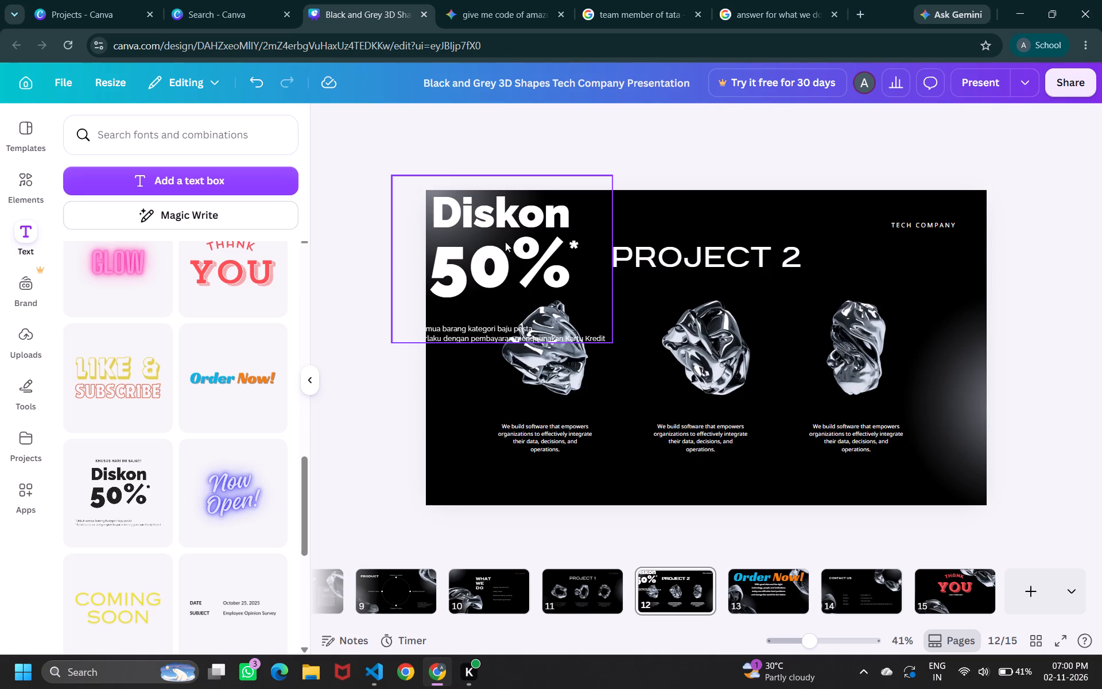
# Replace the word Diskon on slide 12 with "discount" and widen its text box so the word fits on one line.
pyautogui.doubleClick(518, 223)
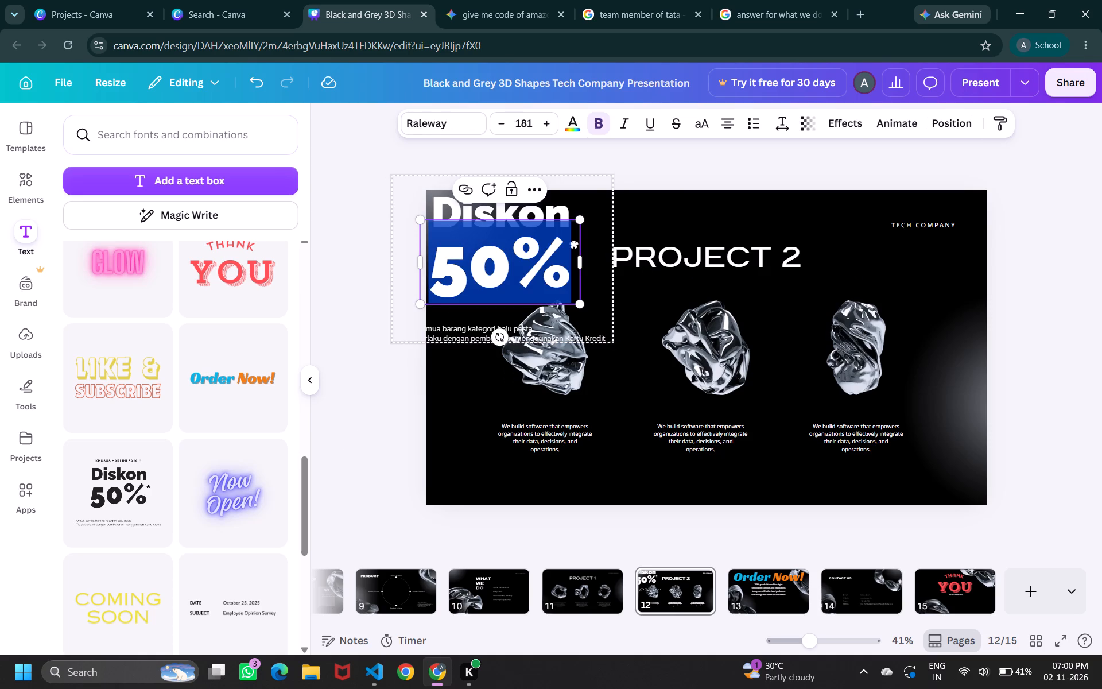
pyautogui.click(518, 223)
pyautogui.doubleClick(548, 209)
pyautogui.click(548, 209)
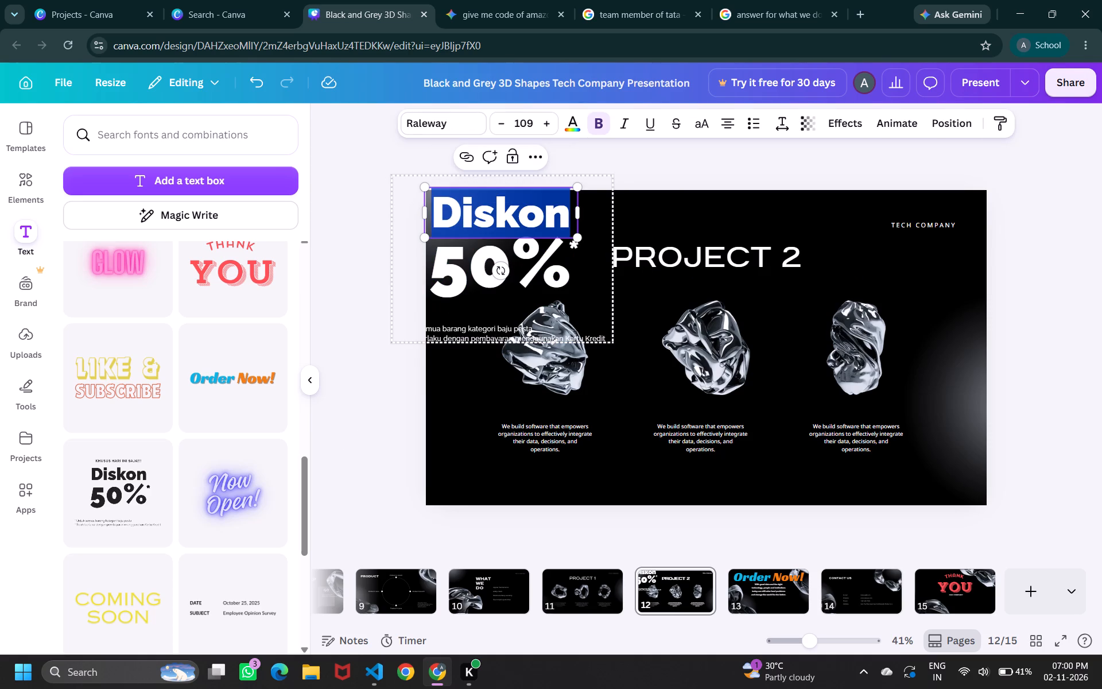
pyautogui.press('BackSpace')
pyautogui.write('discount')
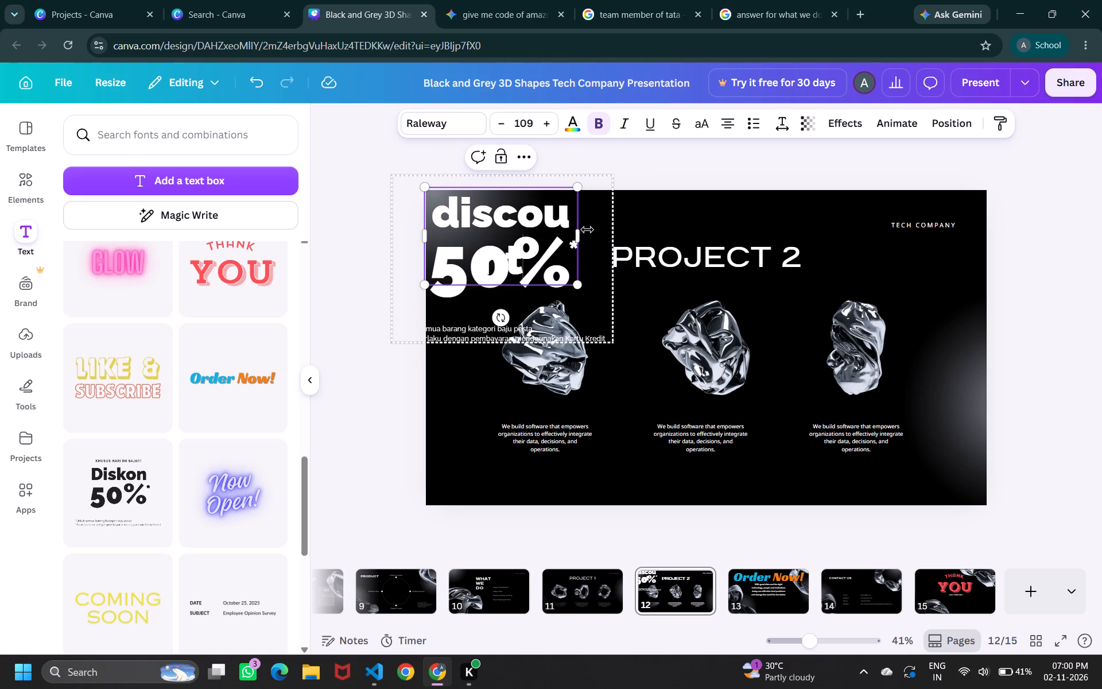
pyautogui.moveTo(580, 233); pyautogui.dragTo(607, 229)
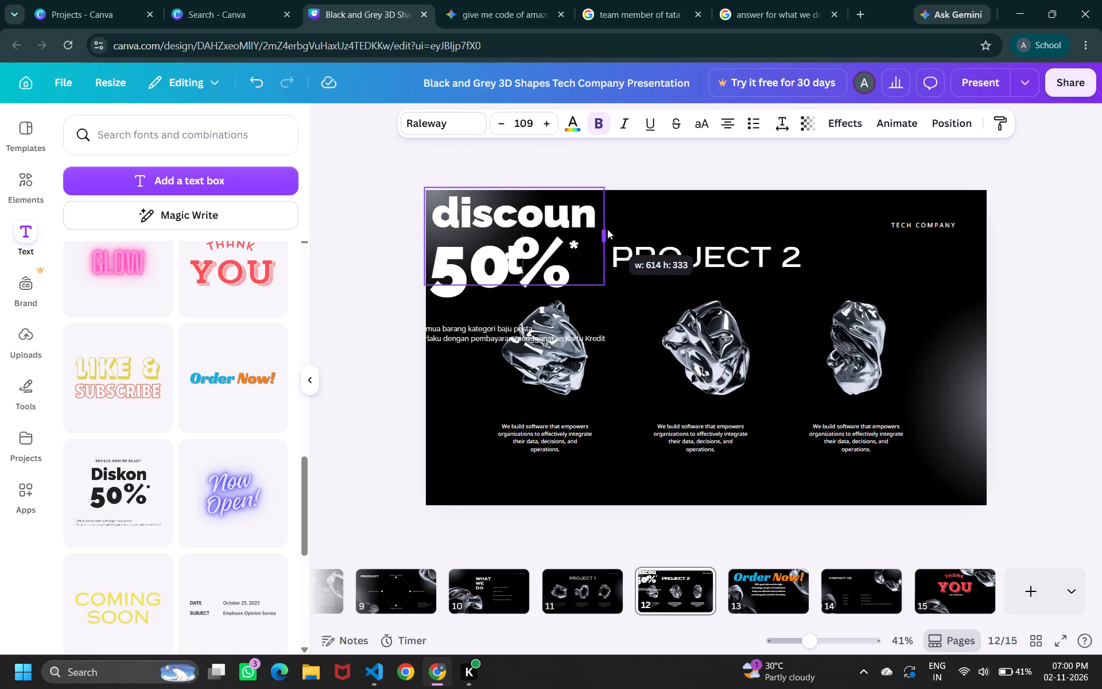
pyautogui.moveTo(607, 229); pyautogui.dragTo(623, 229)
pyautogui.click(682, 205)
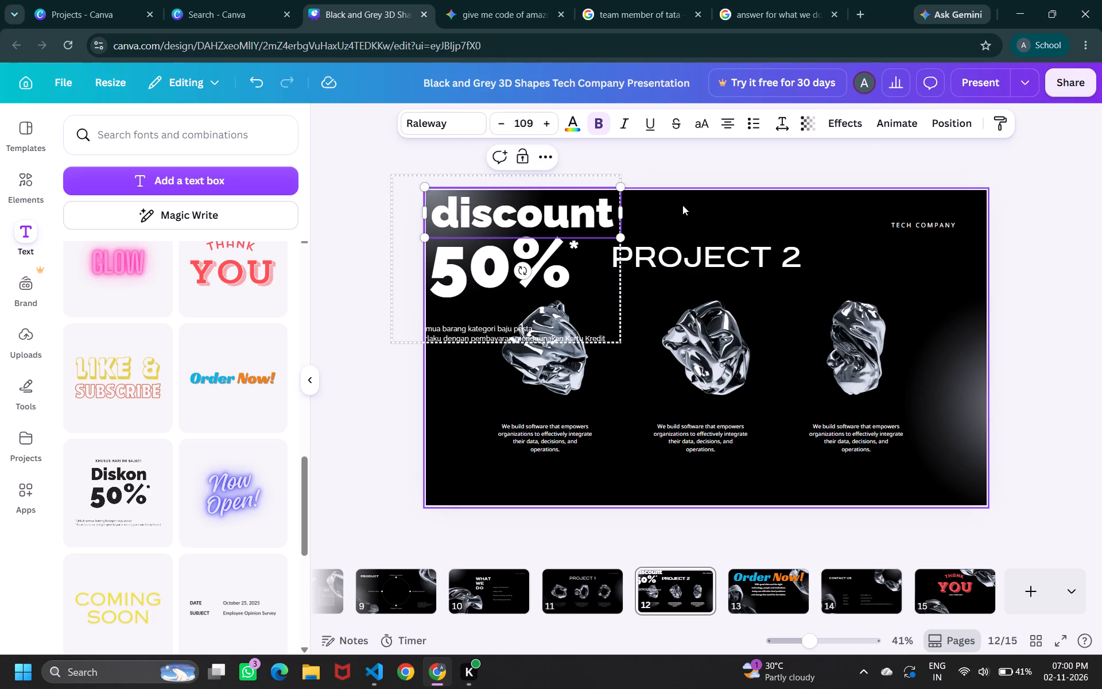